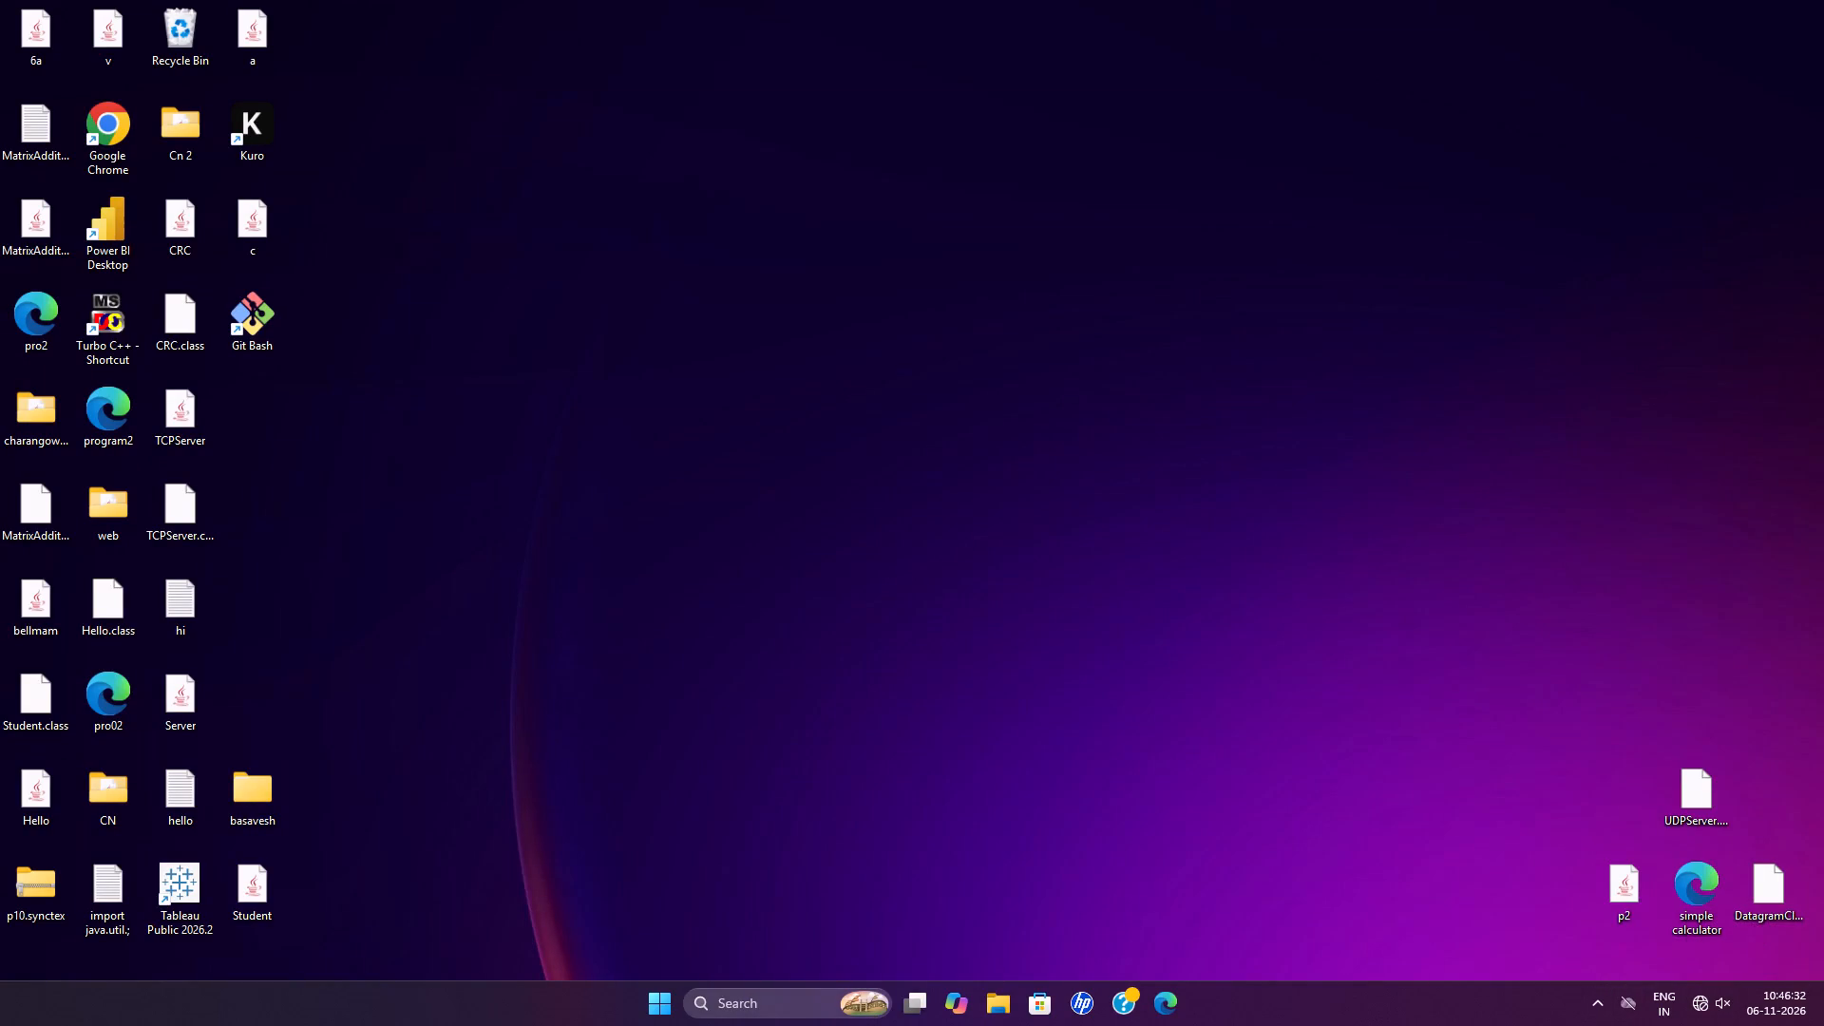
Open the Windows Settings app and check the Ethernet connection under Network & internet.
left_click(649, 1008)
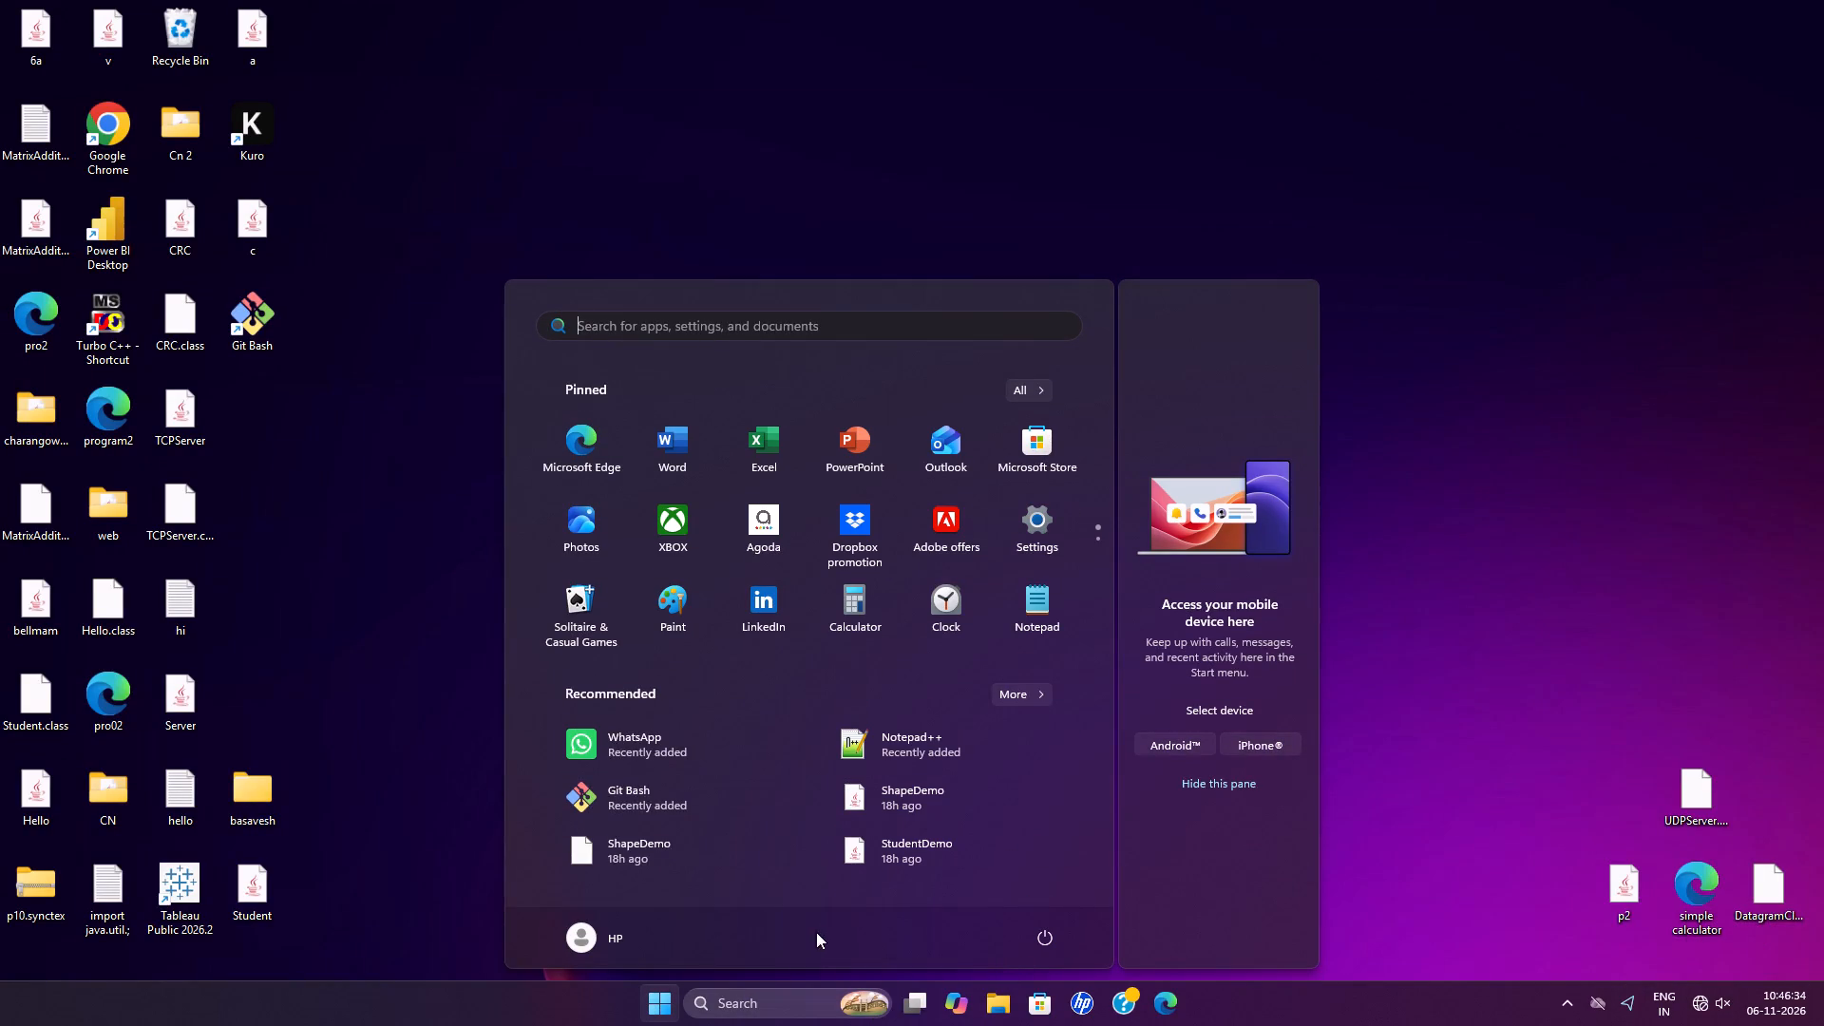
left_click(729, 999)
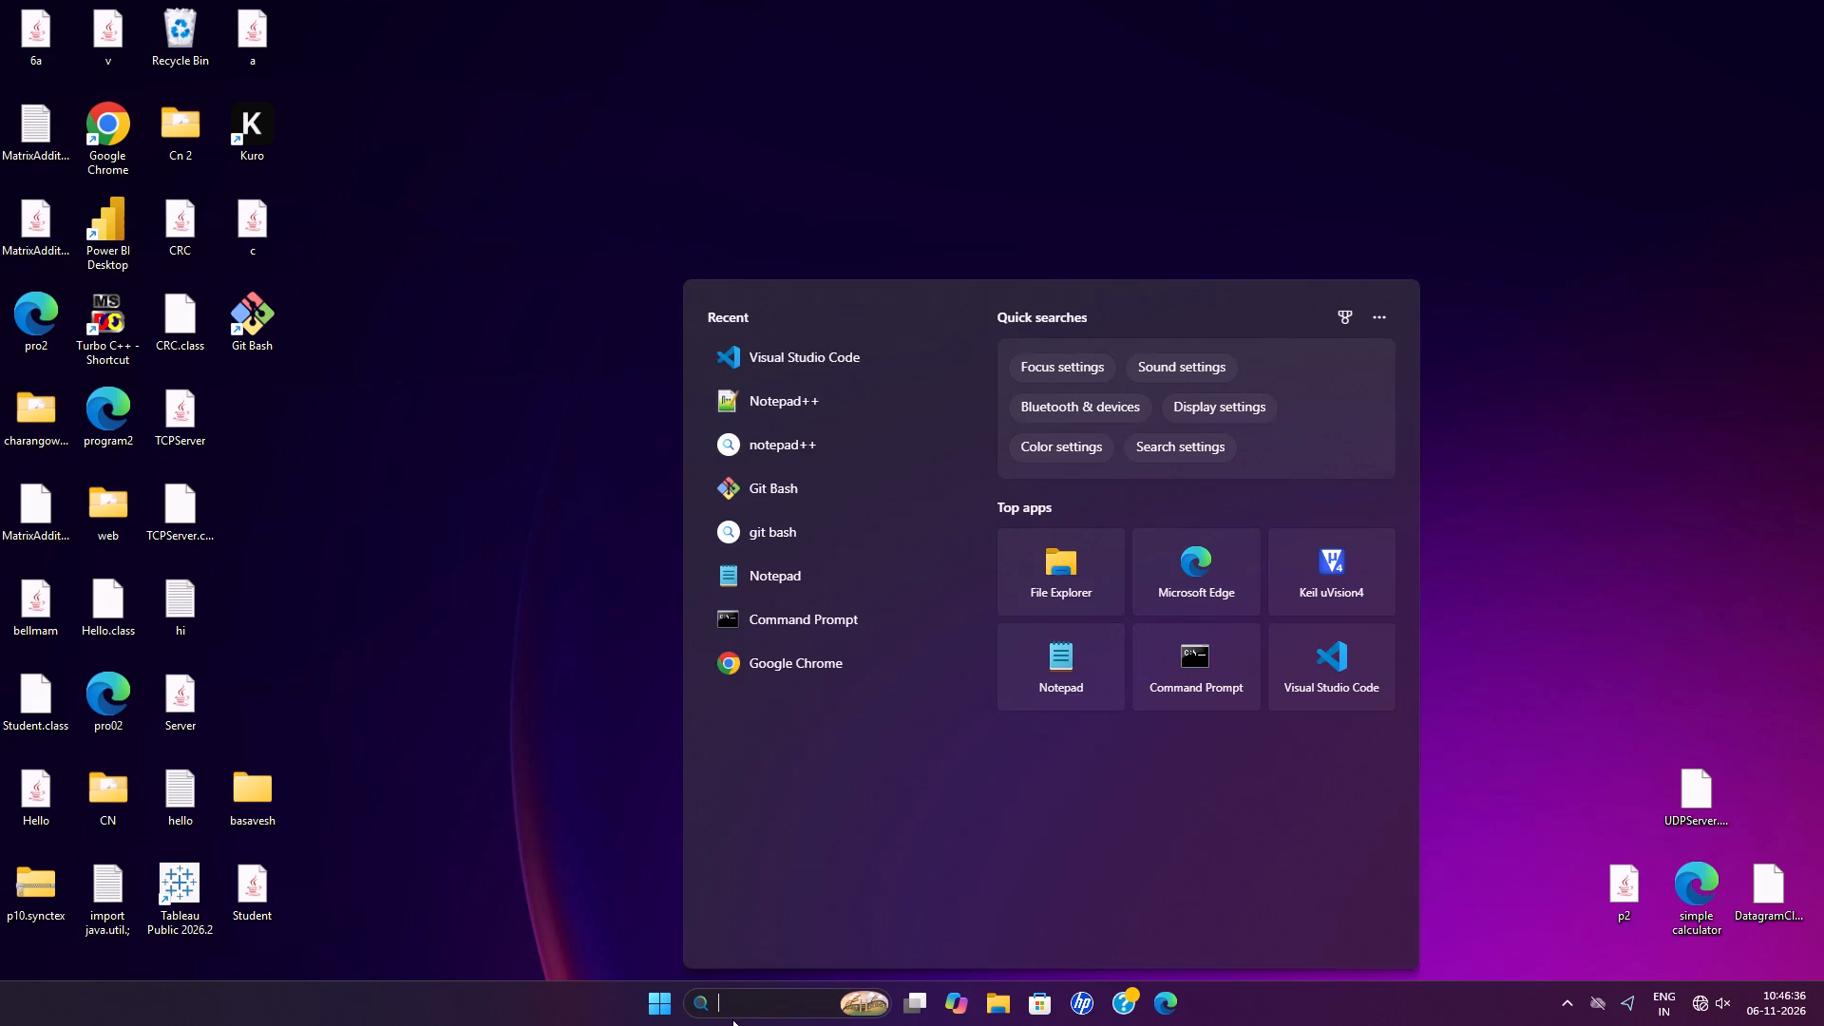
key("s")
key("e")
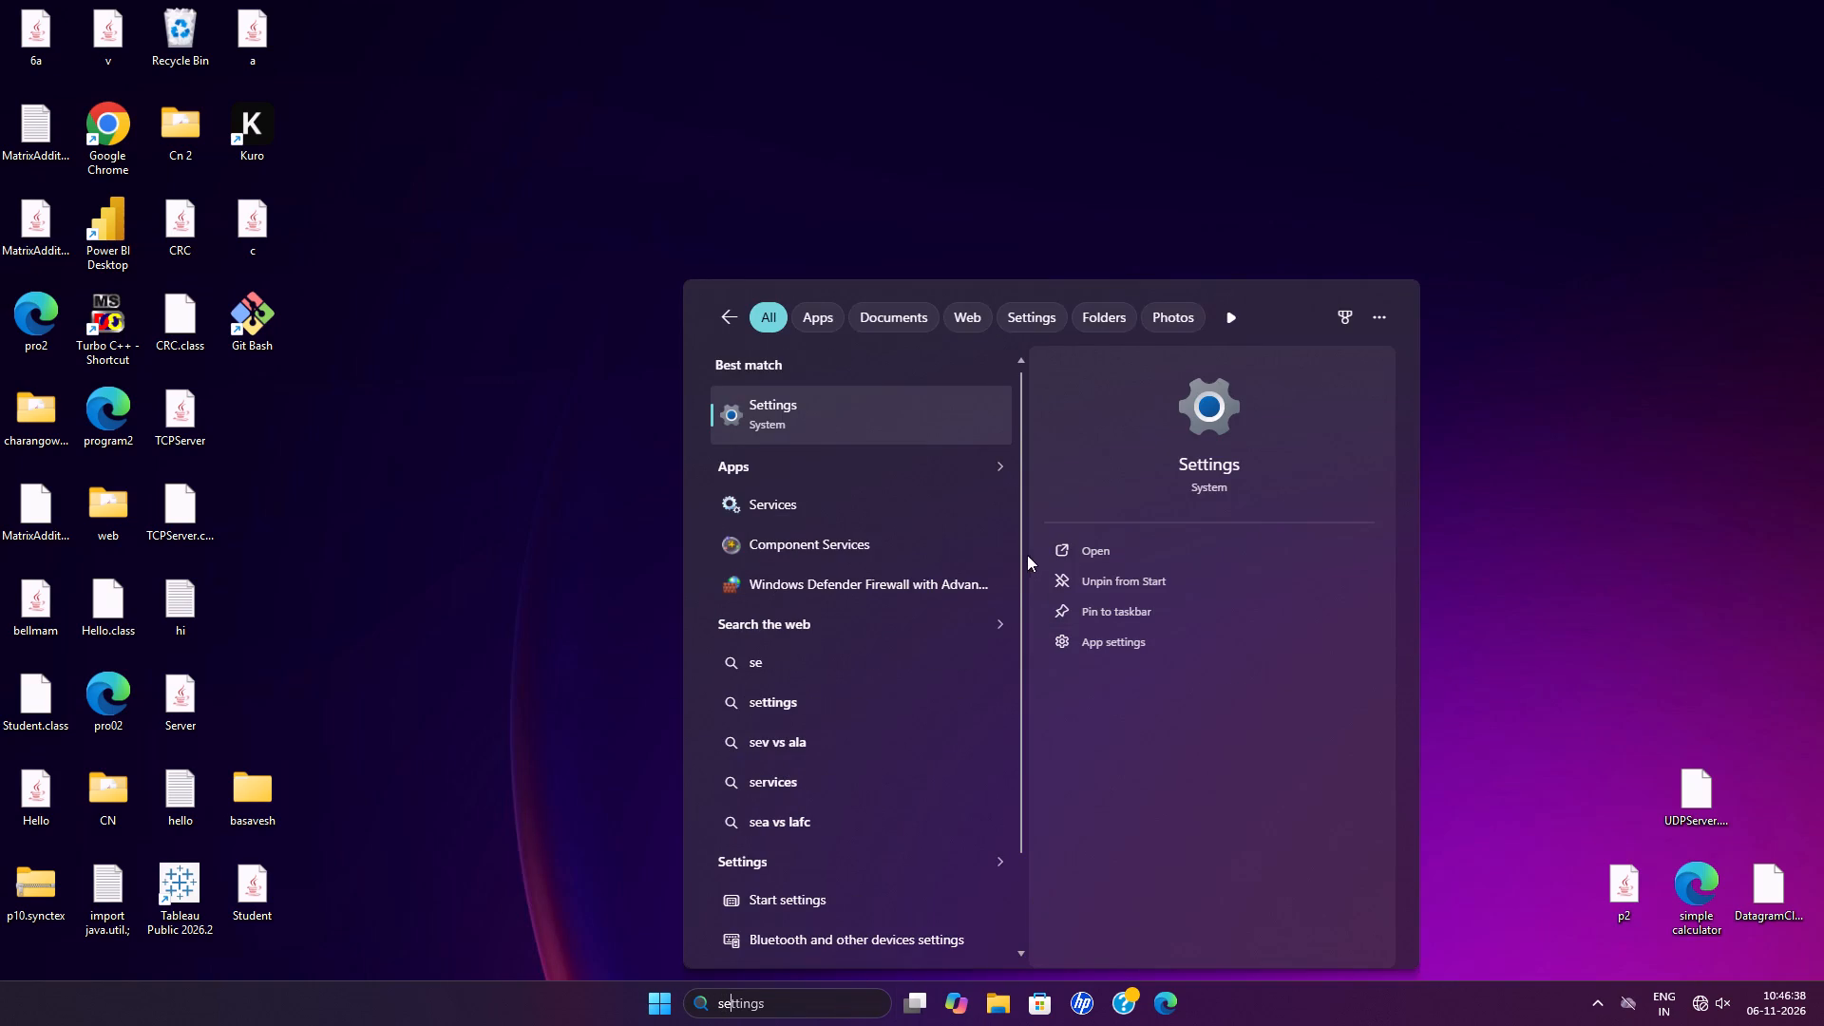
left_click(1142, 560)
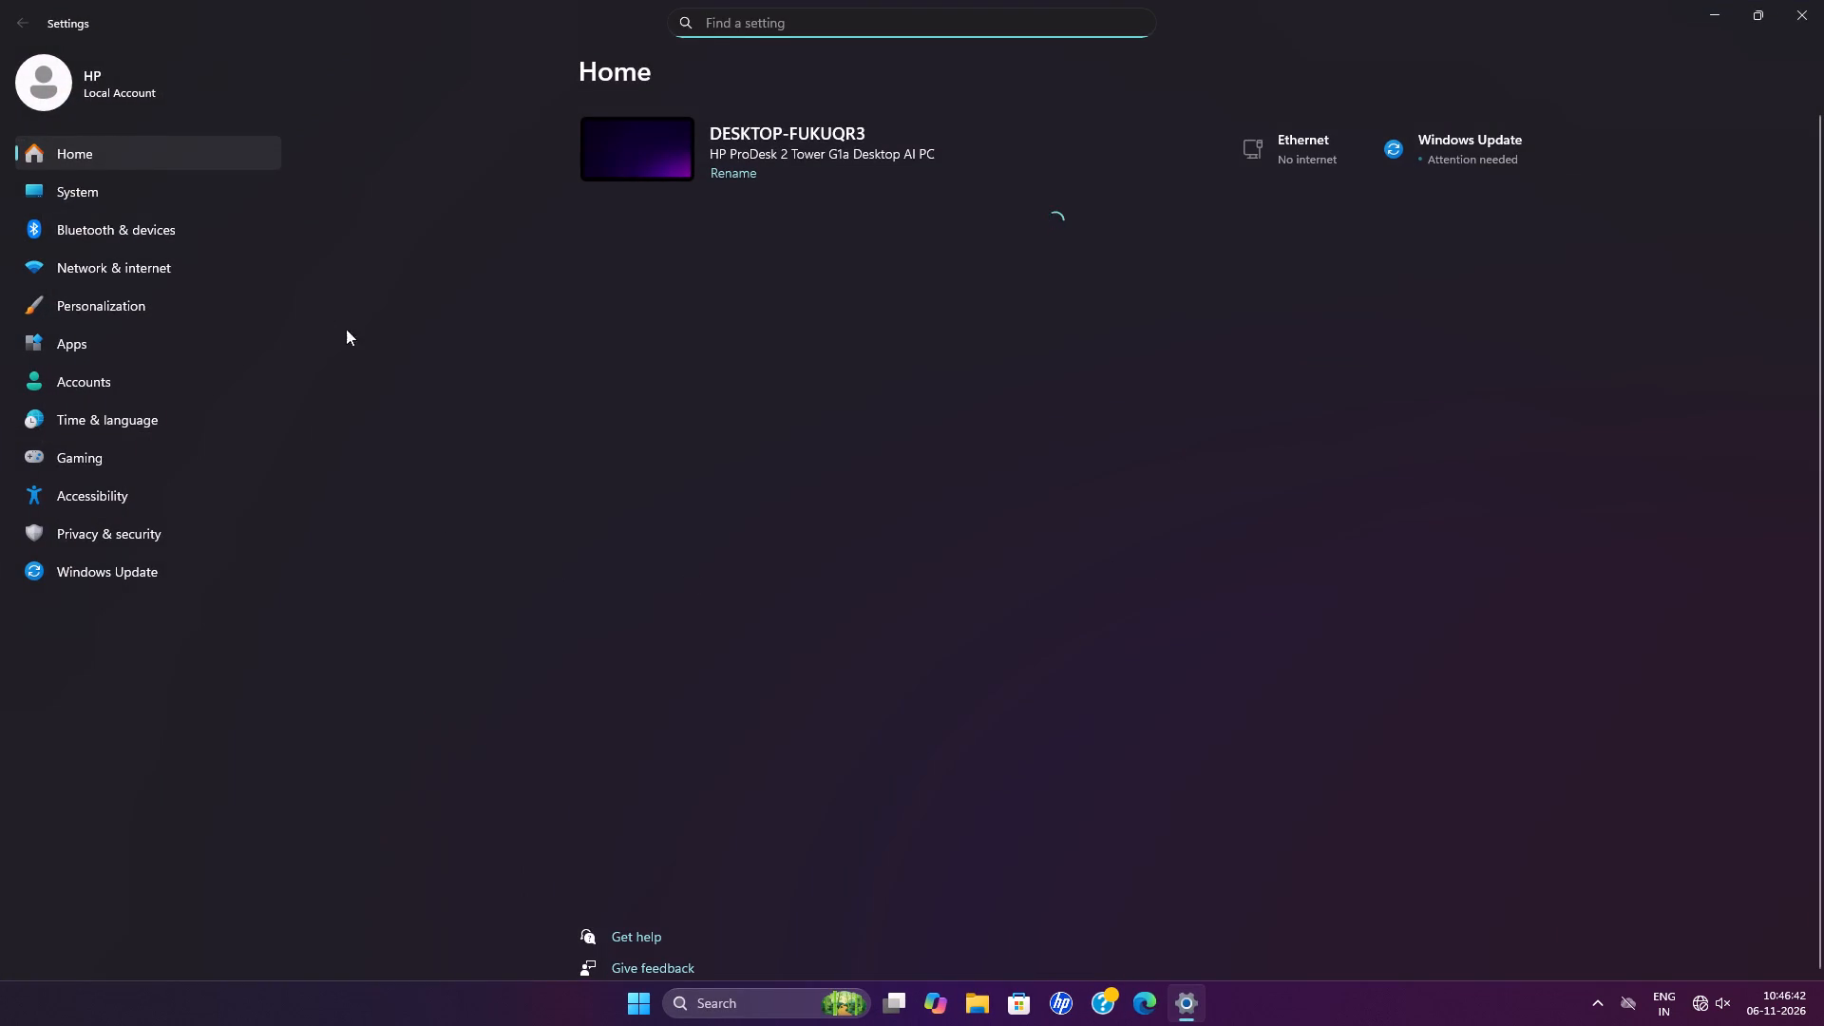
left_click(160, 268)
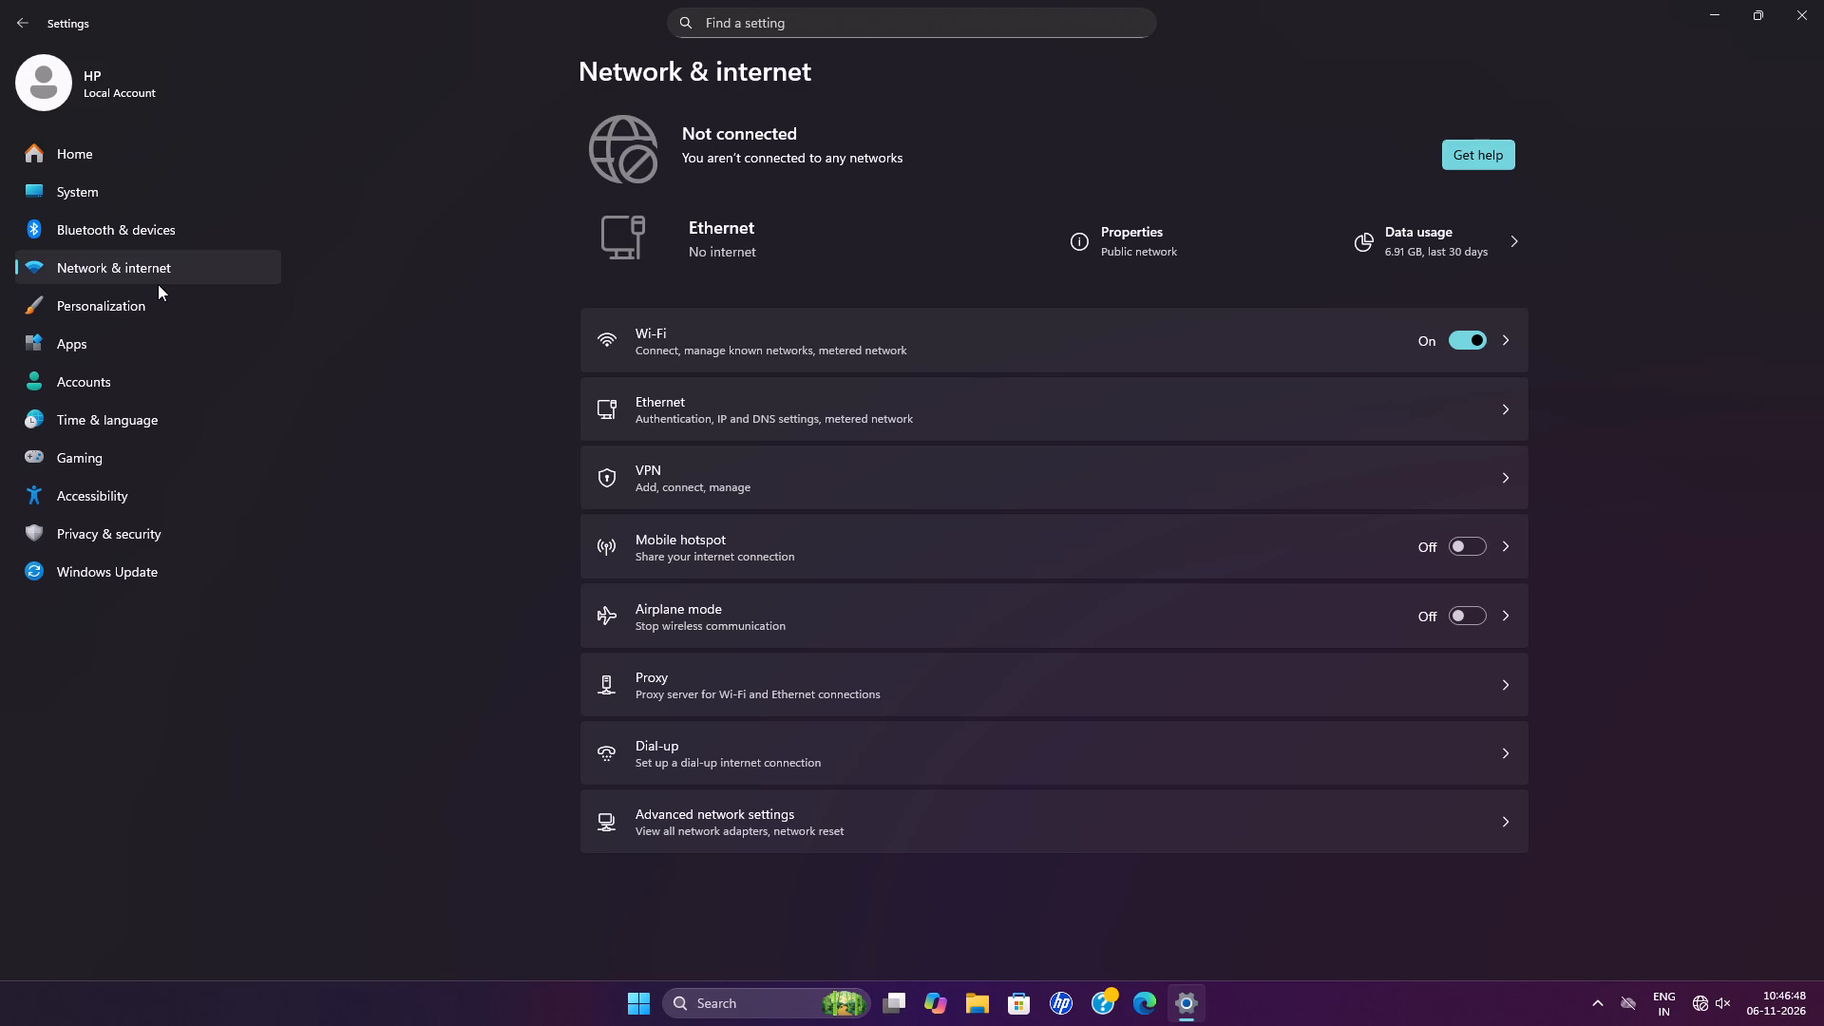
left_click(723, 227)
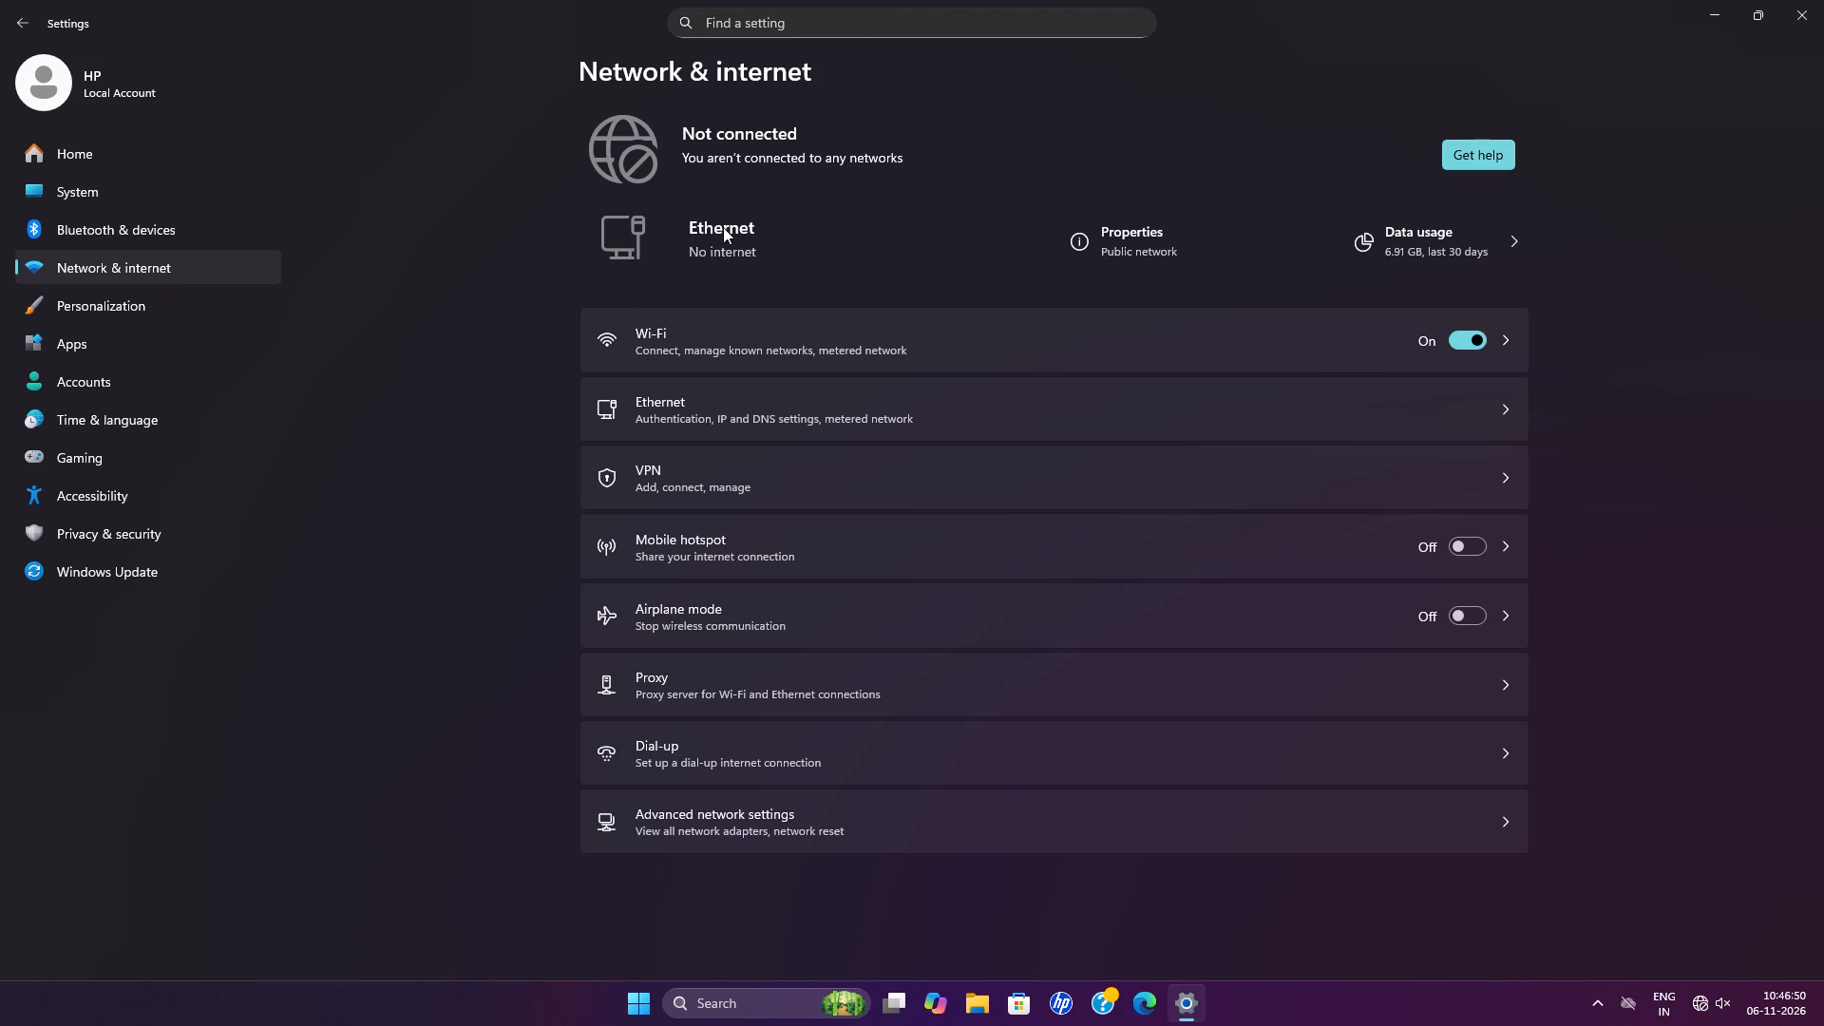
left_click(721, 230)
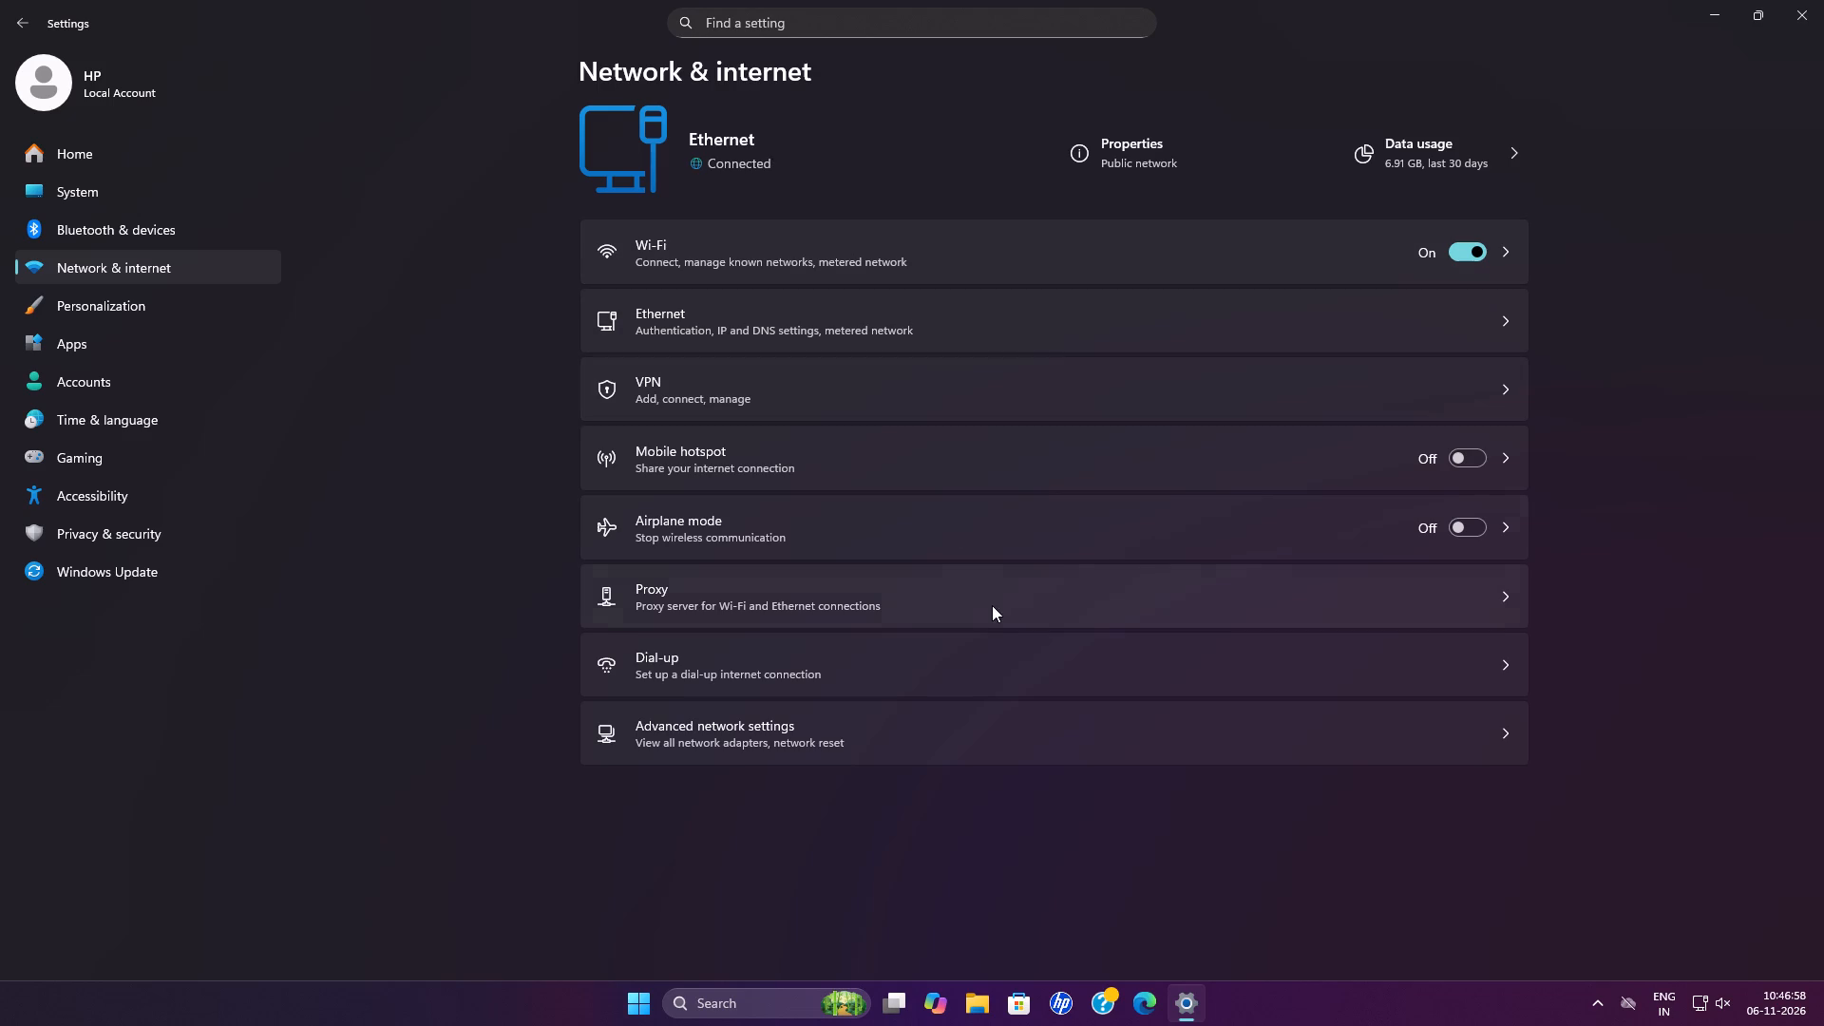
Launch Google Chrome and maximize its window.
left_click(746, 1004)
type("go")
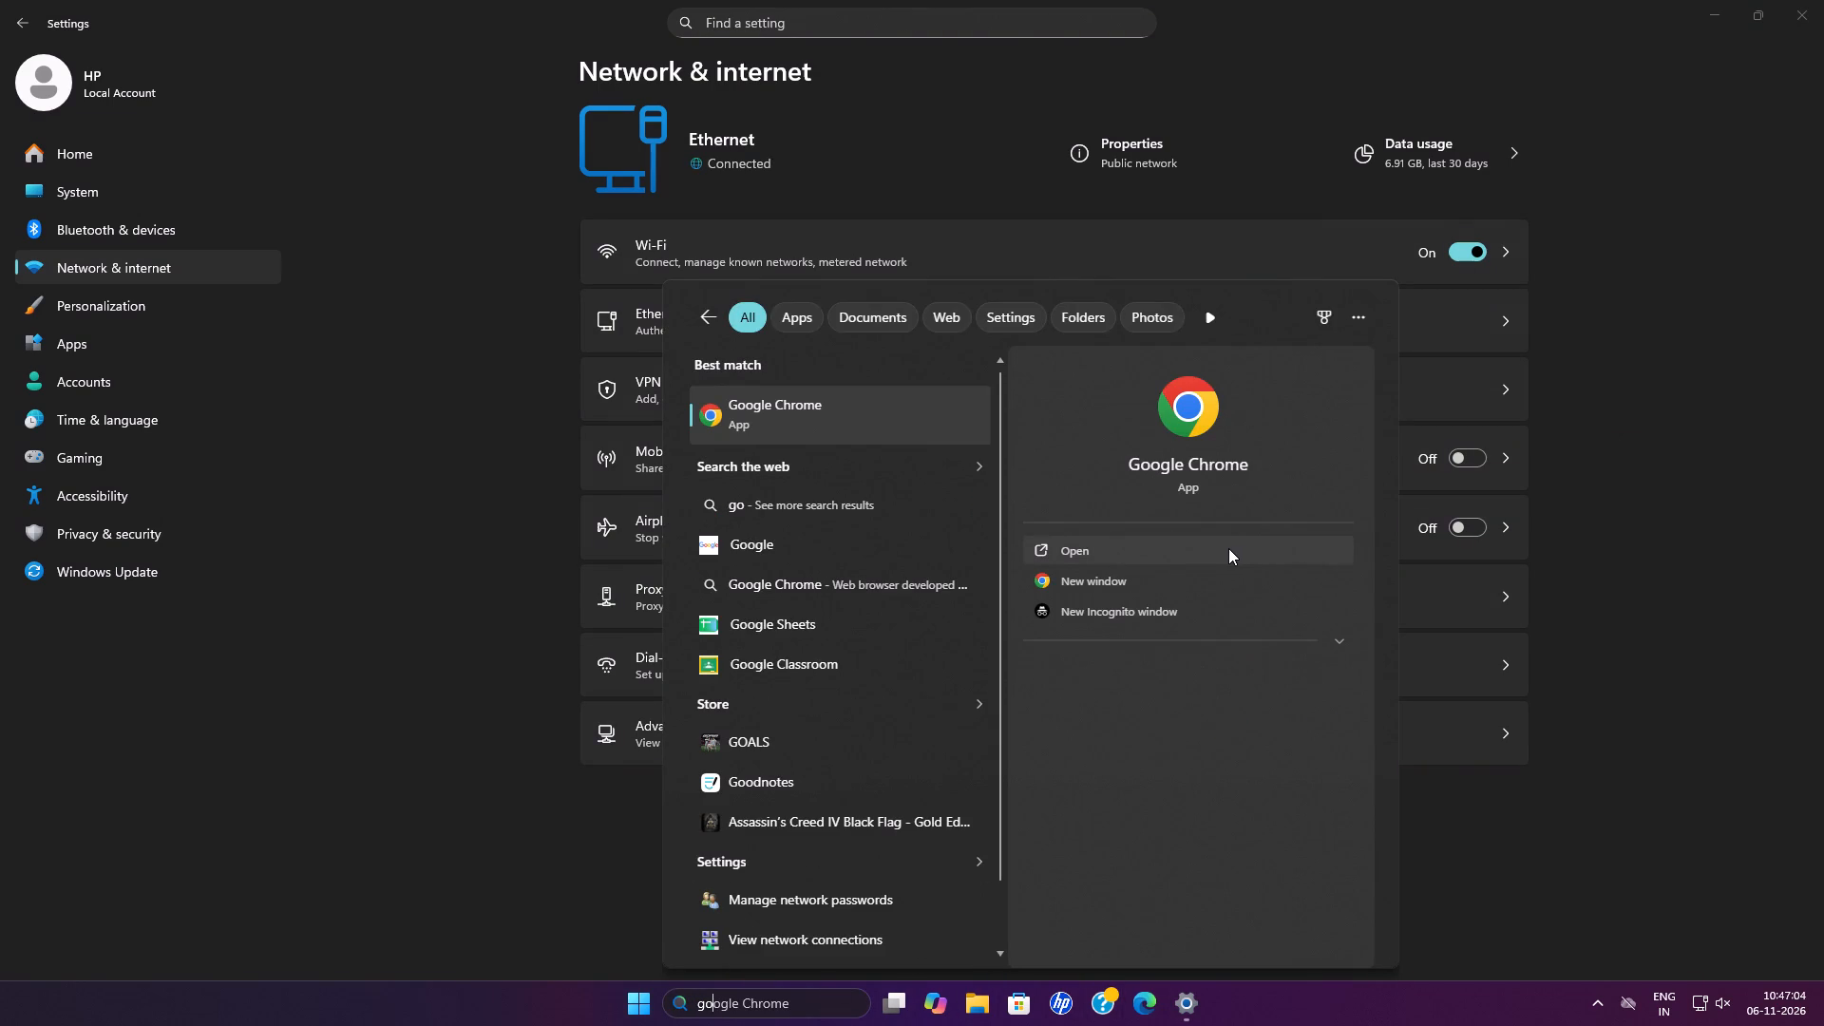
left_click(1228, 548)
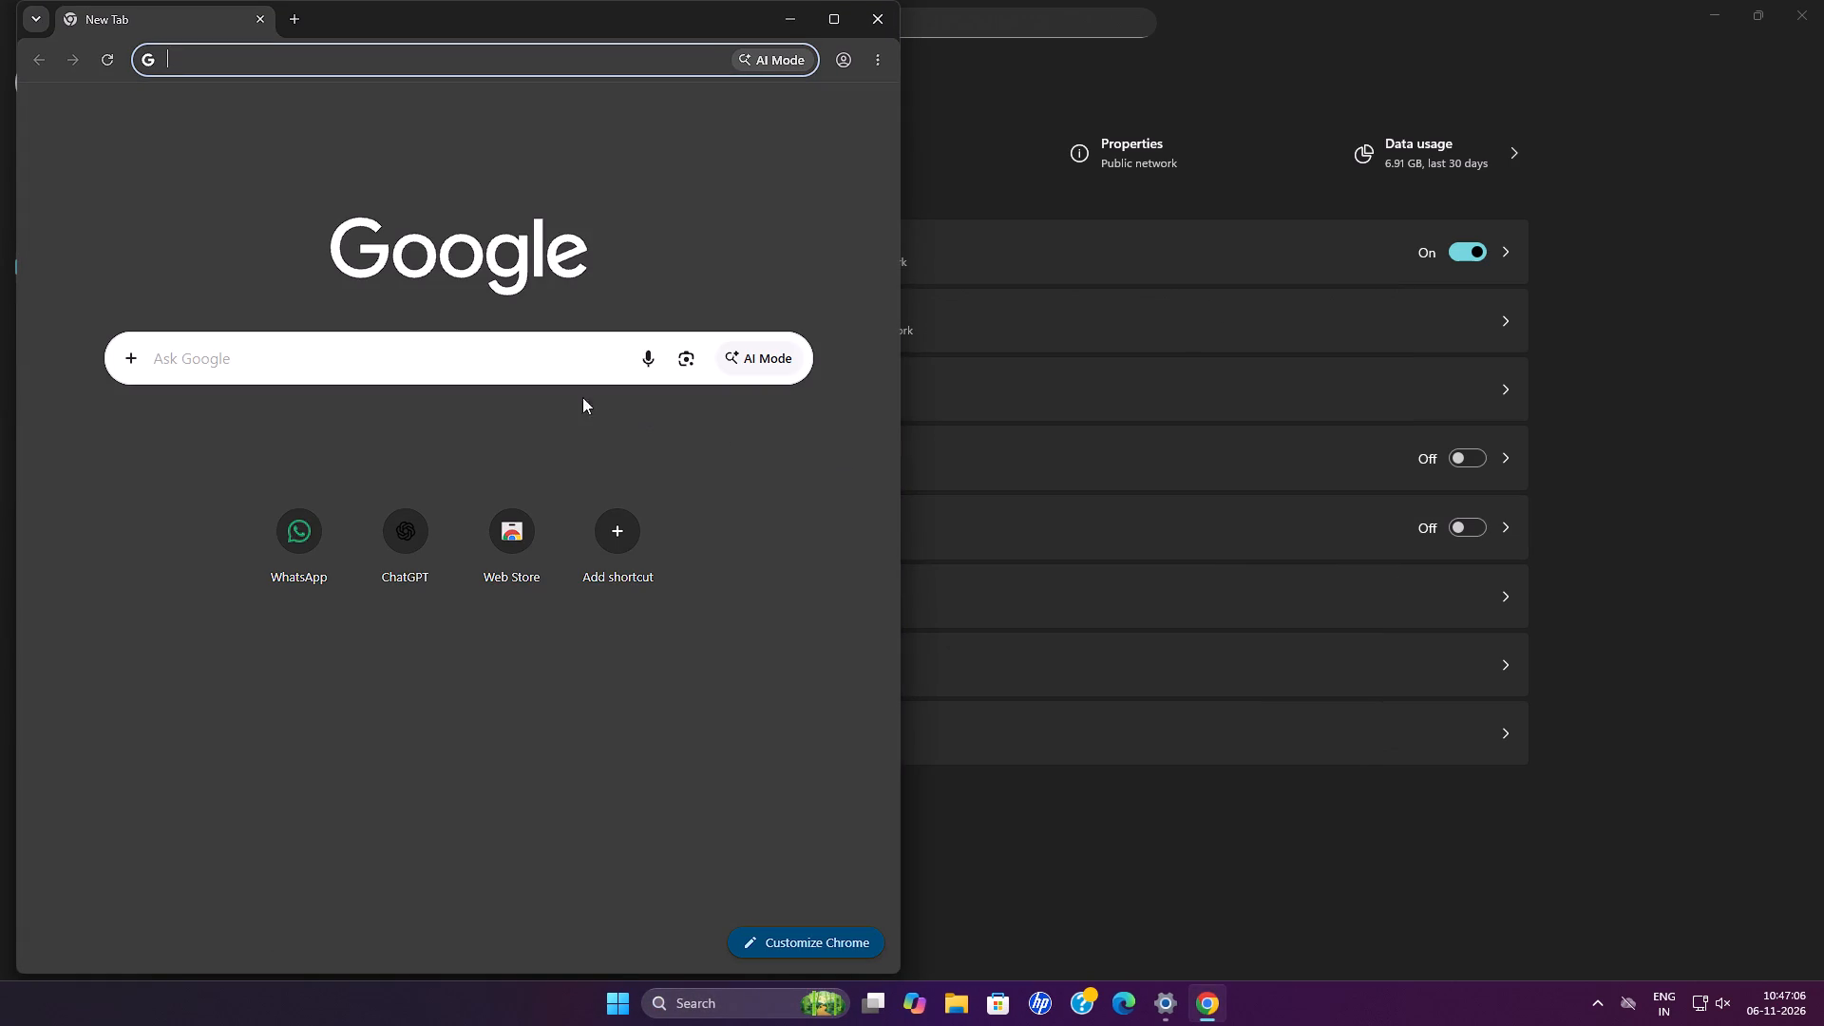
left_click(843, 27)
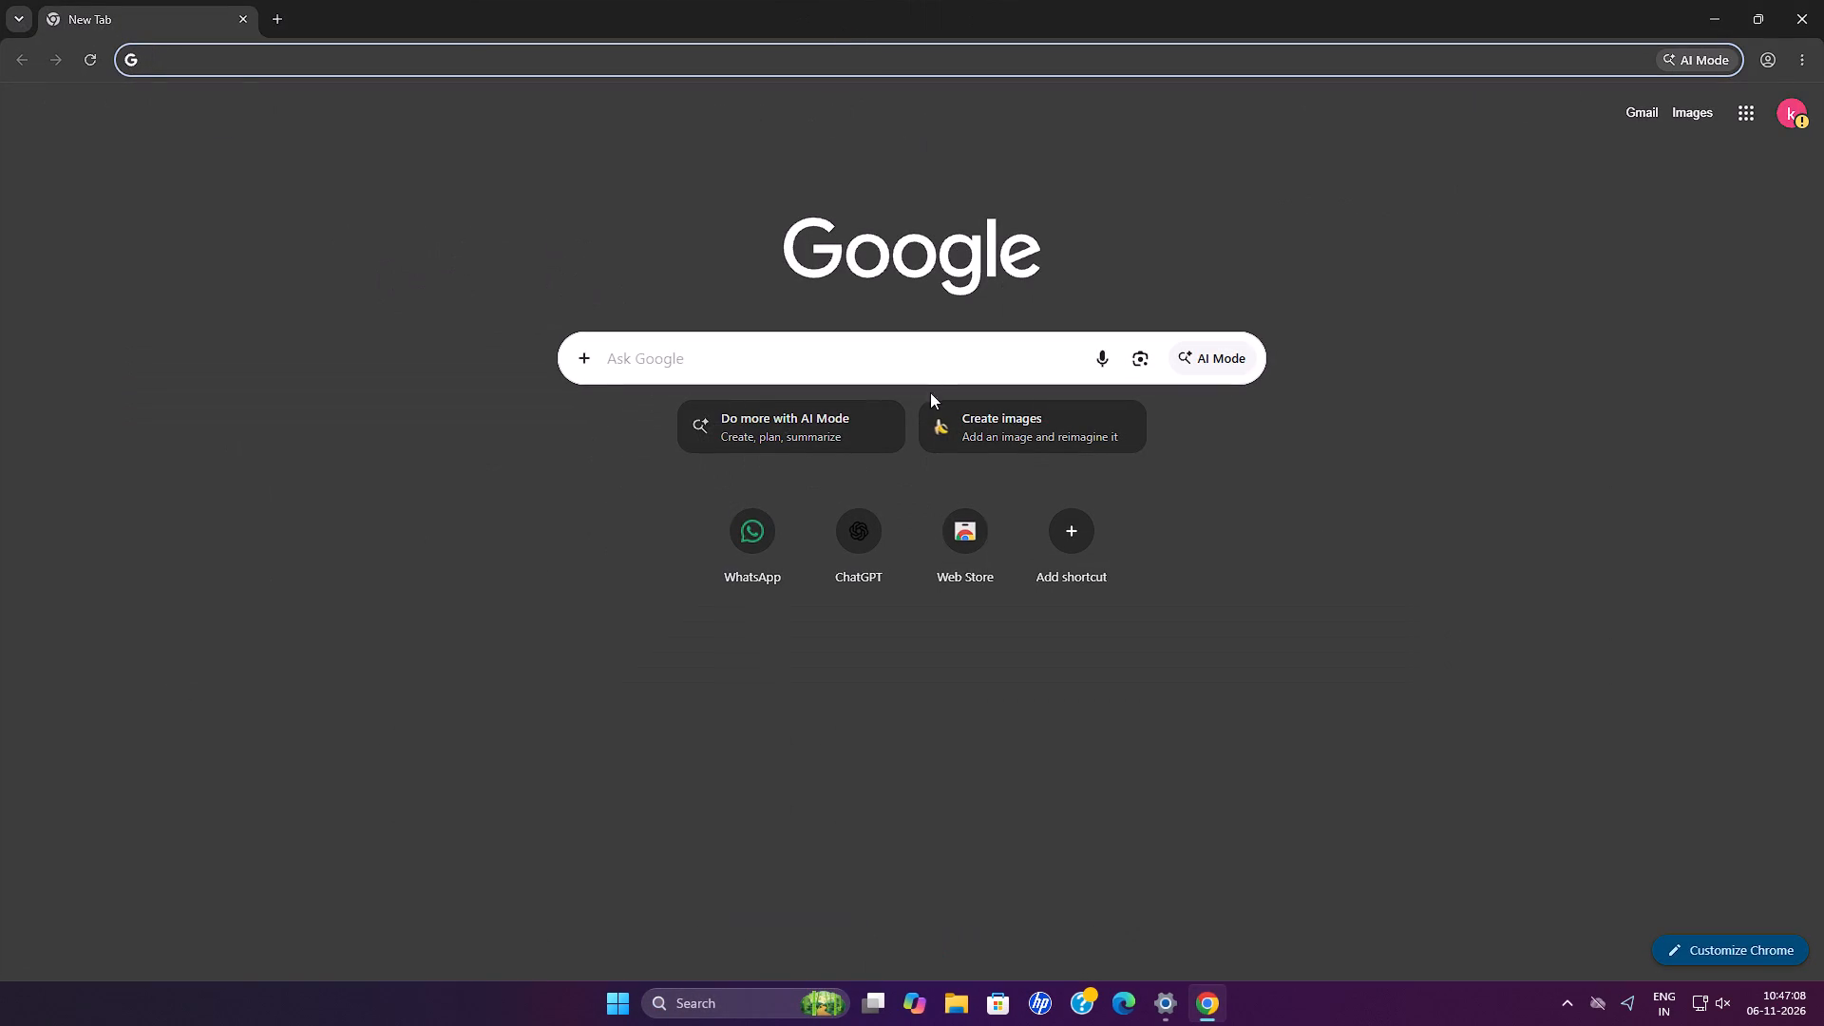
Enter the query "vtu" in the Google search box on the new tab page.
left_click(926, 347)
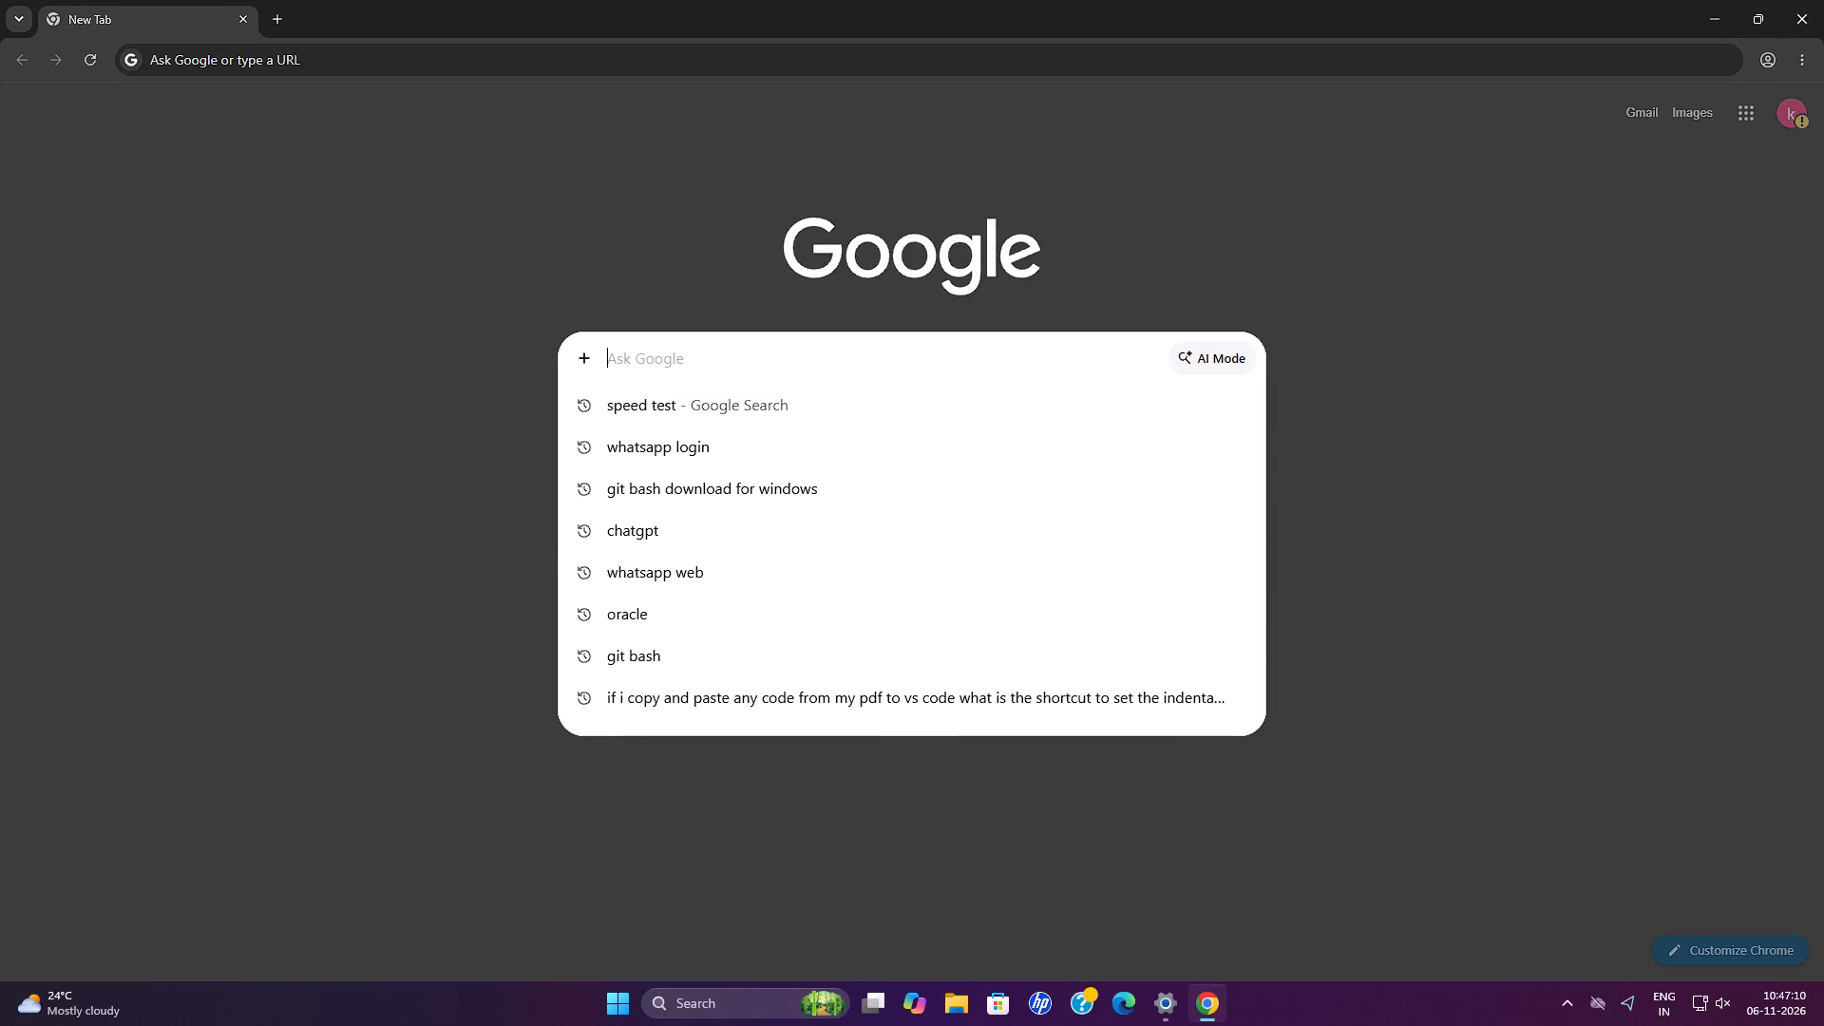
type("vt")
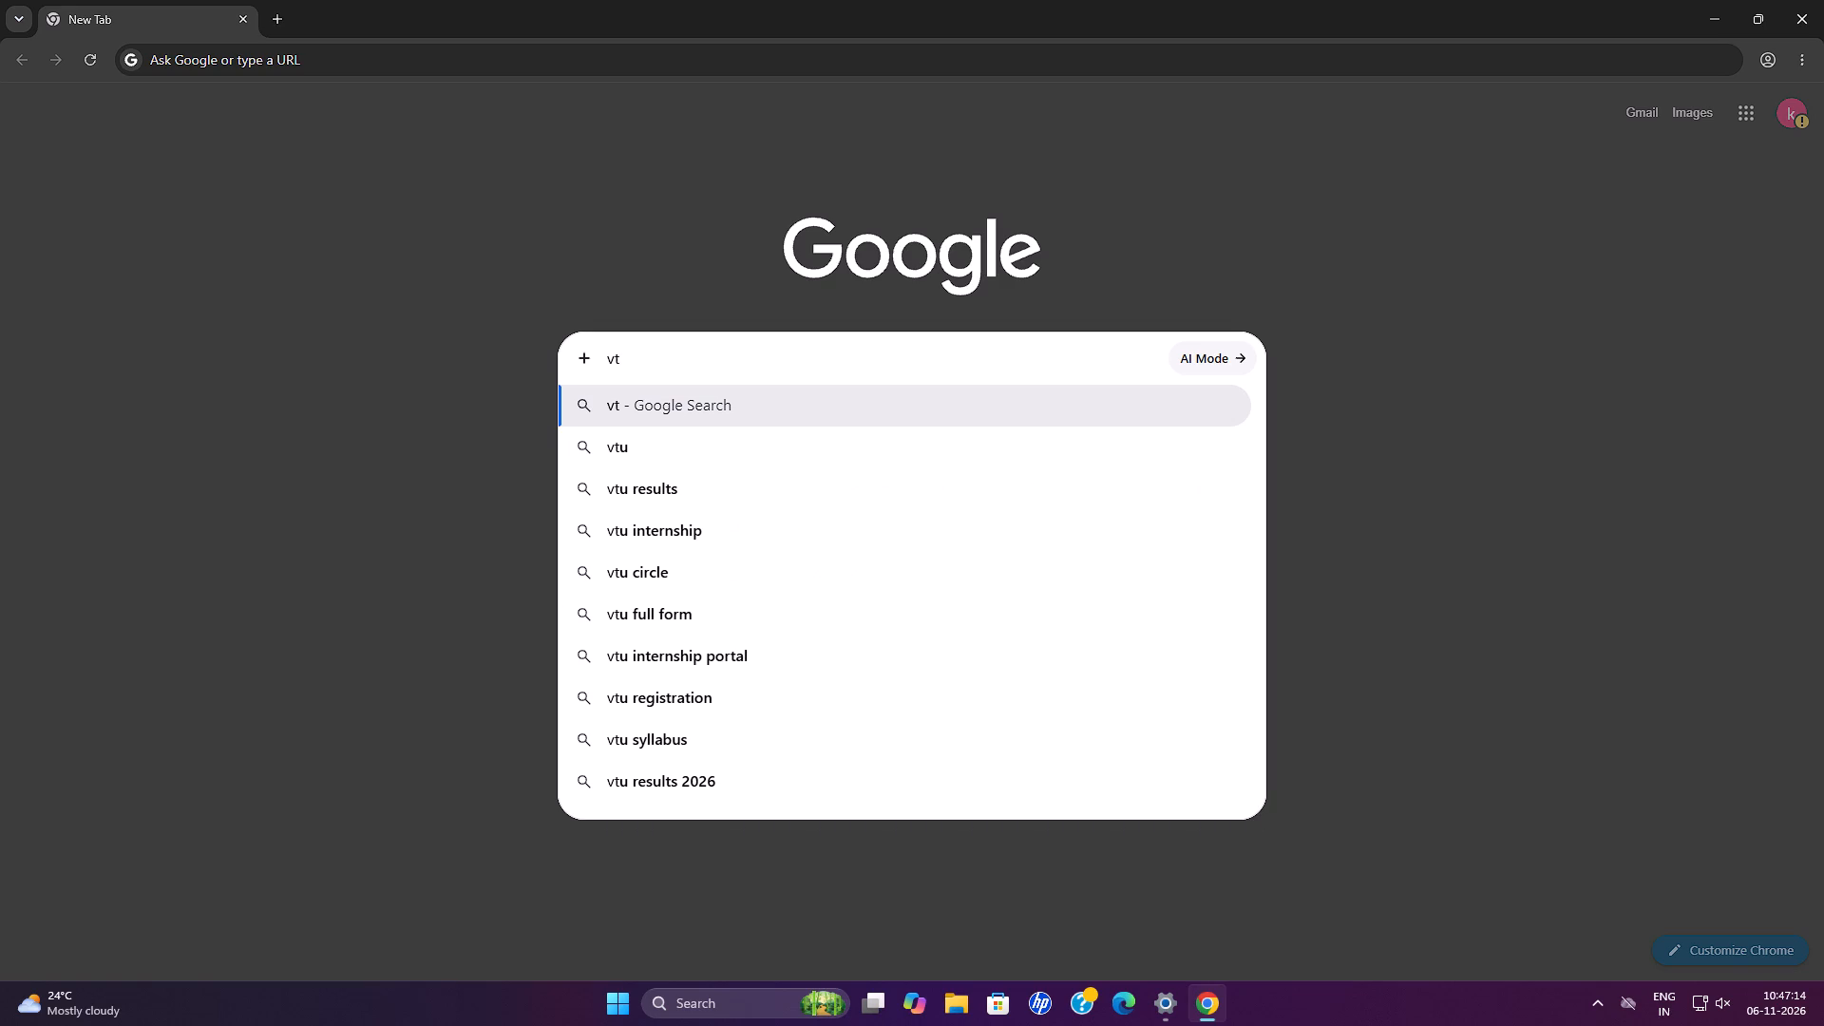
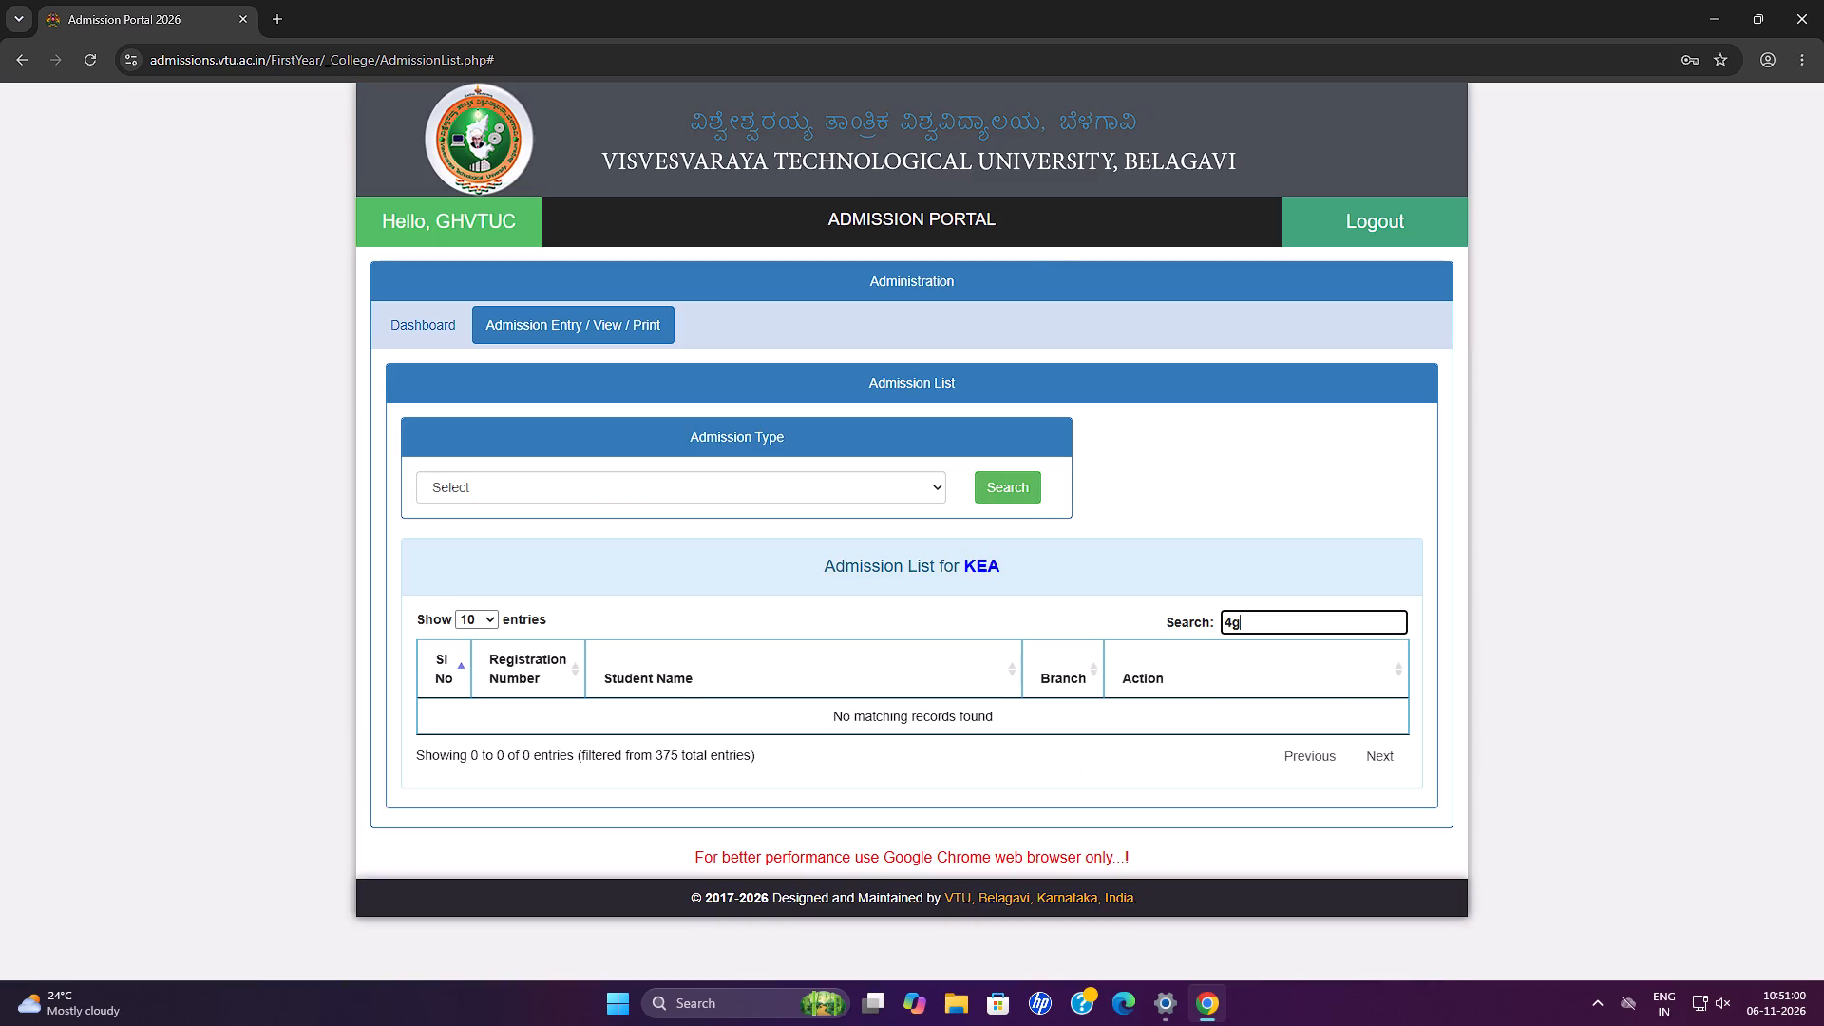
Clear the admission list's search text and set the admission type to KEA Seats.
key("BackSpace")
key("BackSpace")
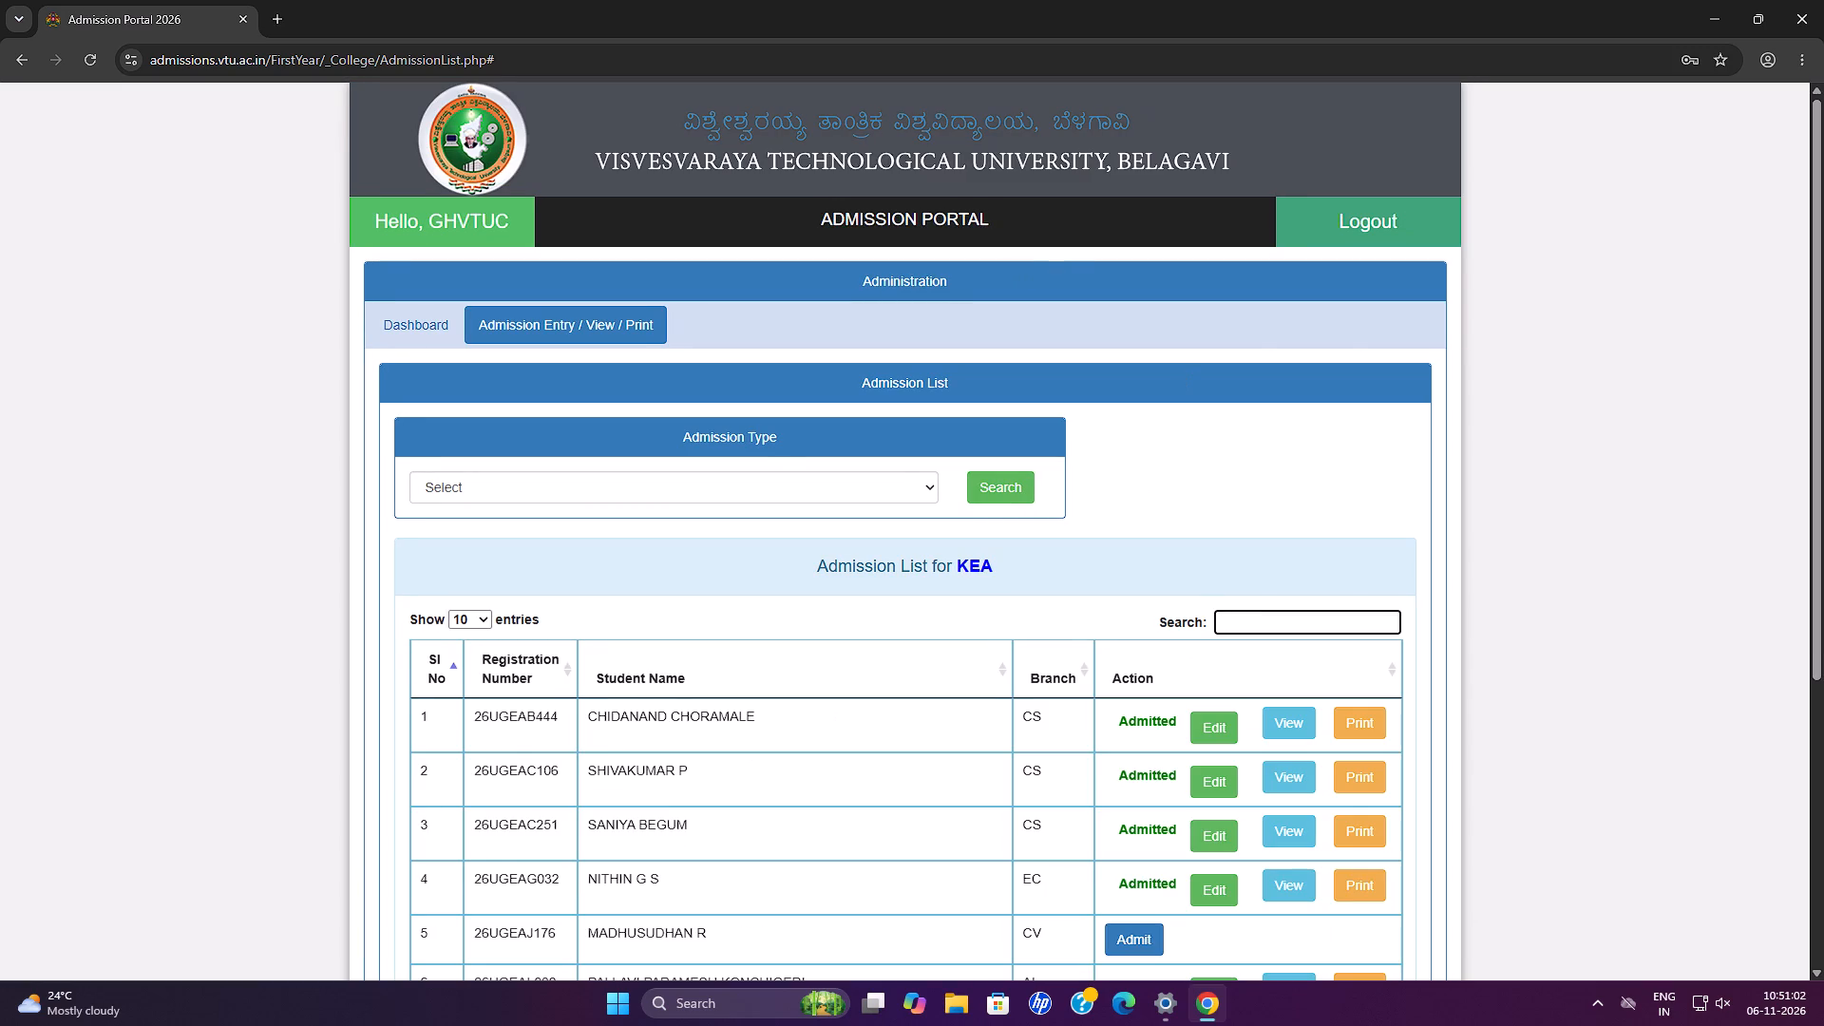
left_click(913, 493)
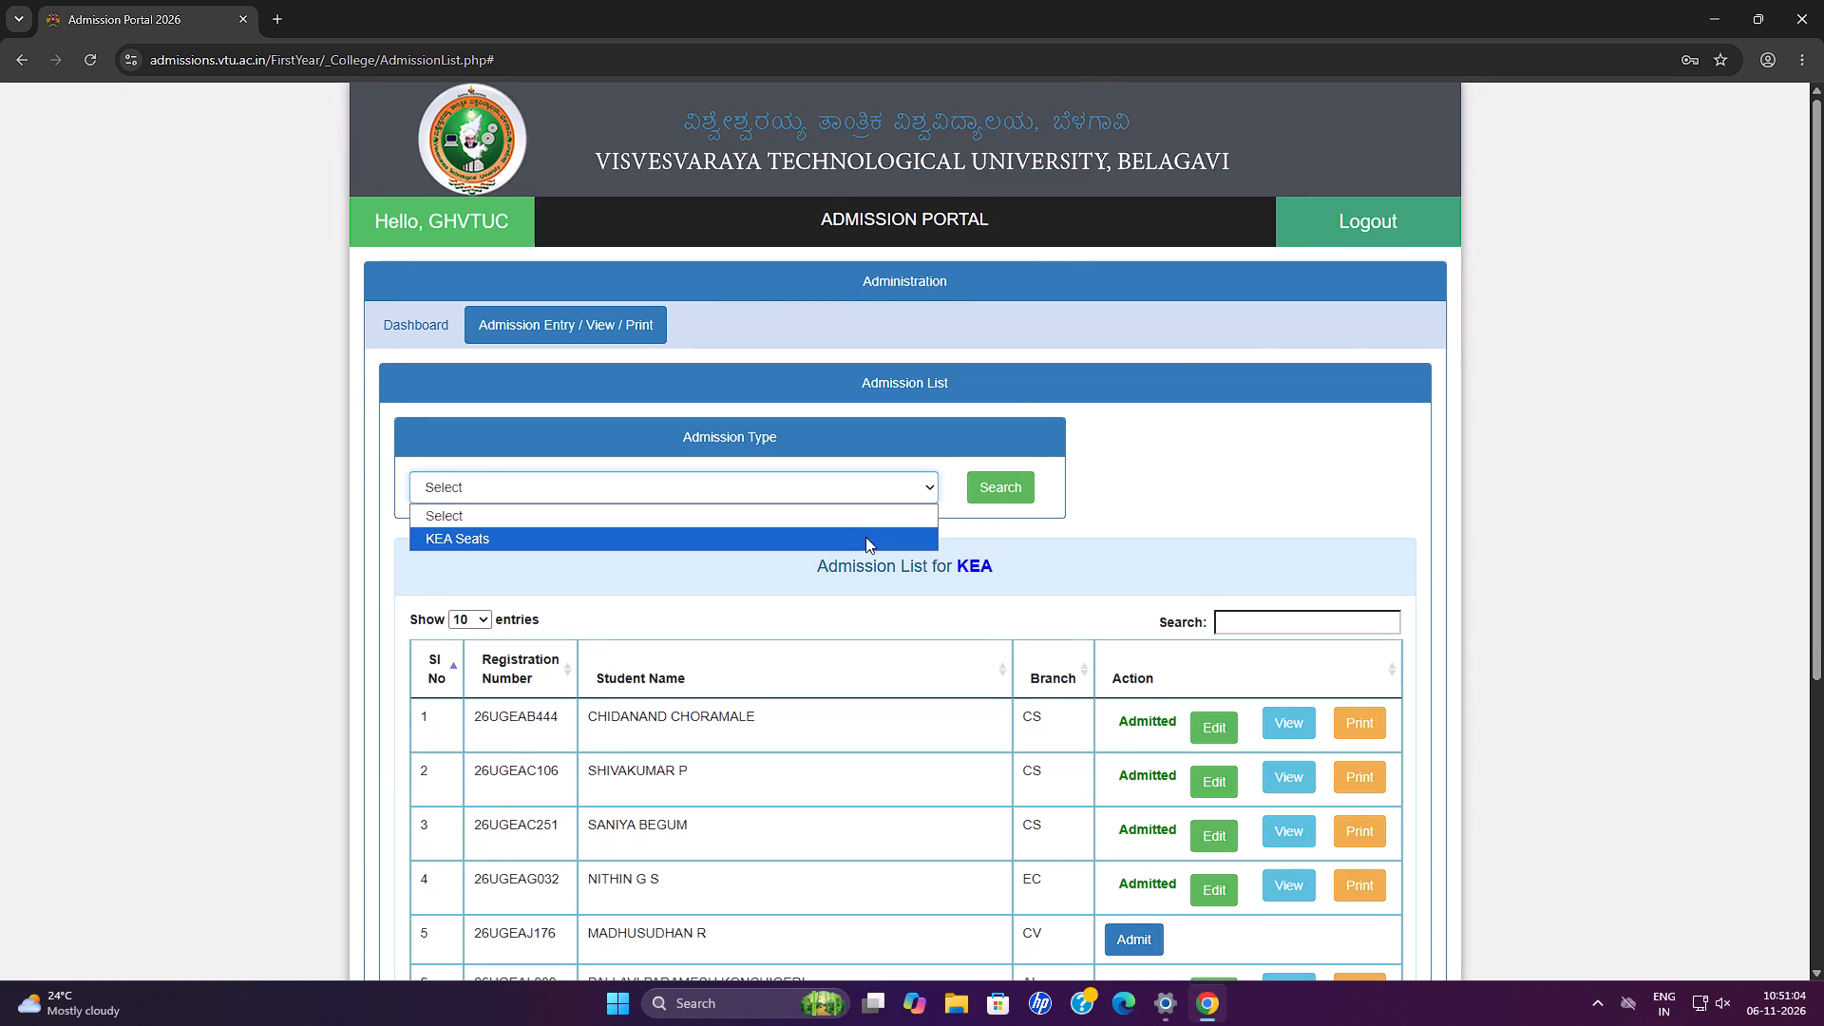
left_click(865, 537)
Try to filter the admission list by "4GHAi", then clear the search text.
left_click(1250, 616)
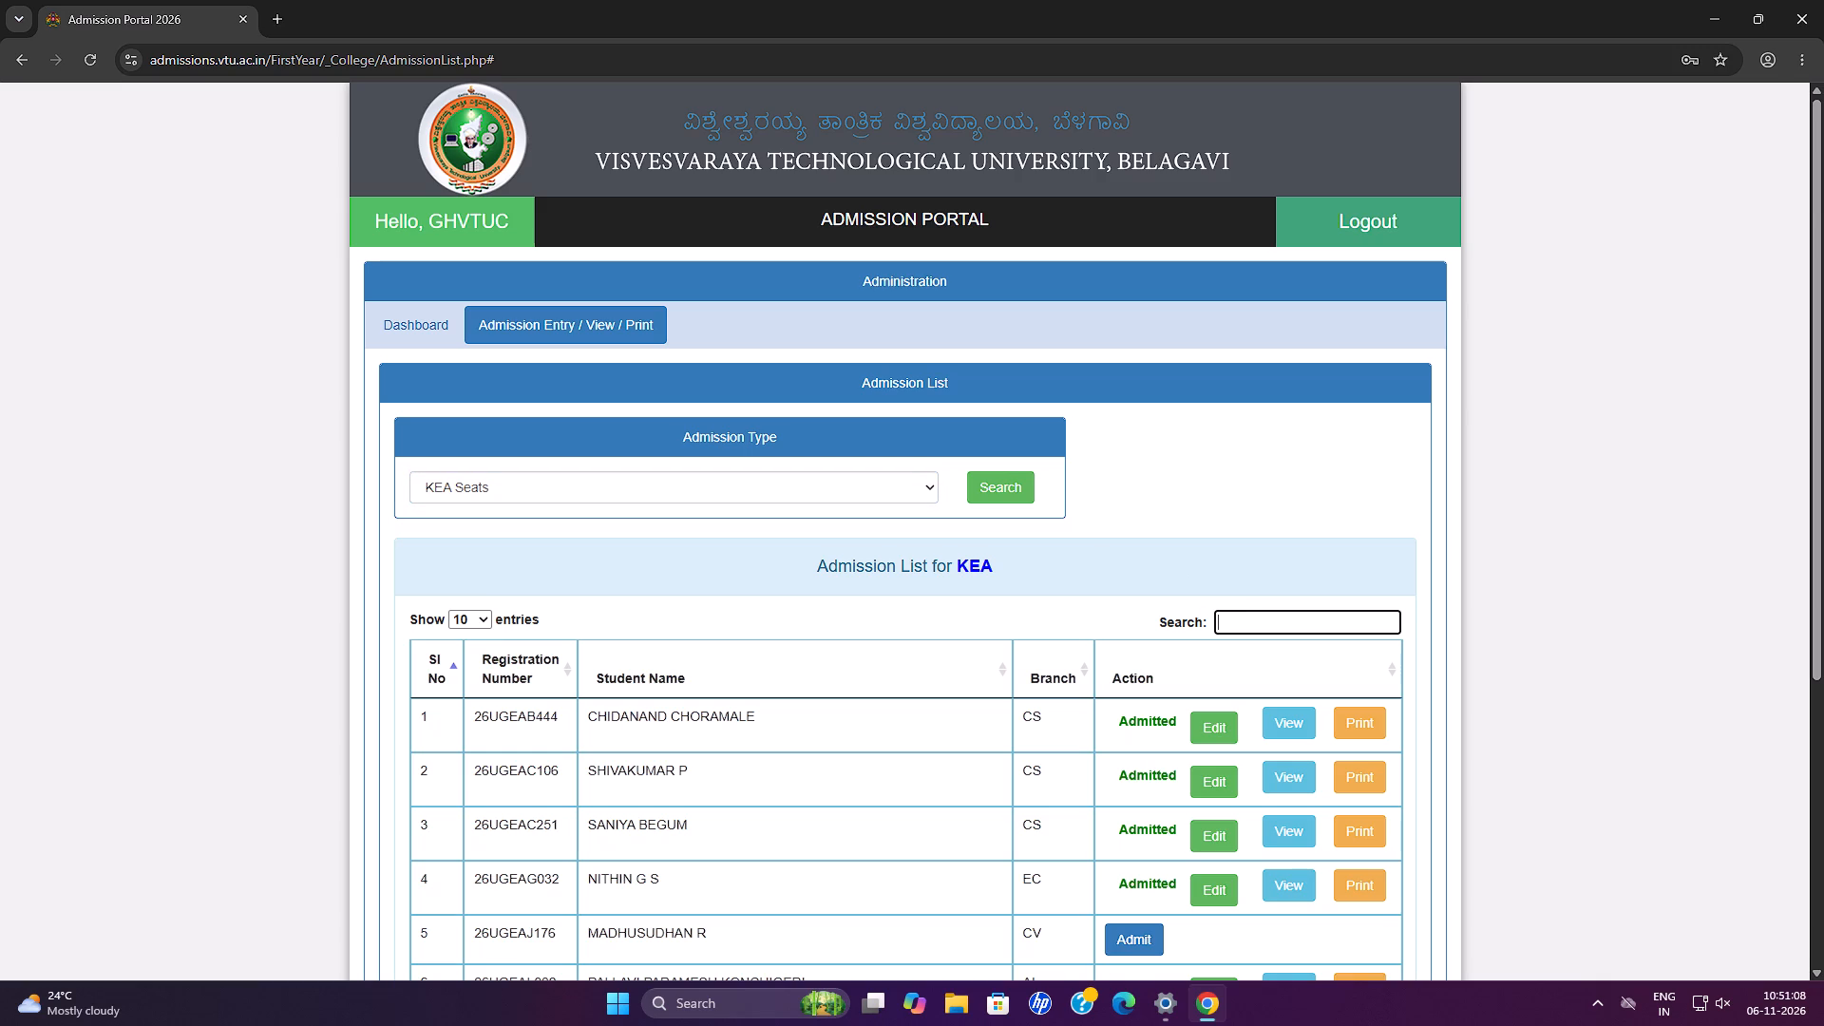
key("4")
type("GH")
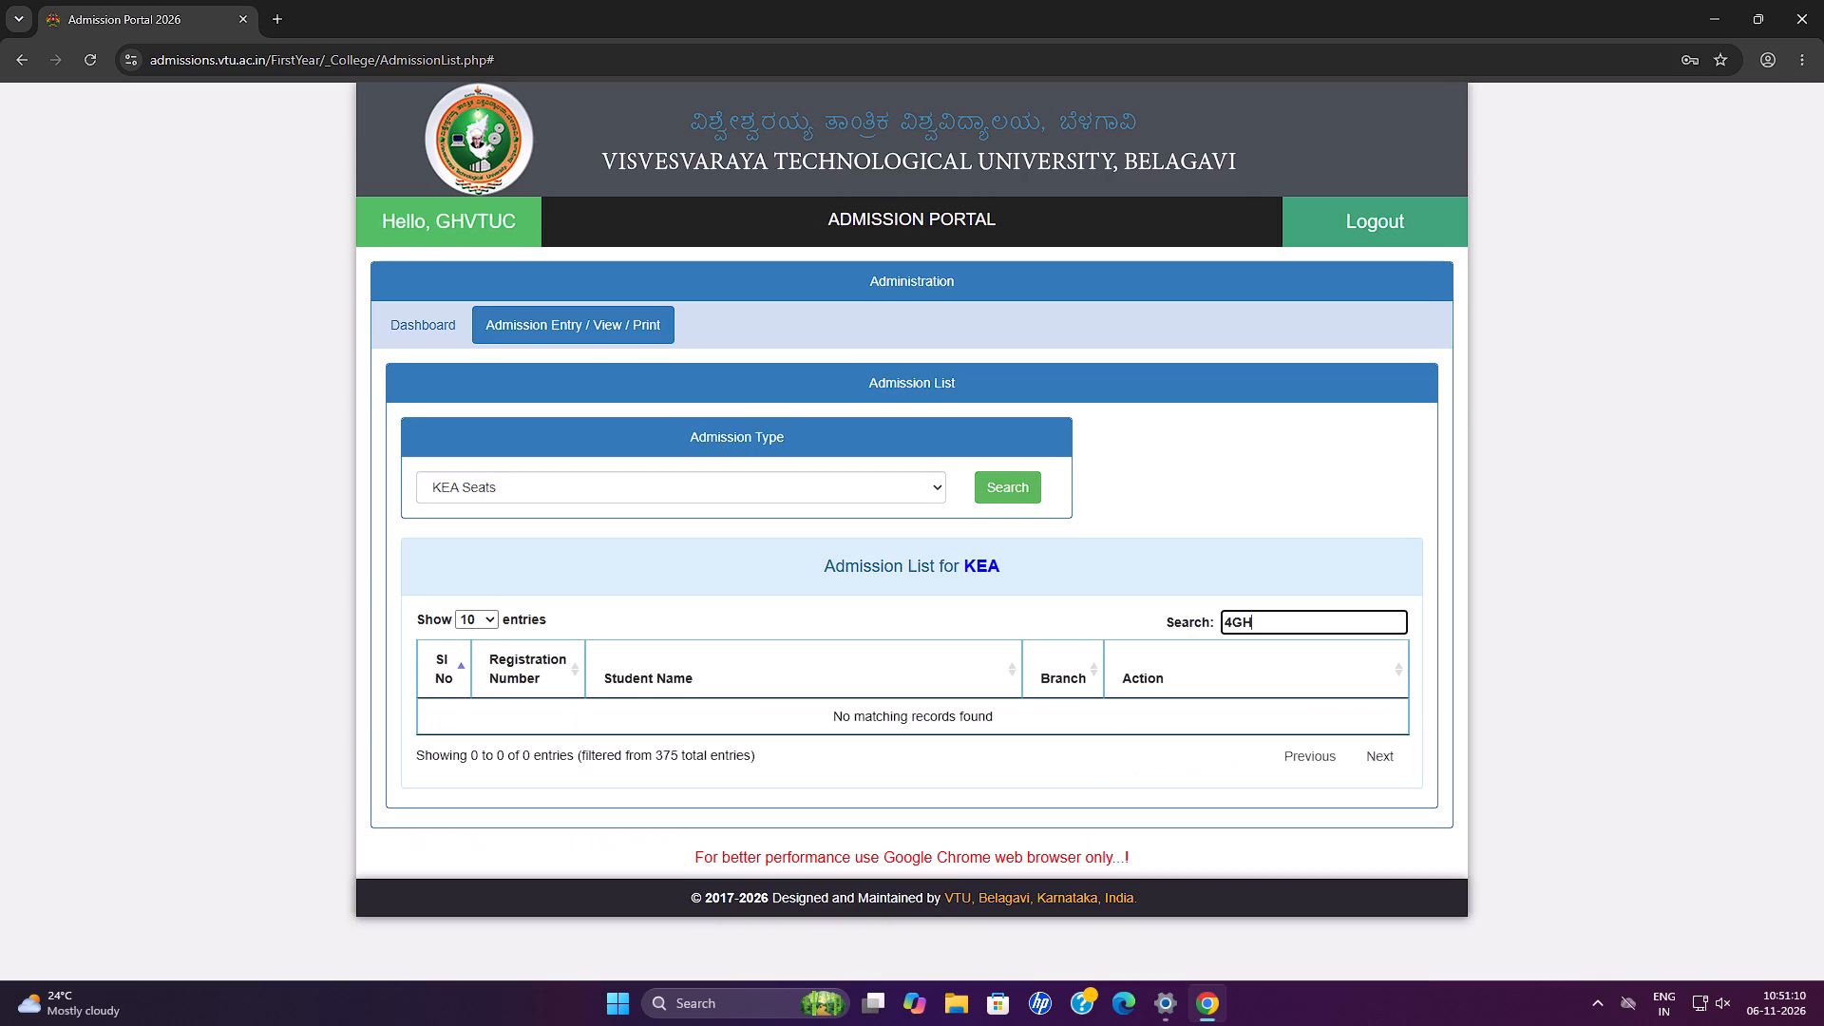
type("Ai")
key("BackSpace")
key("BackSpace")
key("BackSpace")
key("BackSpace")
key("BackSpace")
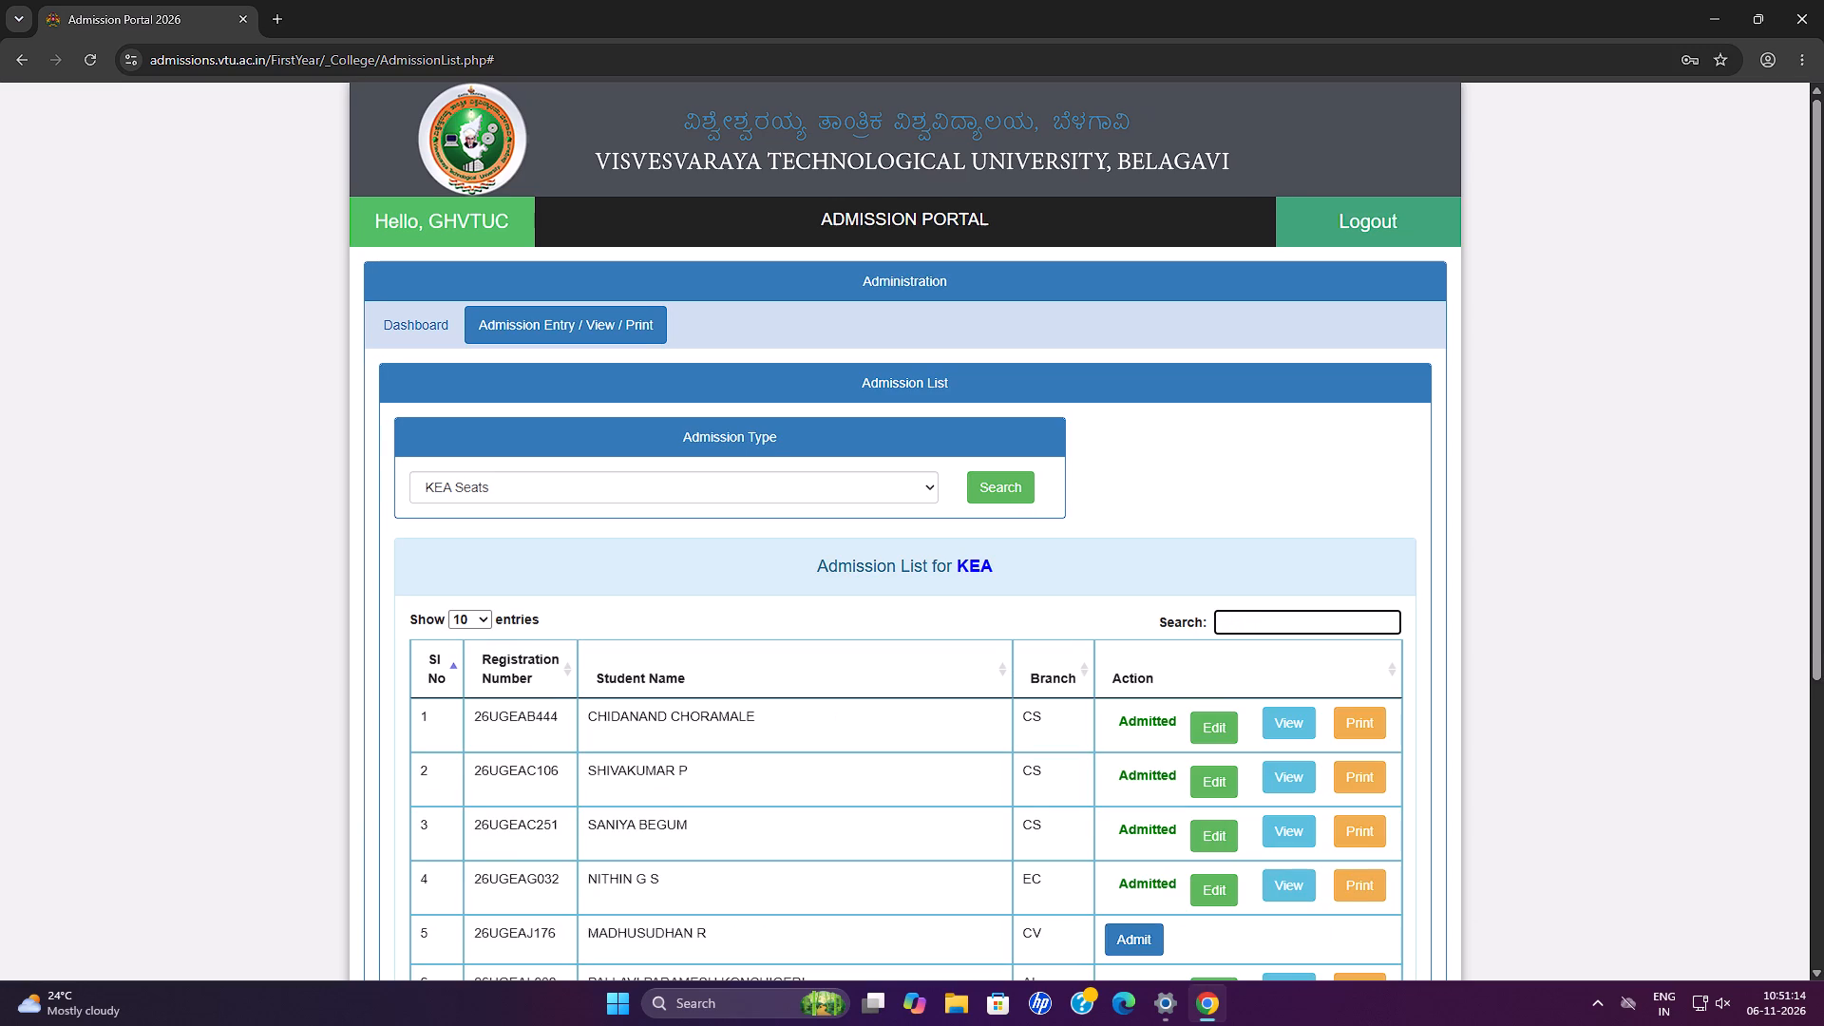
Filter the admission list by the partial student name "Sani".
scroll(864, 706, "down", 6)
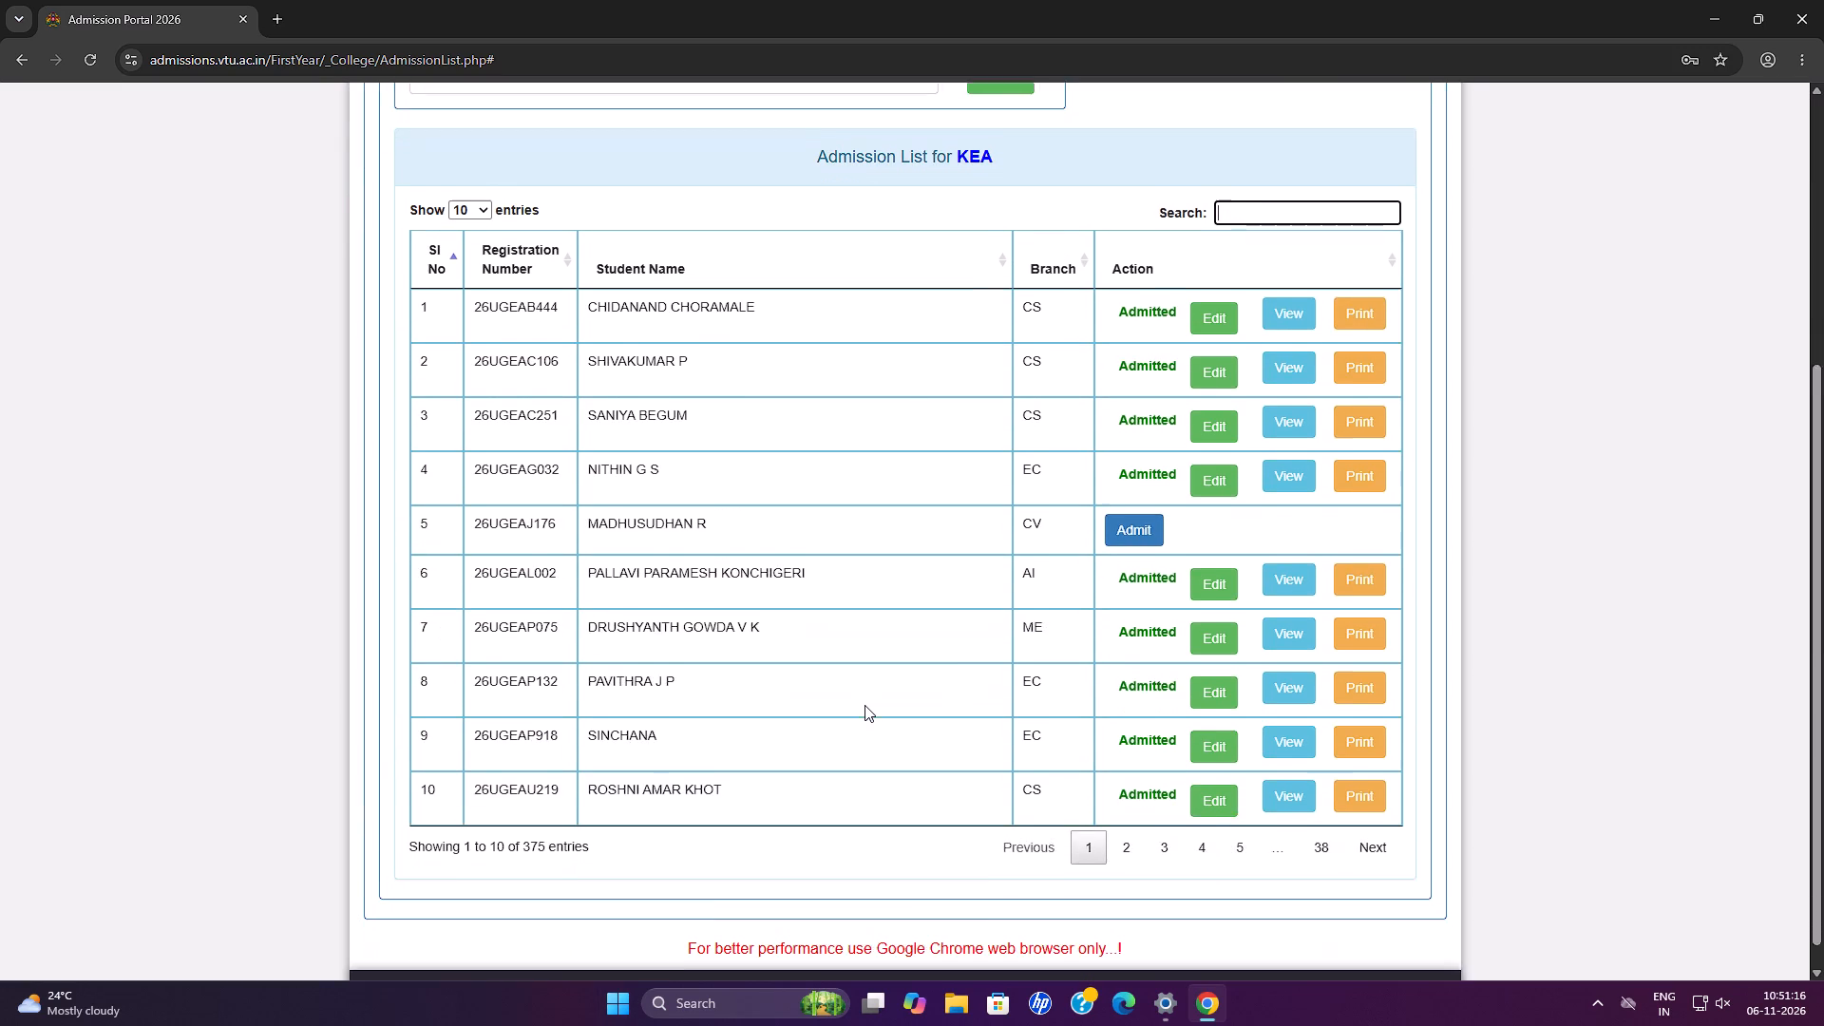
scroll(864, 705, "down", 9)
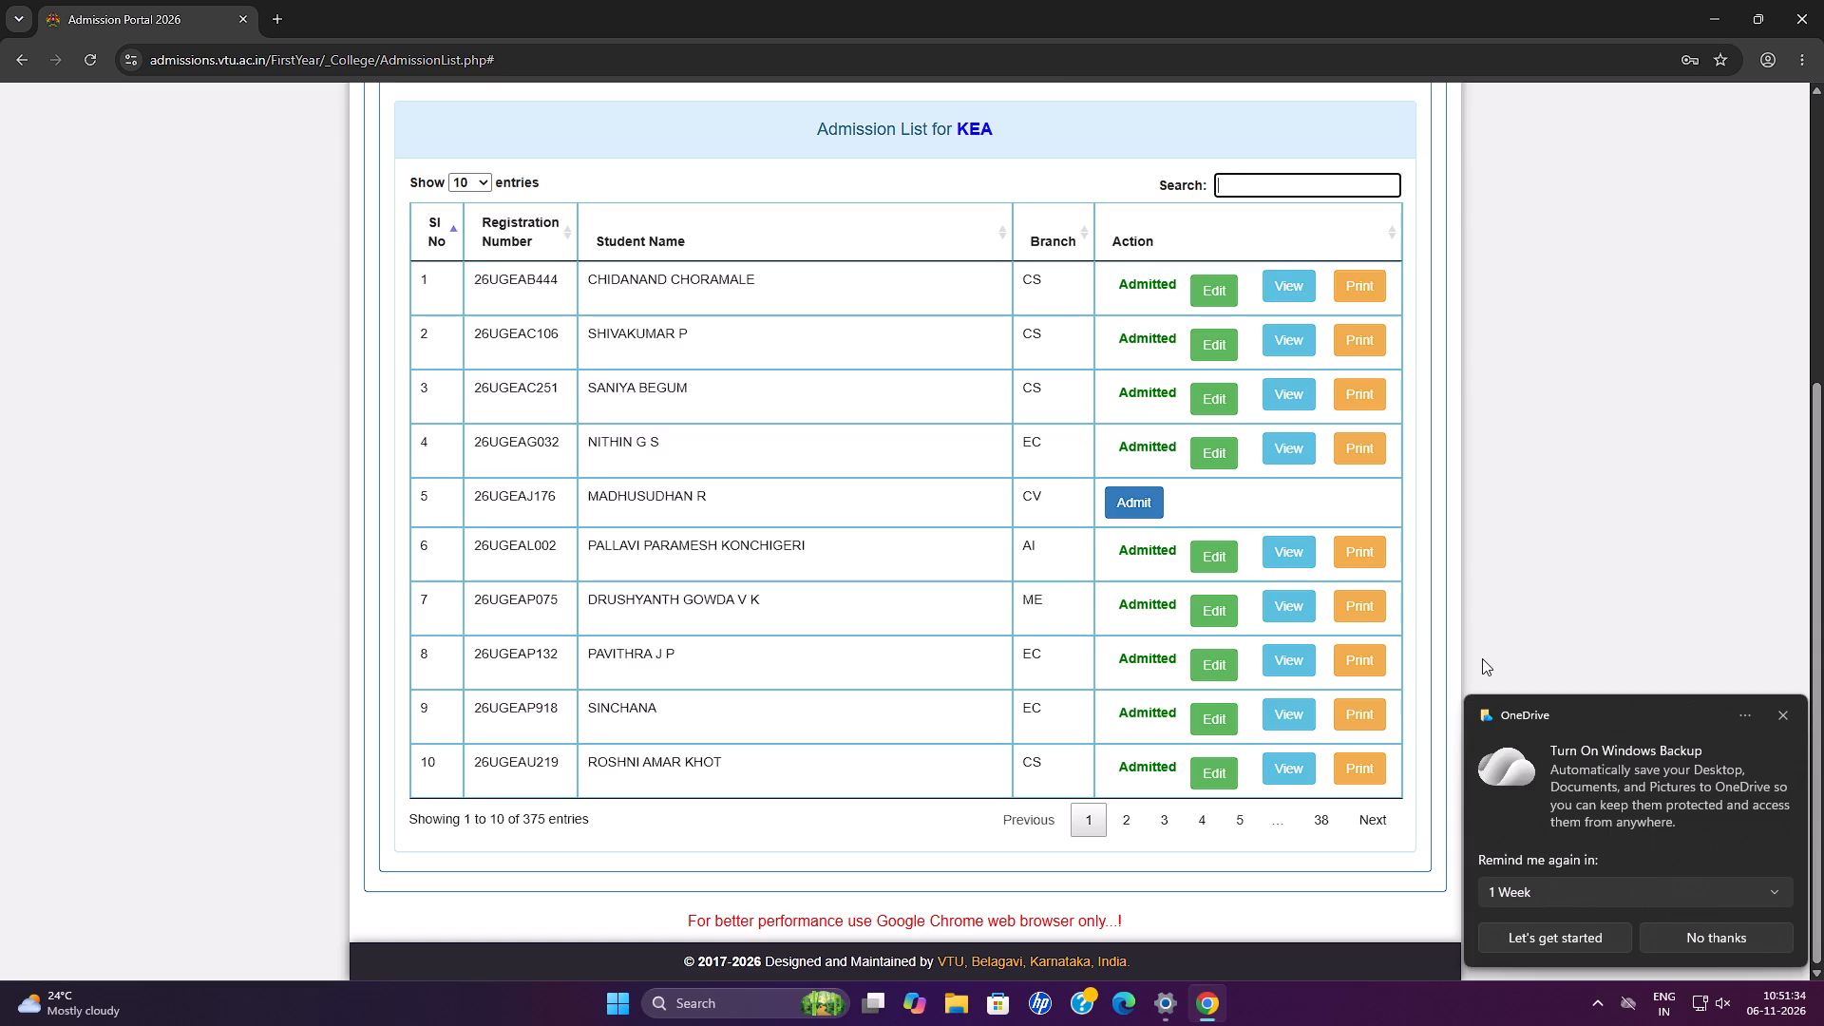
type("Sa")
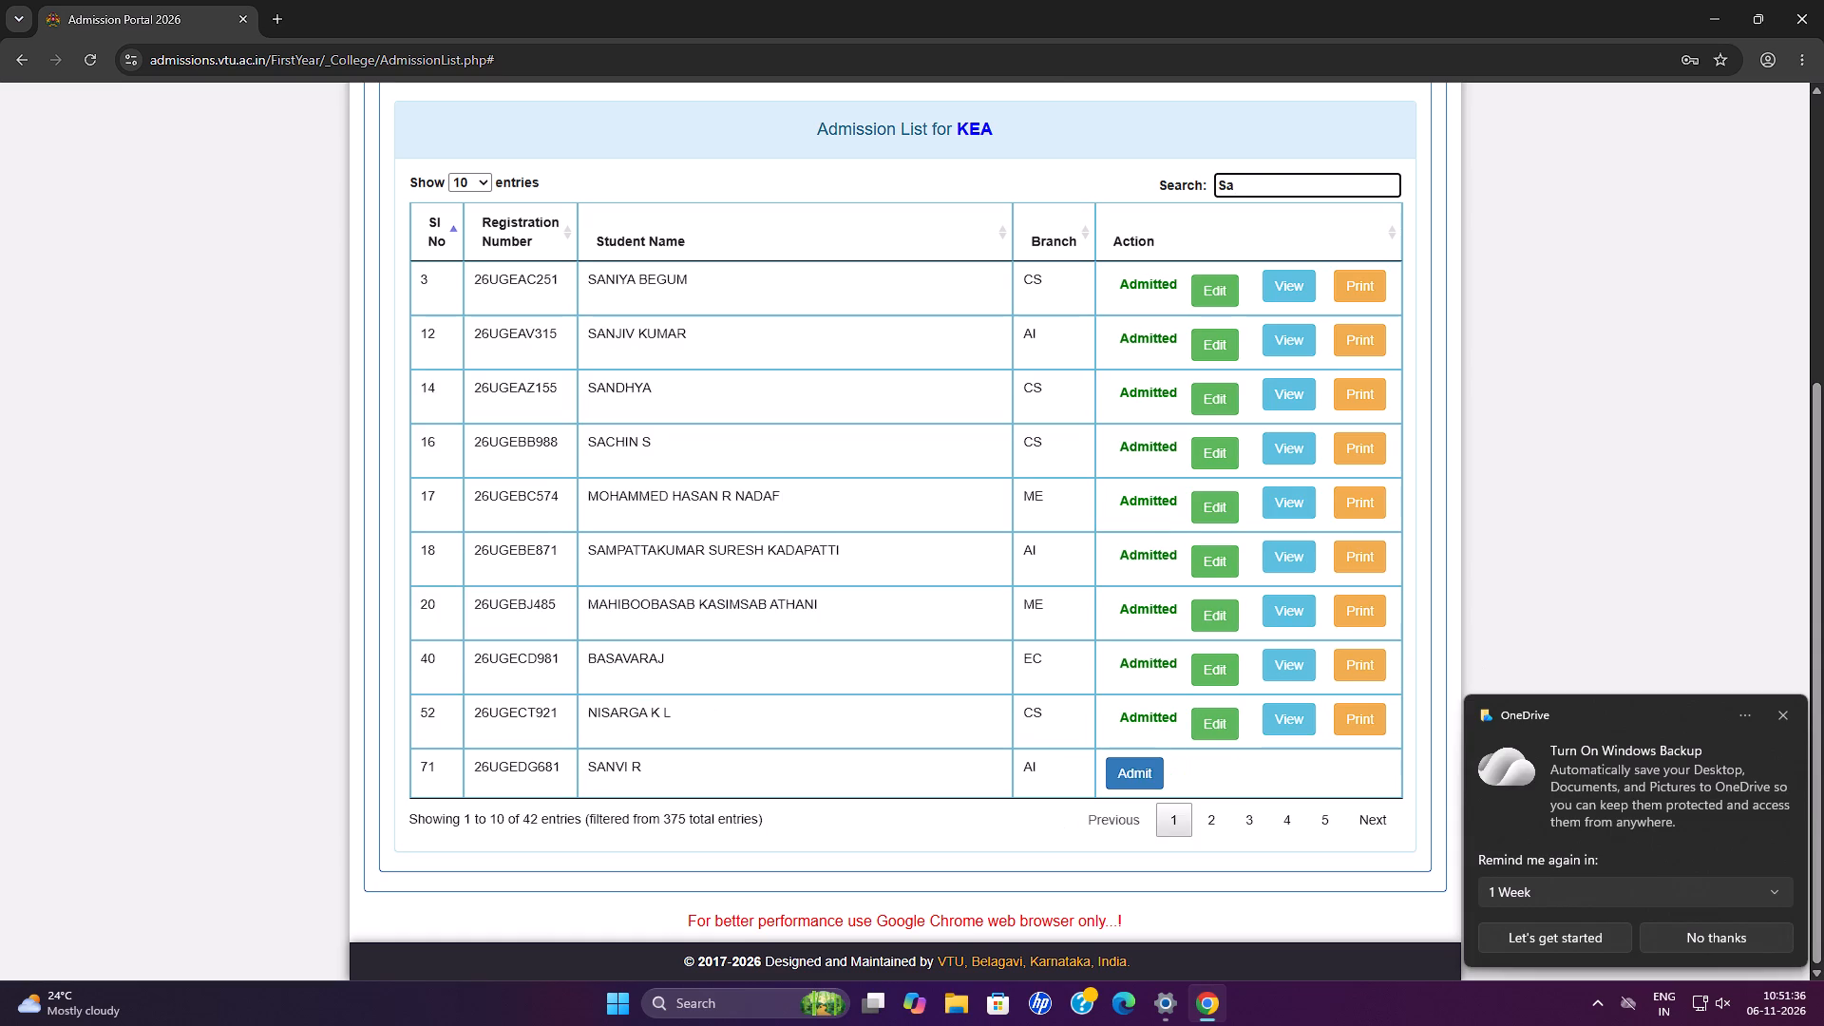
type("nia")
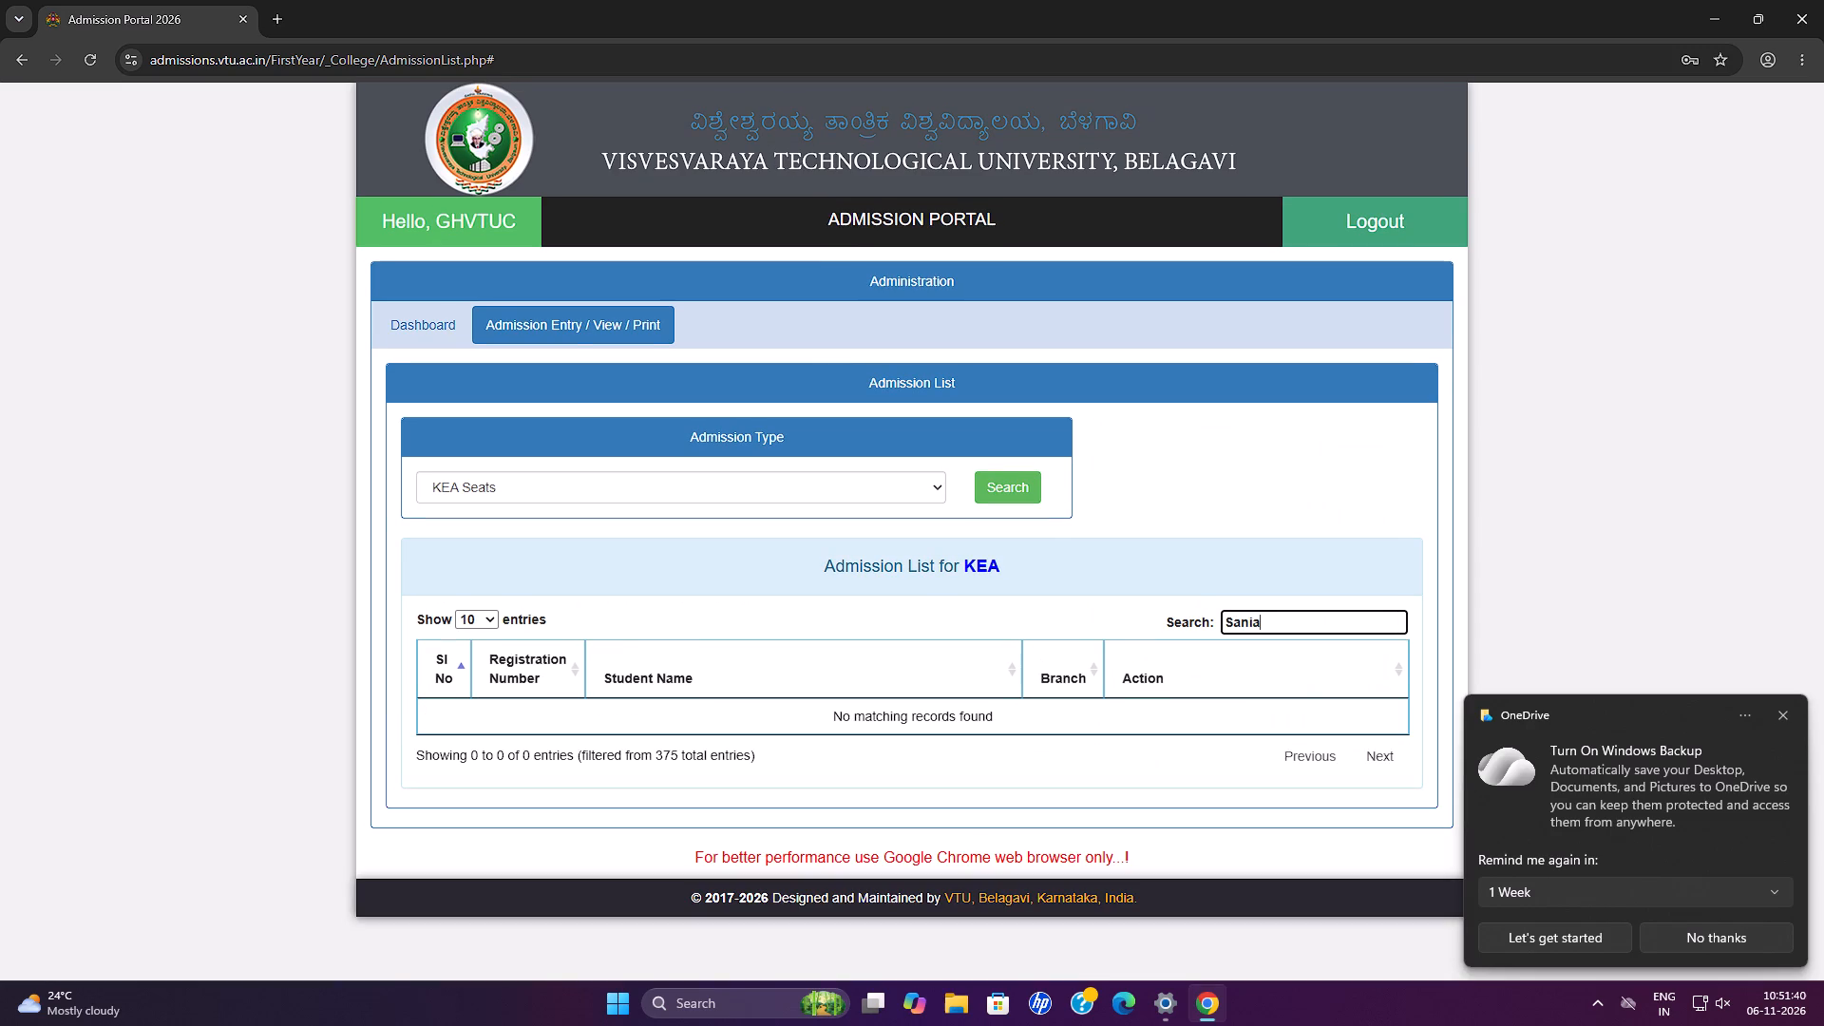
key("BackSpace")
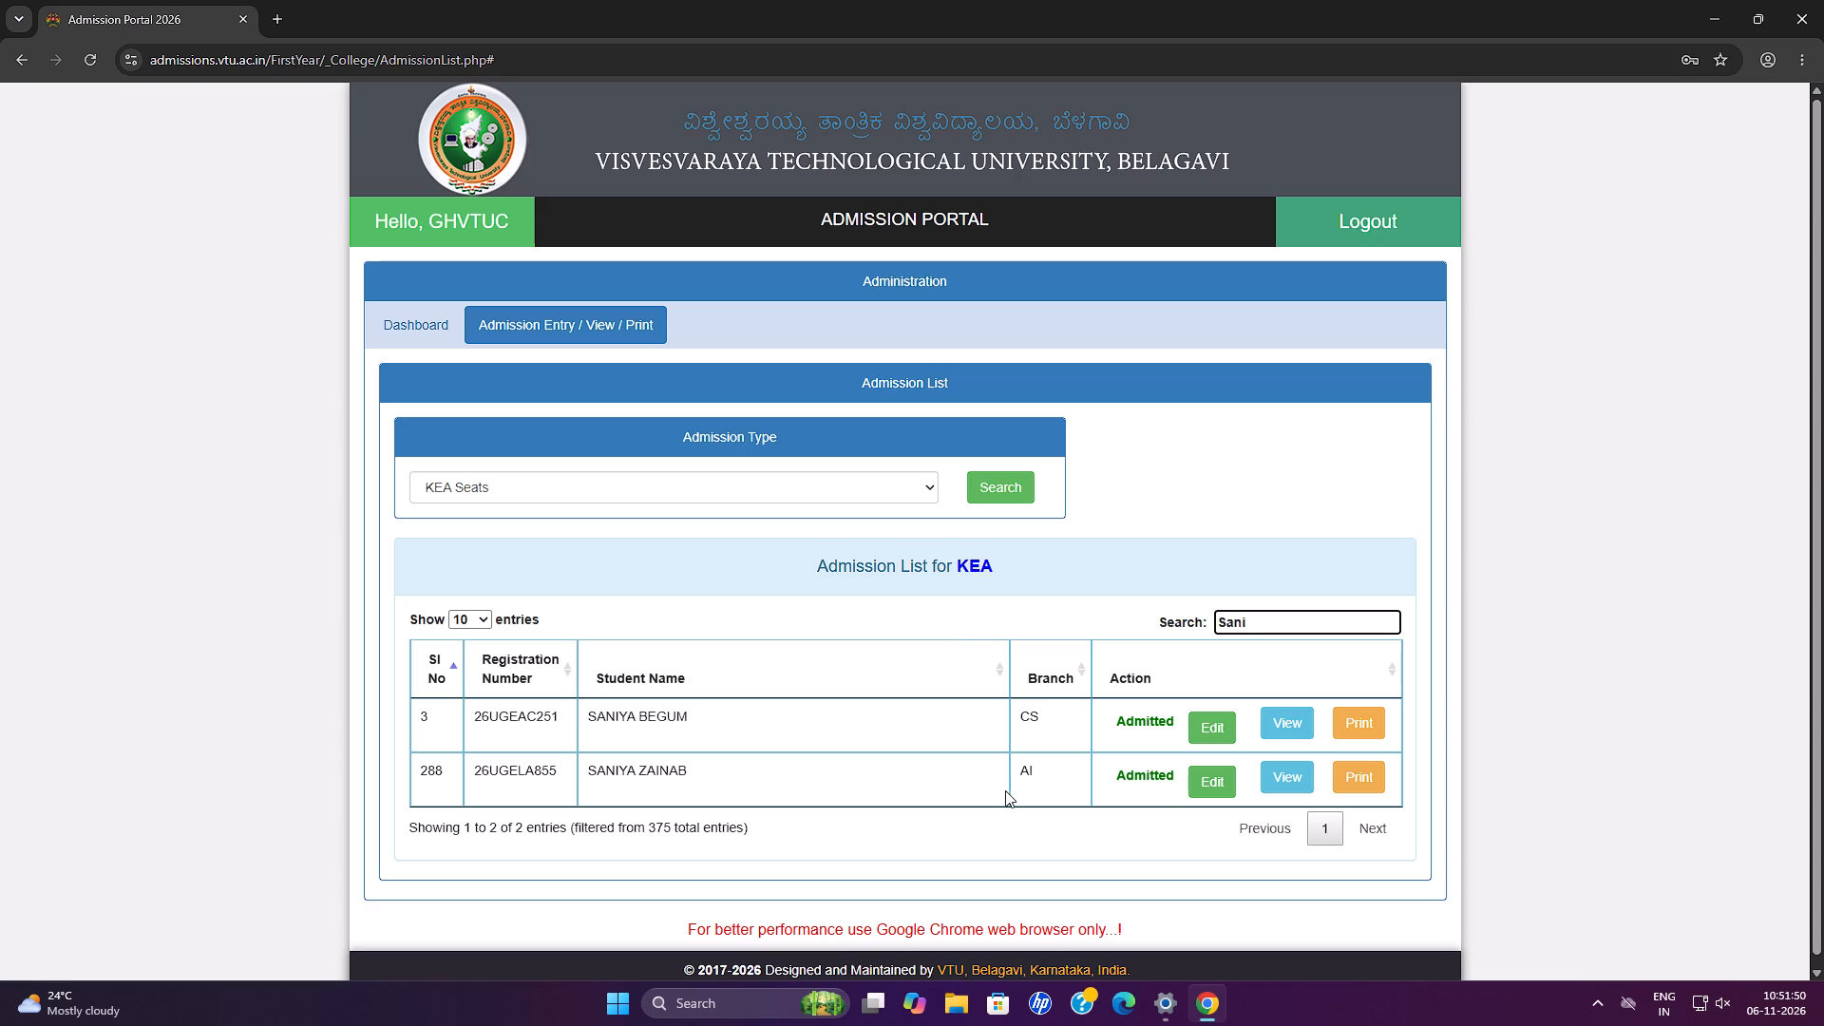
Open the printable admission form of the AI-branch student and print it to a PDF file.
left_click(1036, 770)
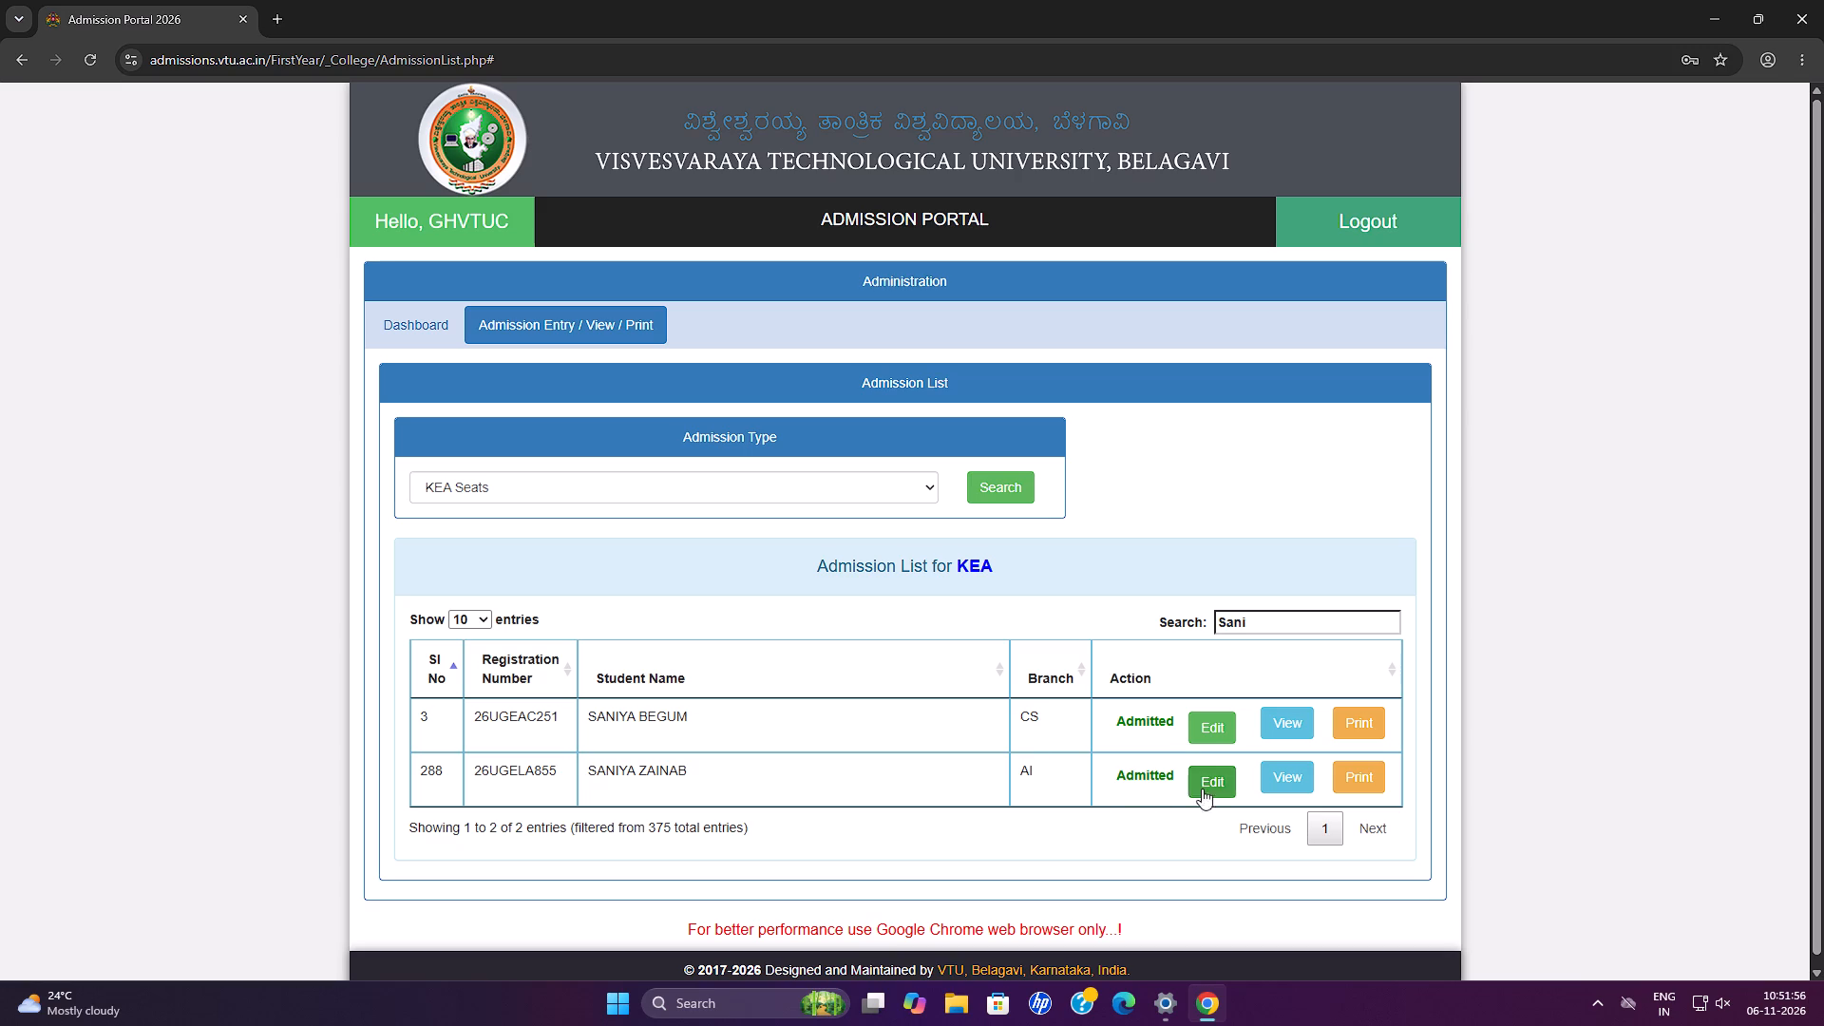
left_click(1345, 779)
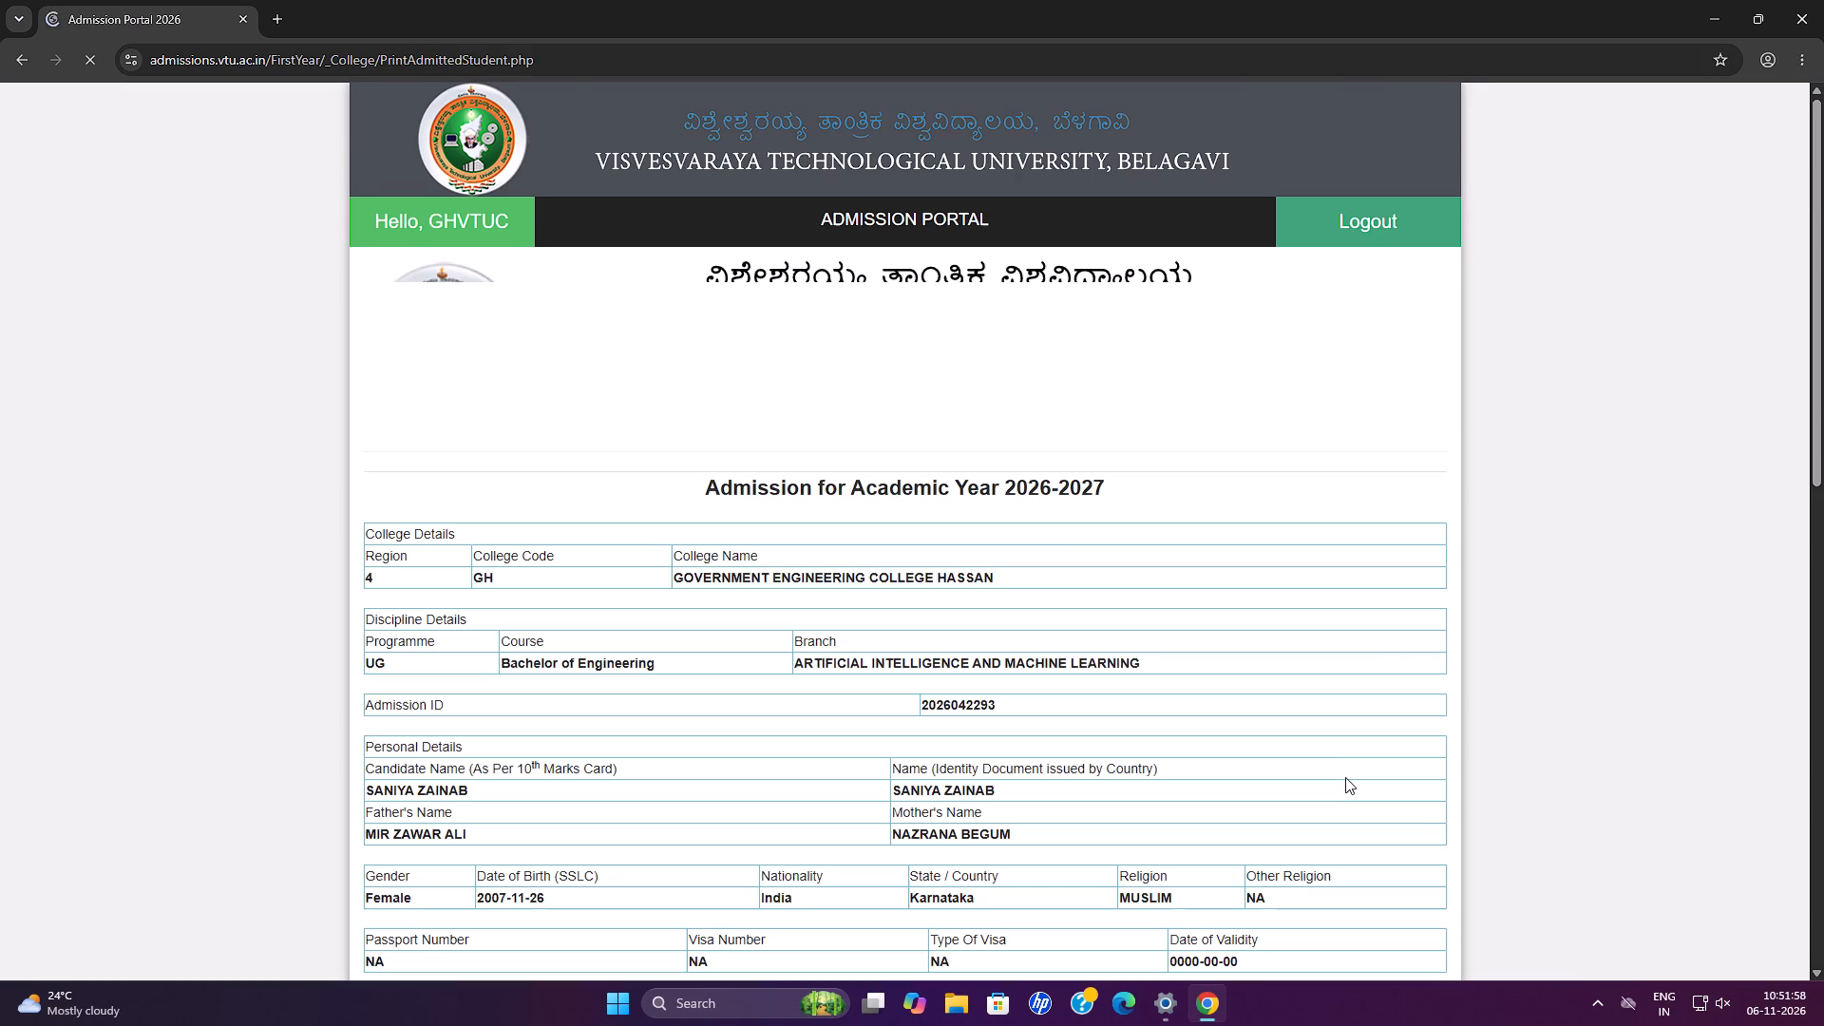
scroll(1225, 687, "down", 17)
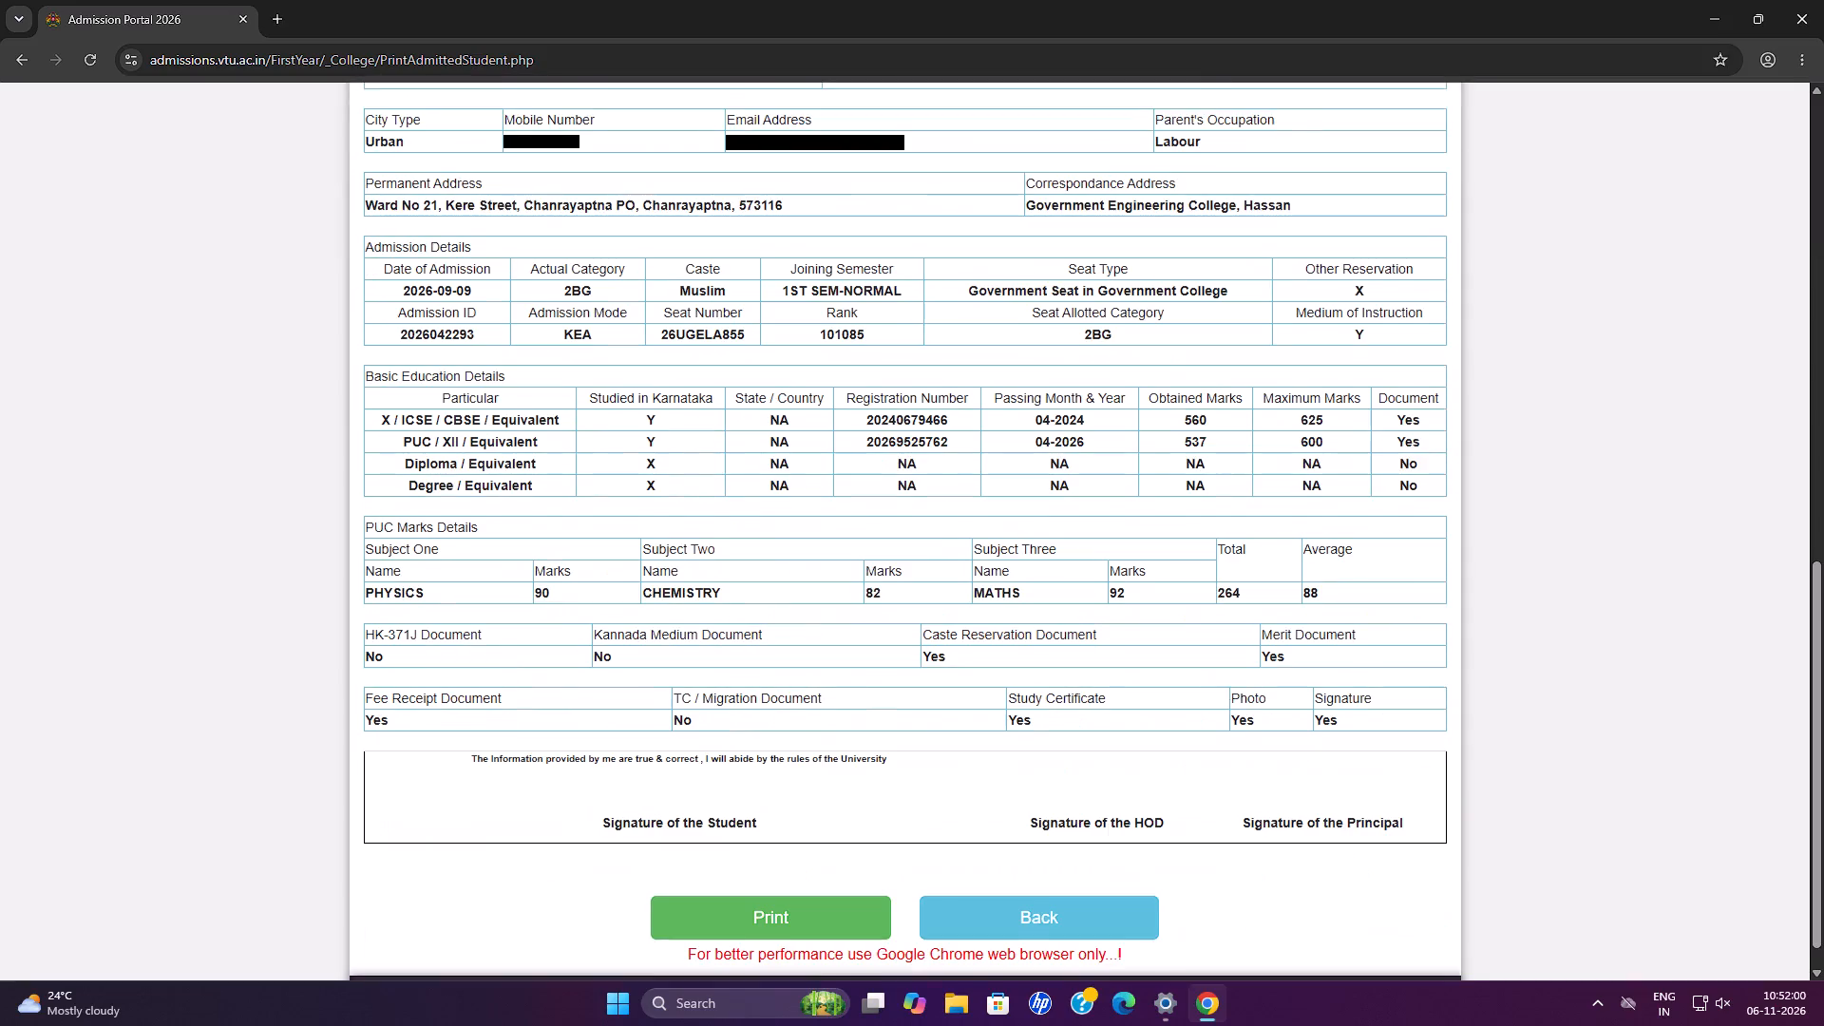
scroll(1232, 683, "down", 2)
left_click(842, 869)
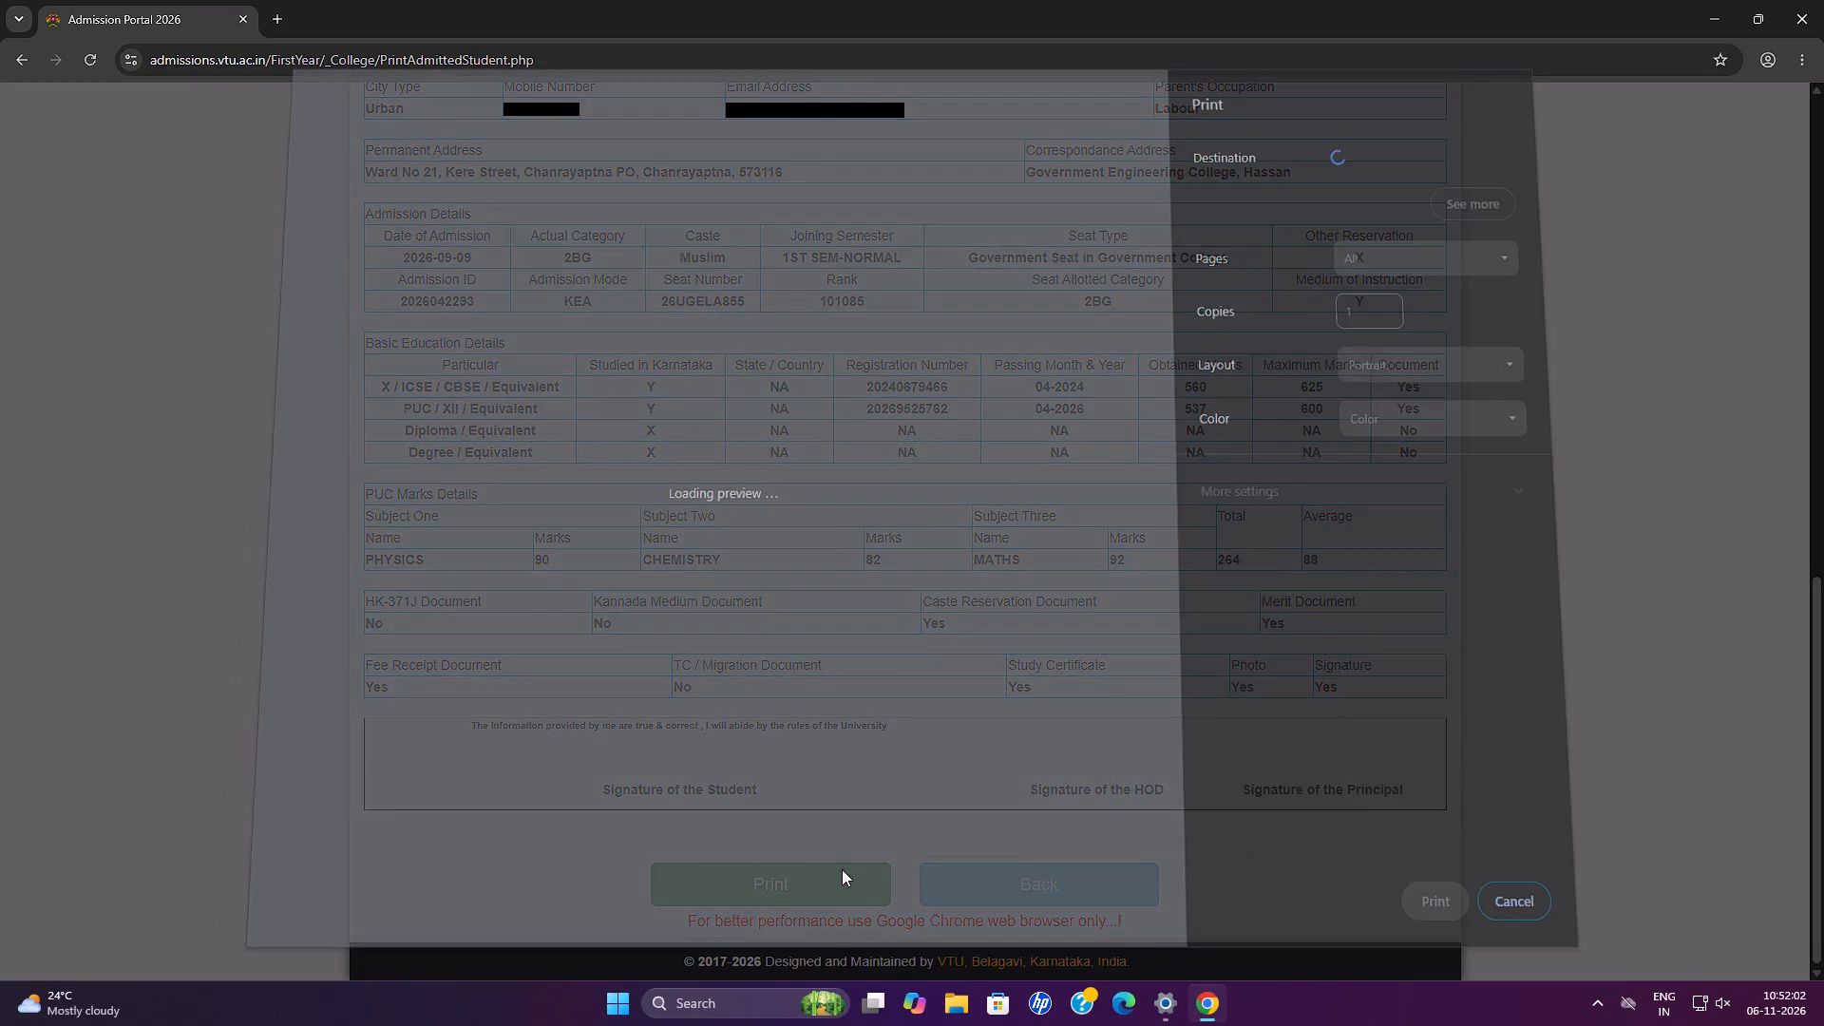
left_click(1415, 867)
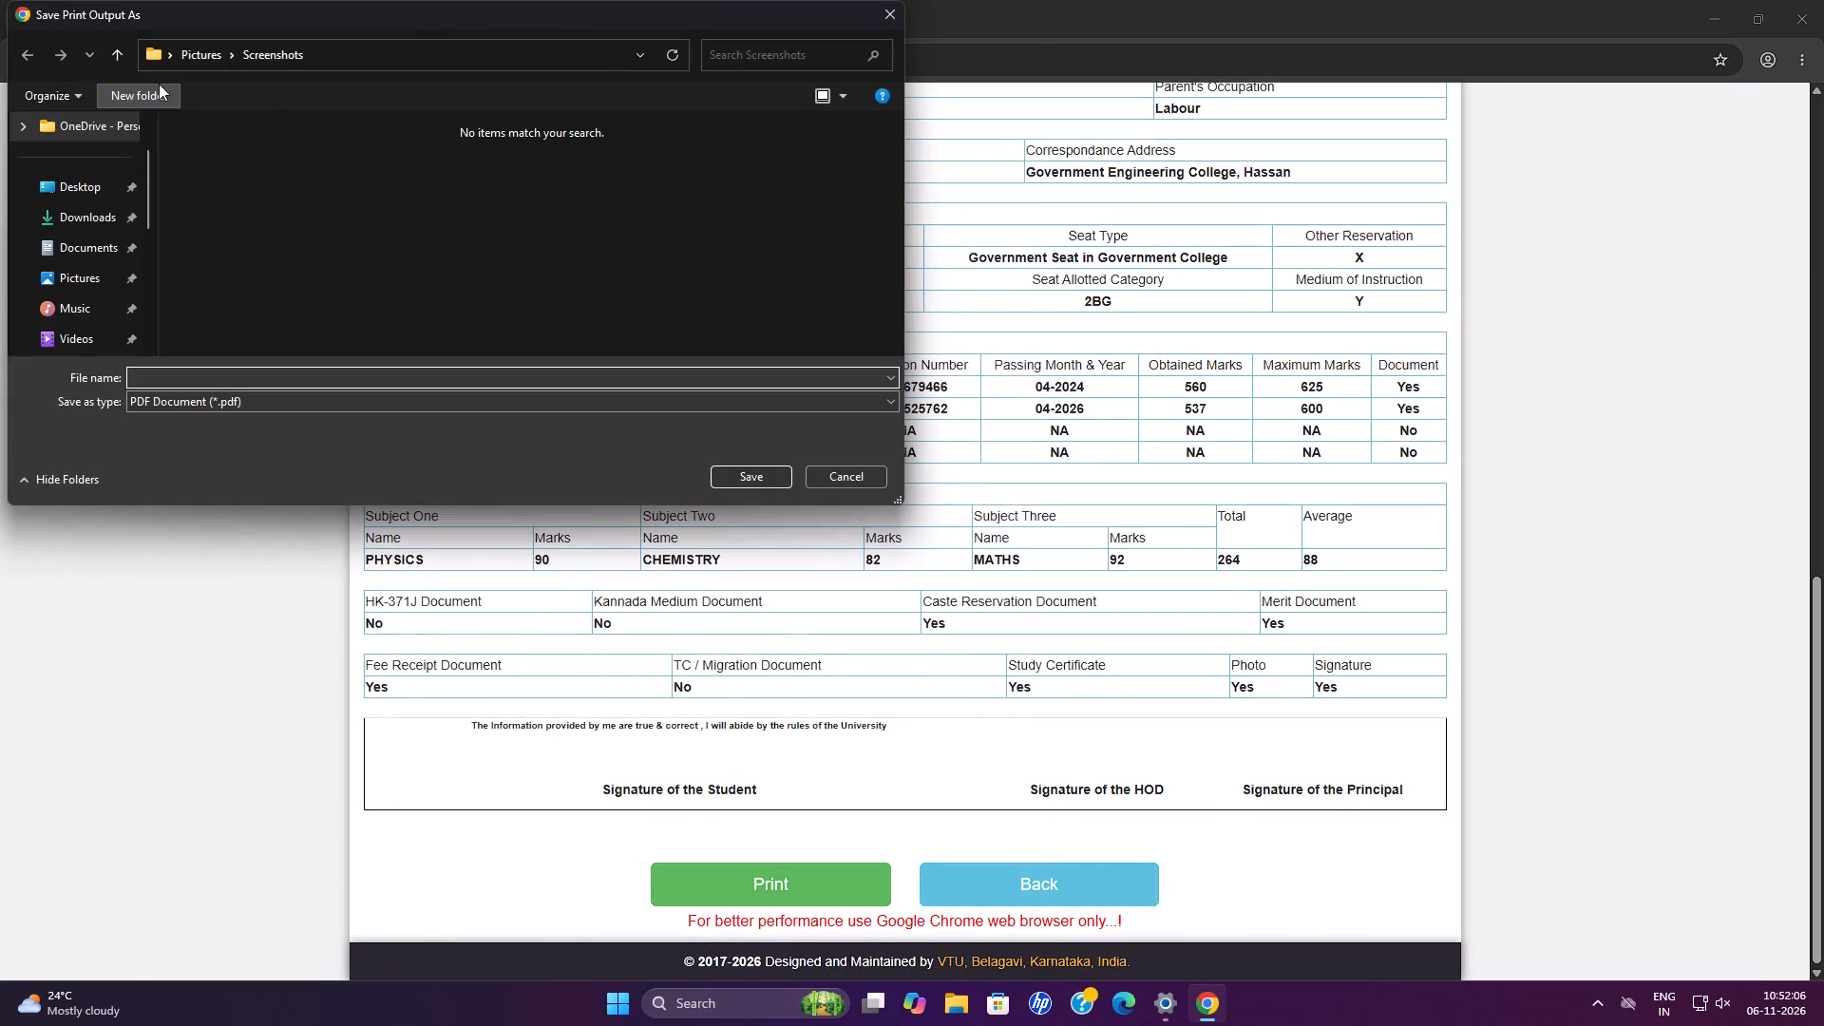
Create a folder named "Ai 41 t0 51" on the Desktop from the save dialog.
left_click(118, 175)
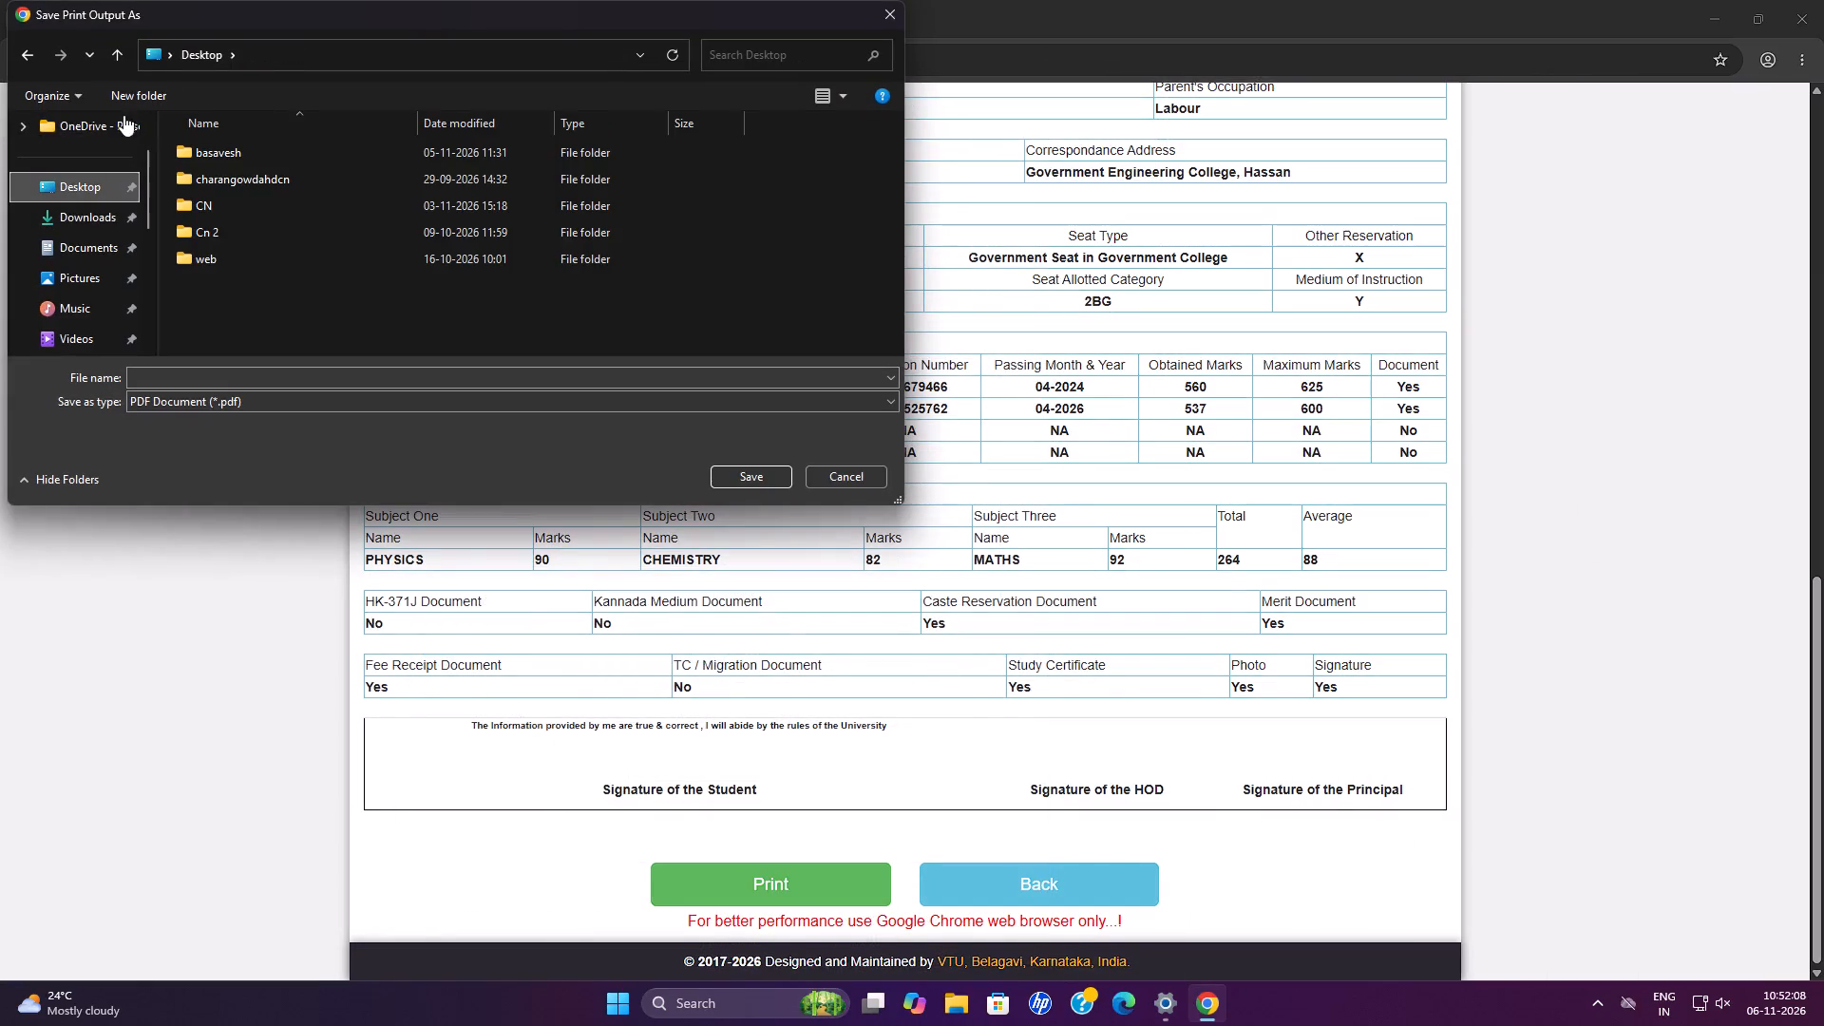
left_click(152, 94)
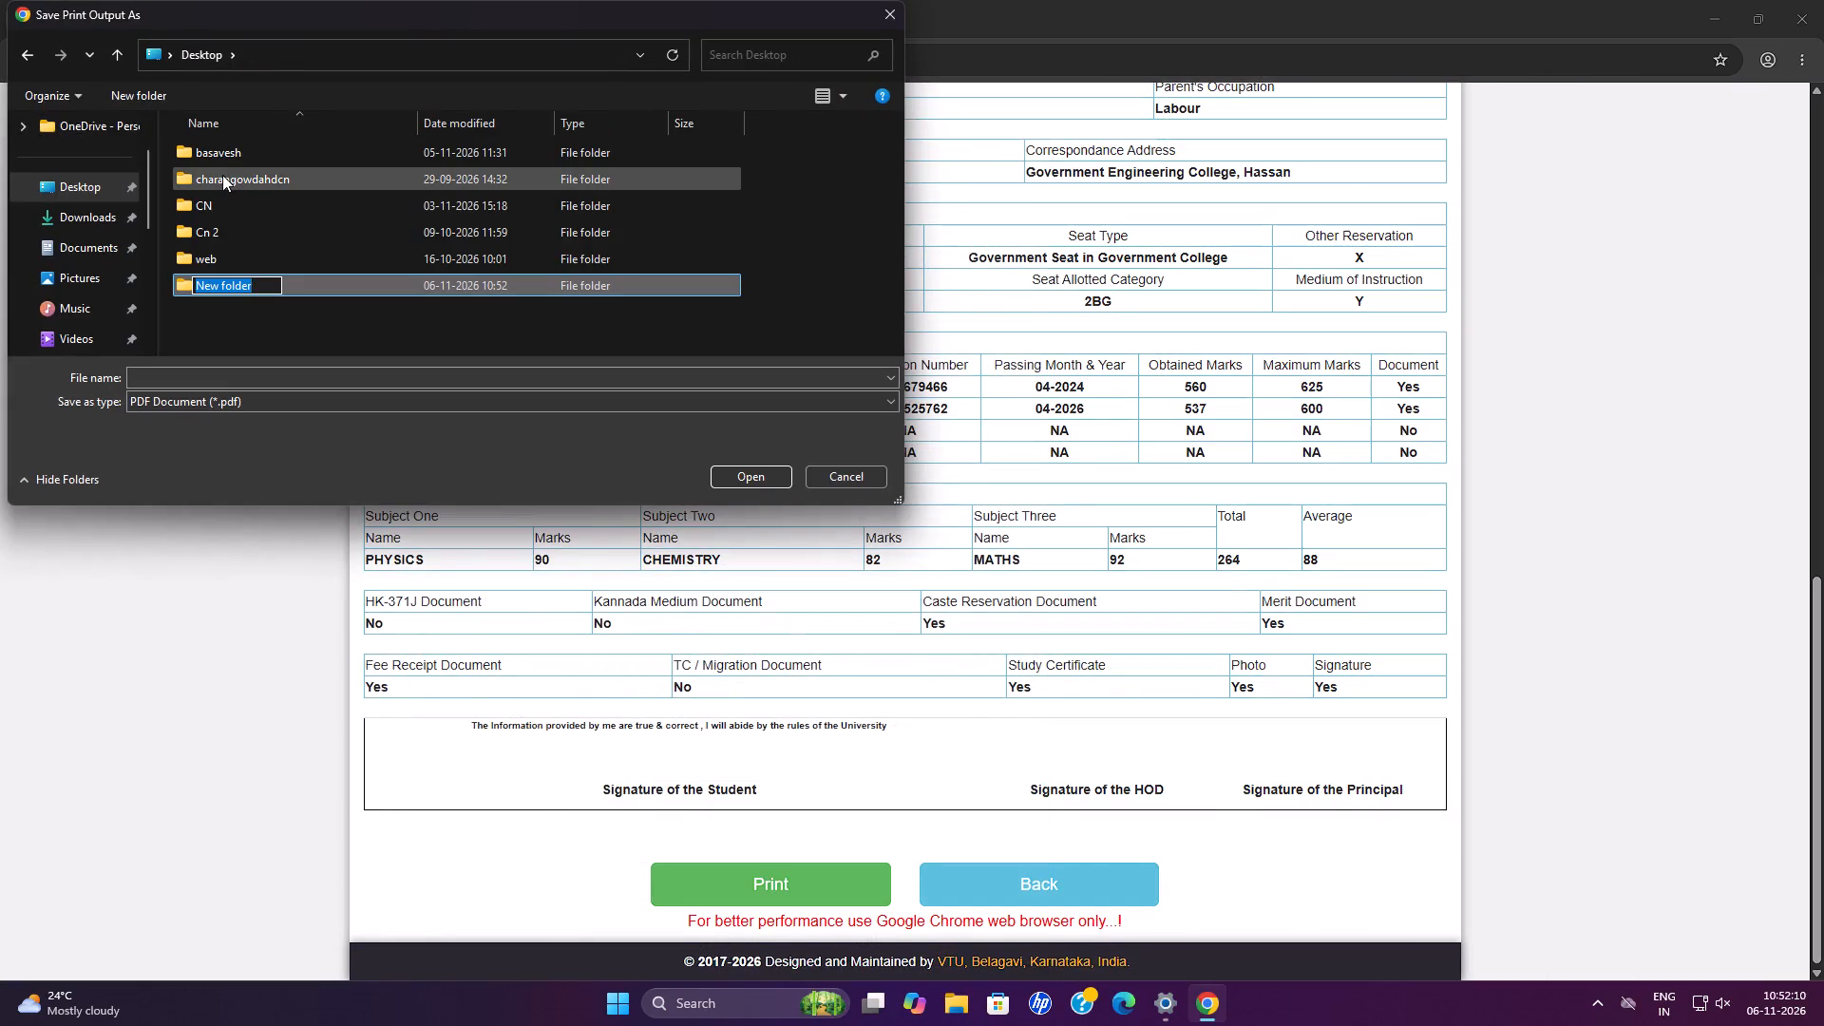
key("BackSpace")
type("Aimn")
key("BackSpace")
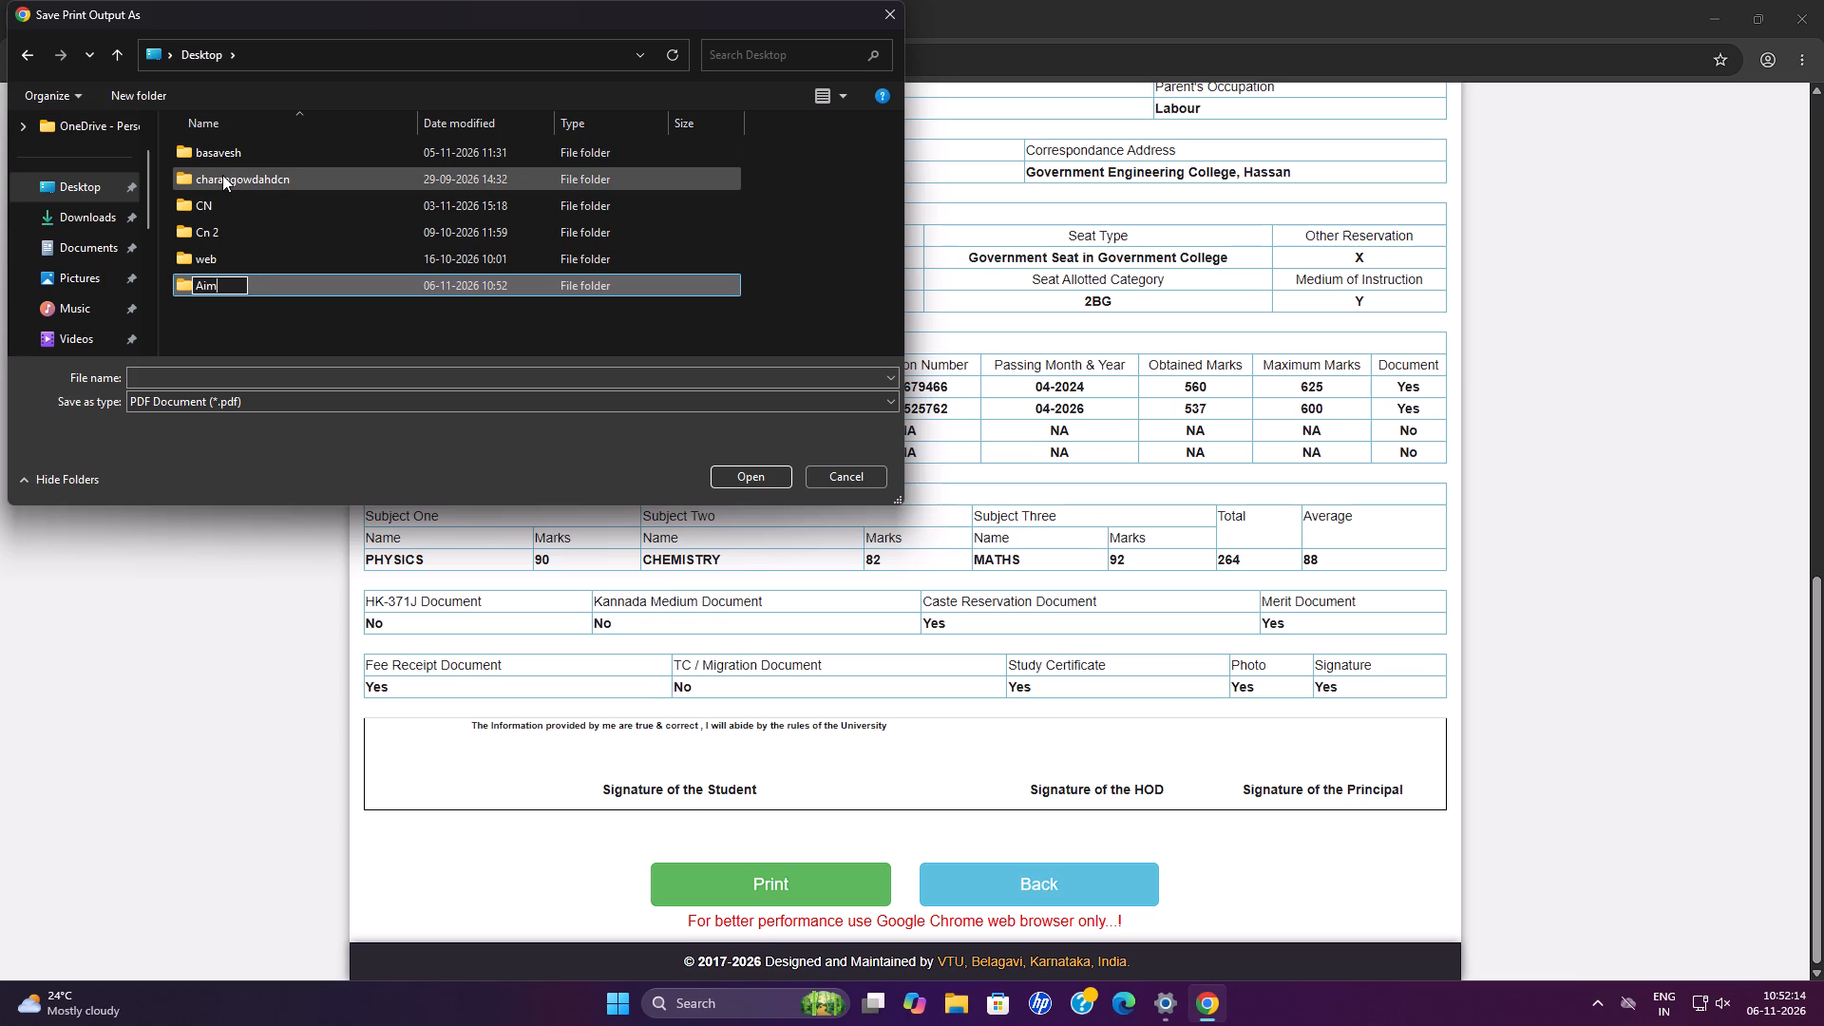
key("BackSpace")
key("m")
key("BackSpace")
key("space")
type("41")
key("space")
type("ty")
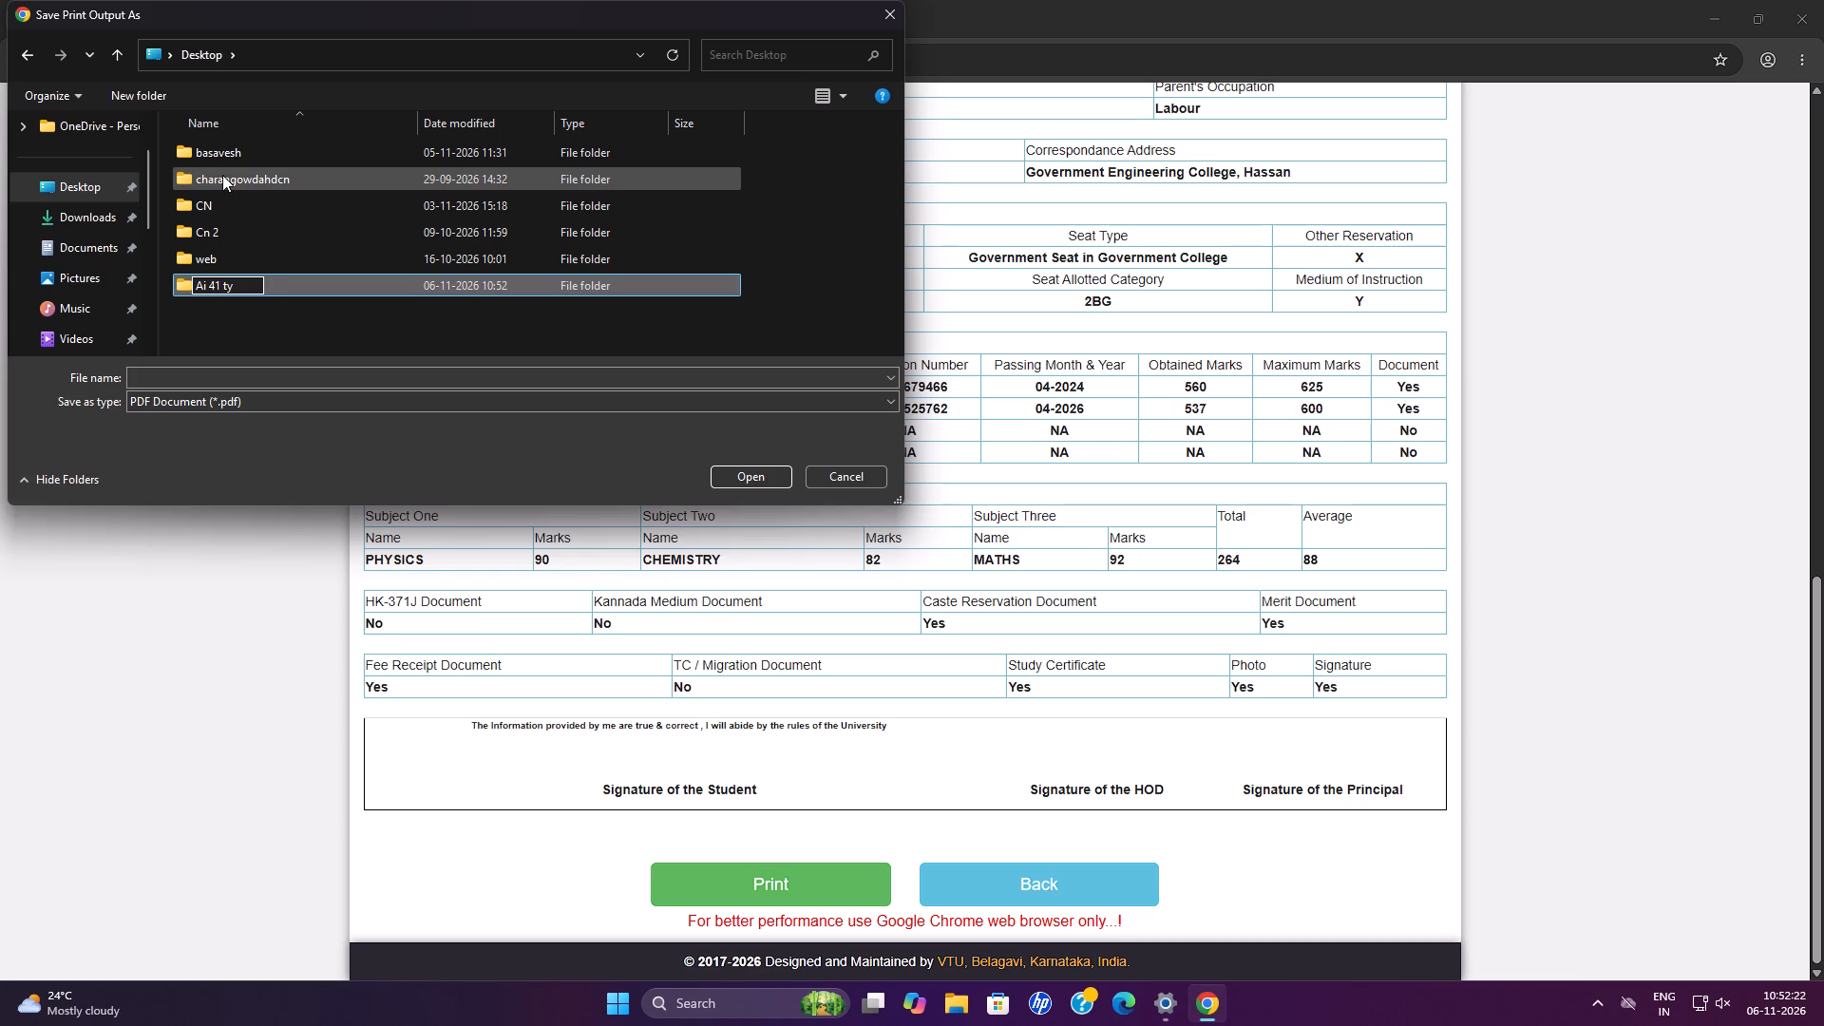
key("BackSpace")
key("o")
key("5")
key("1")
key("BackSpace")
key("BackSpace")
key("BackSpace")
type("0 51")
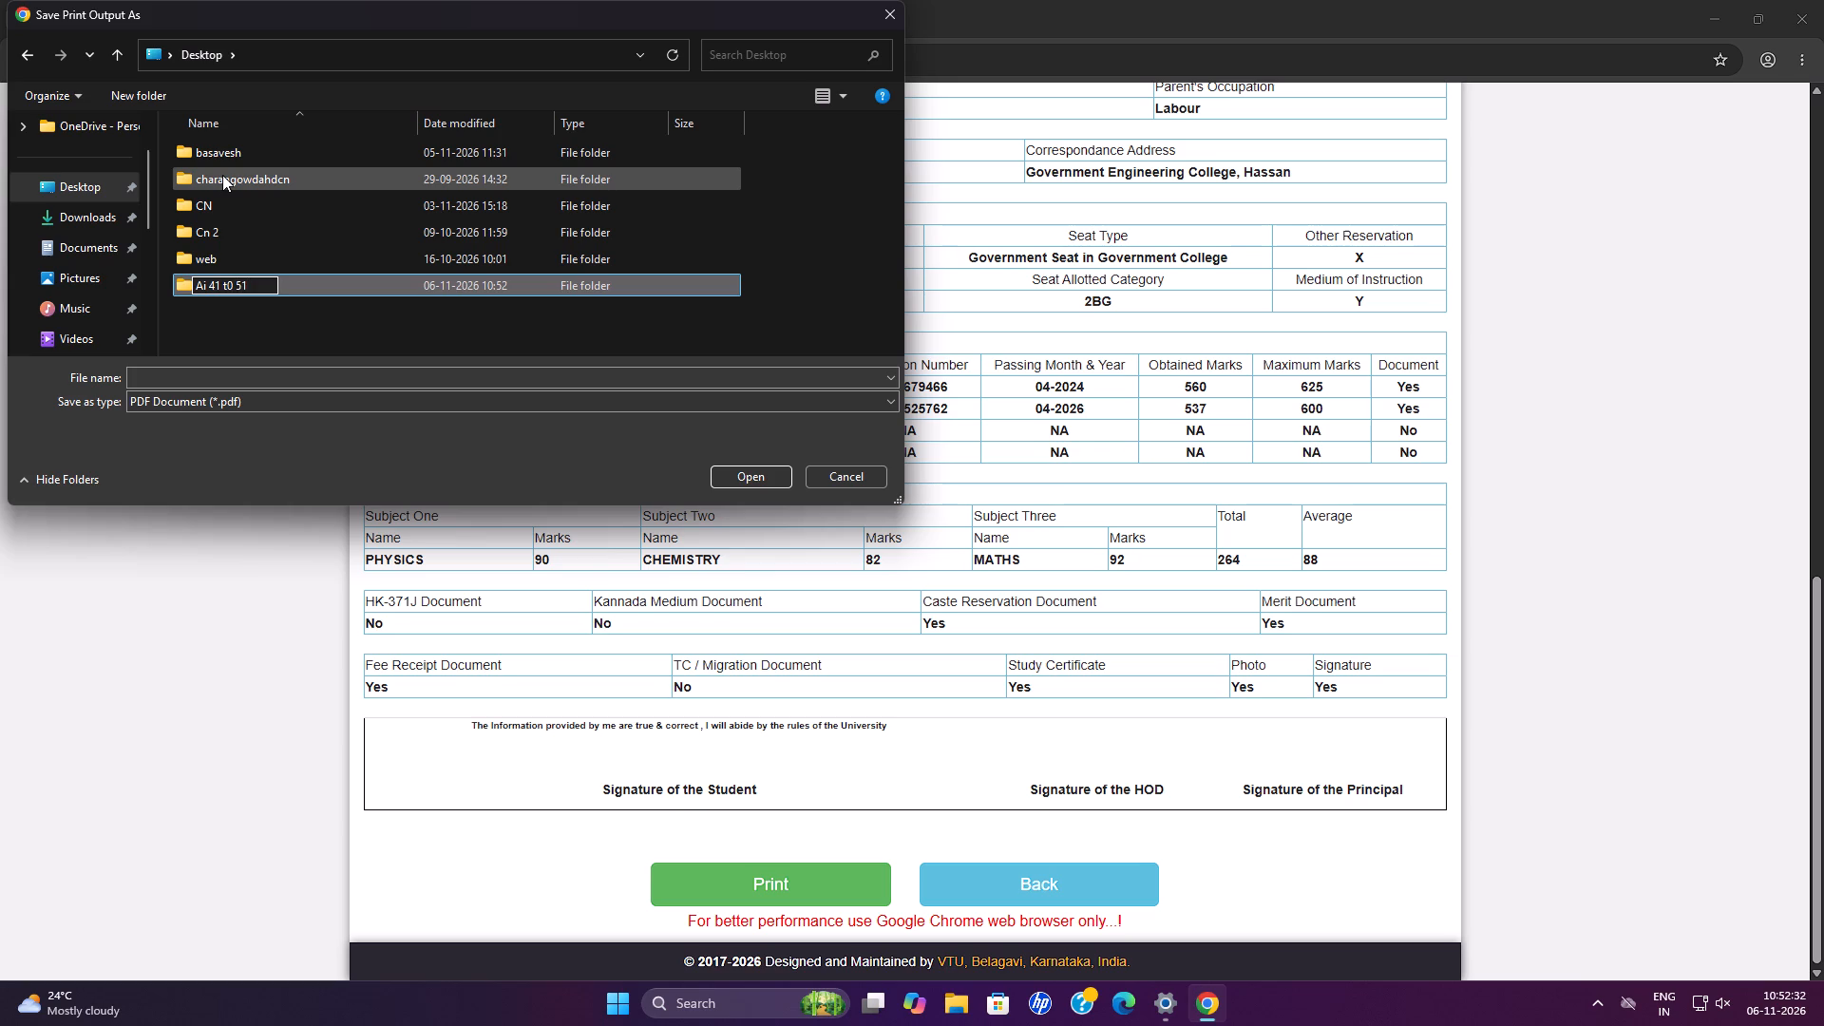
left_click(249, 373)
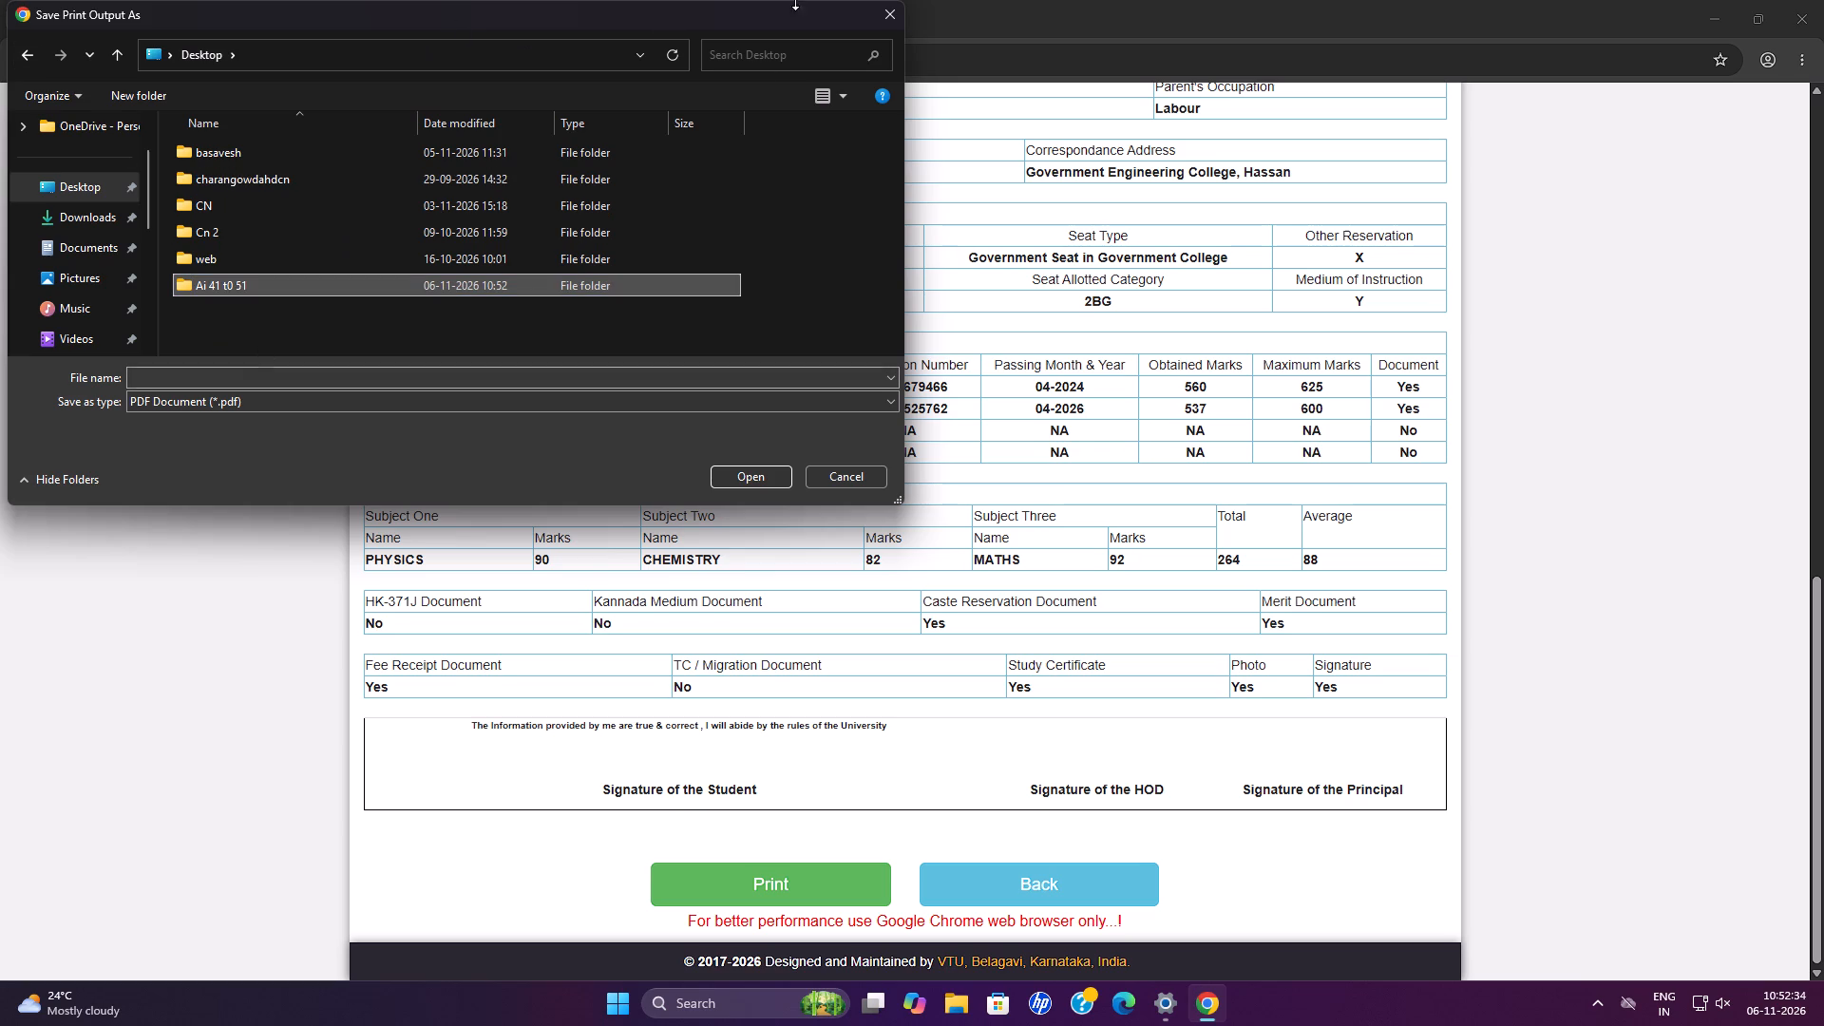
Save the printed admission form on the Desktop as a PDF named "sania".
left_click(306, 365)
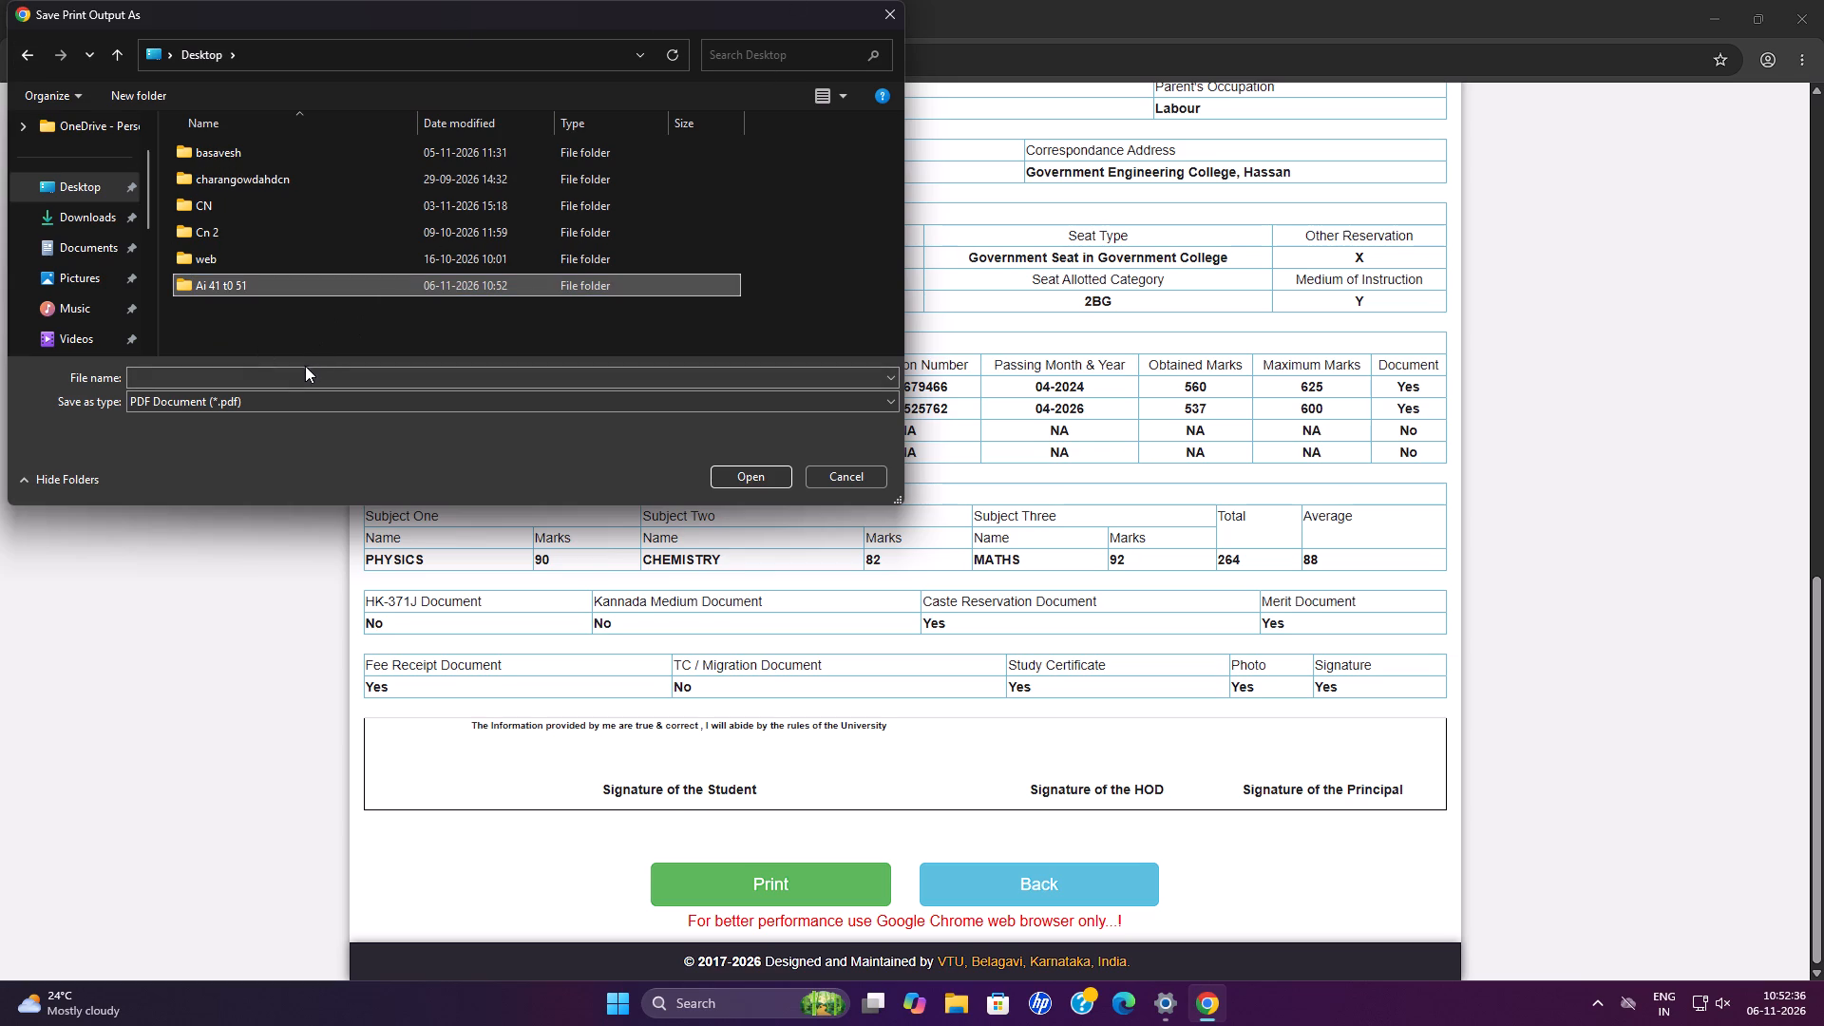
left_click(283, 397)
left_click(283, 383)
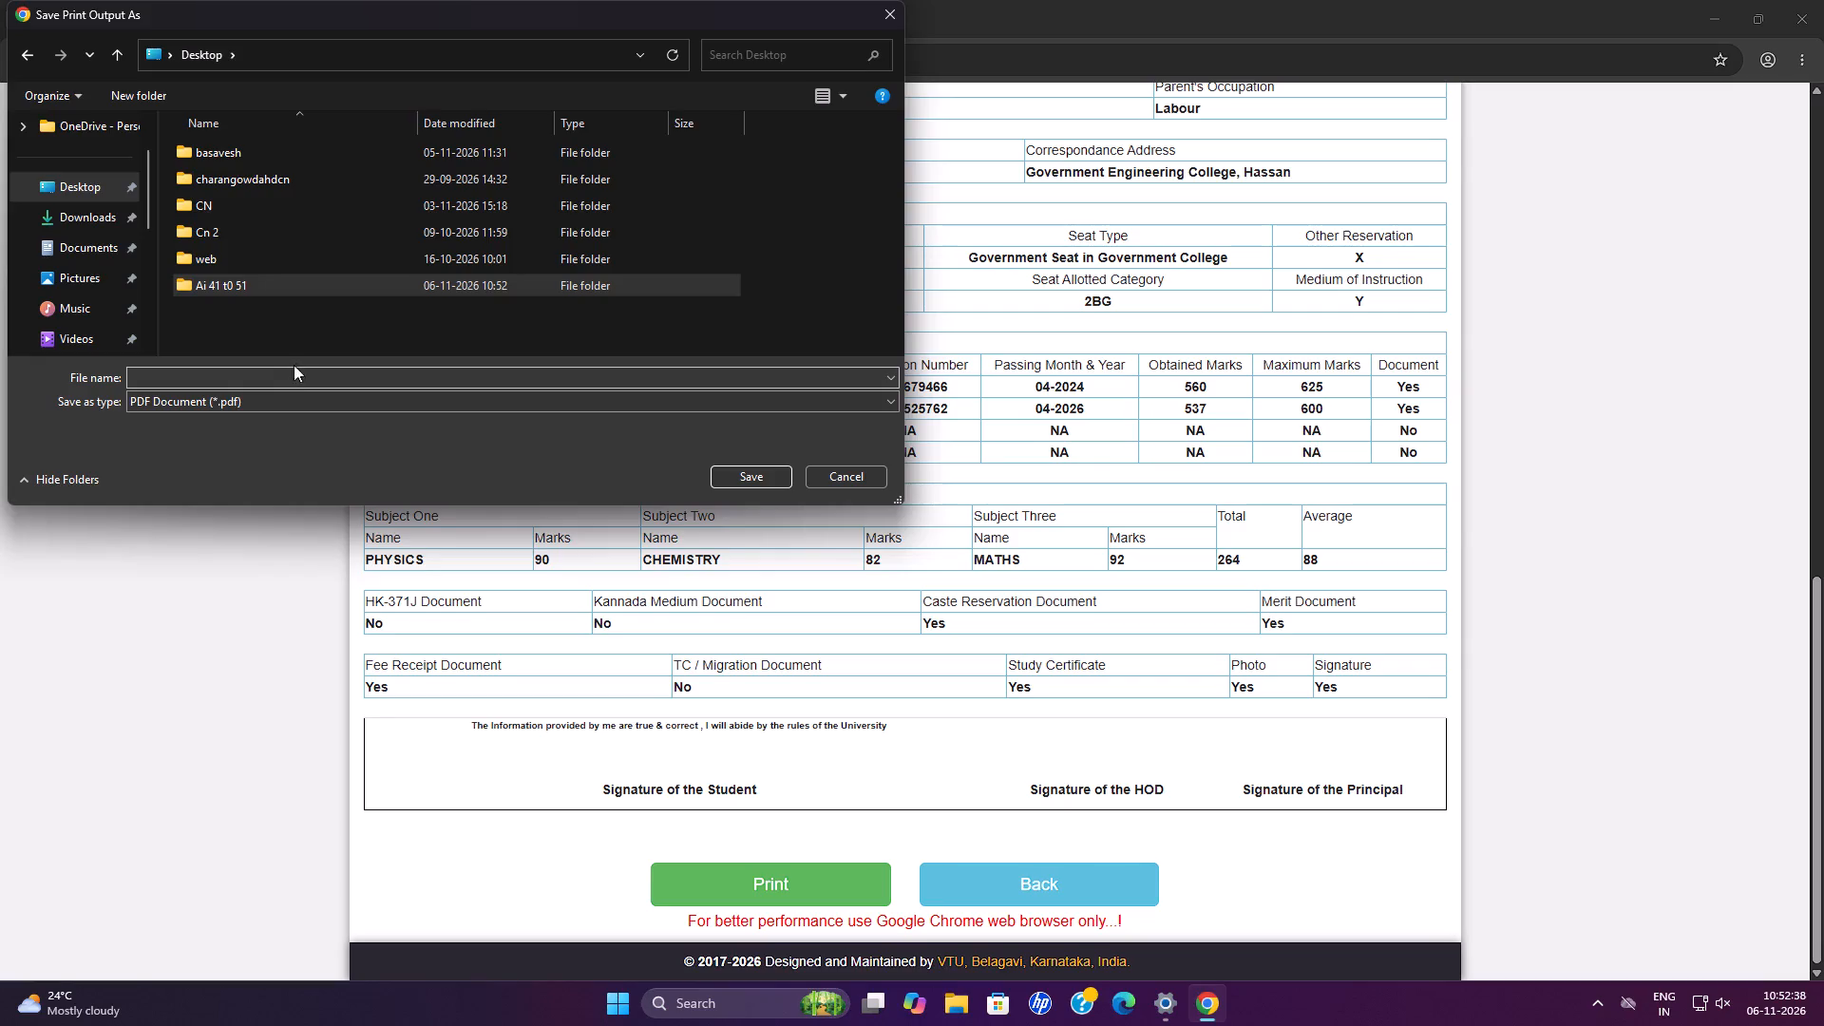
left_click(279, 373)
key("s")
key("a")
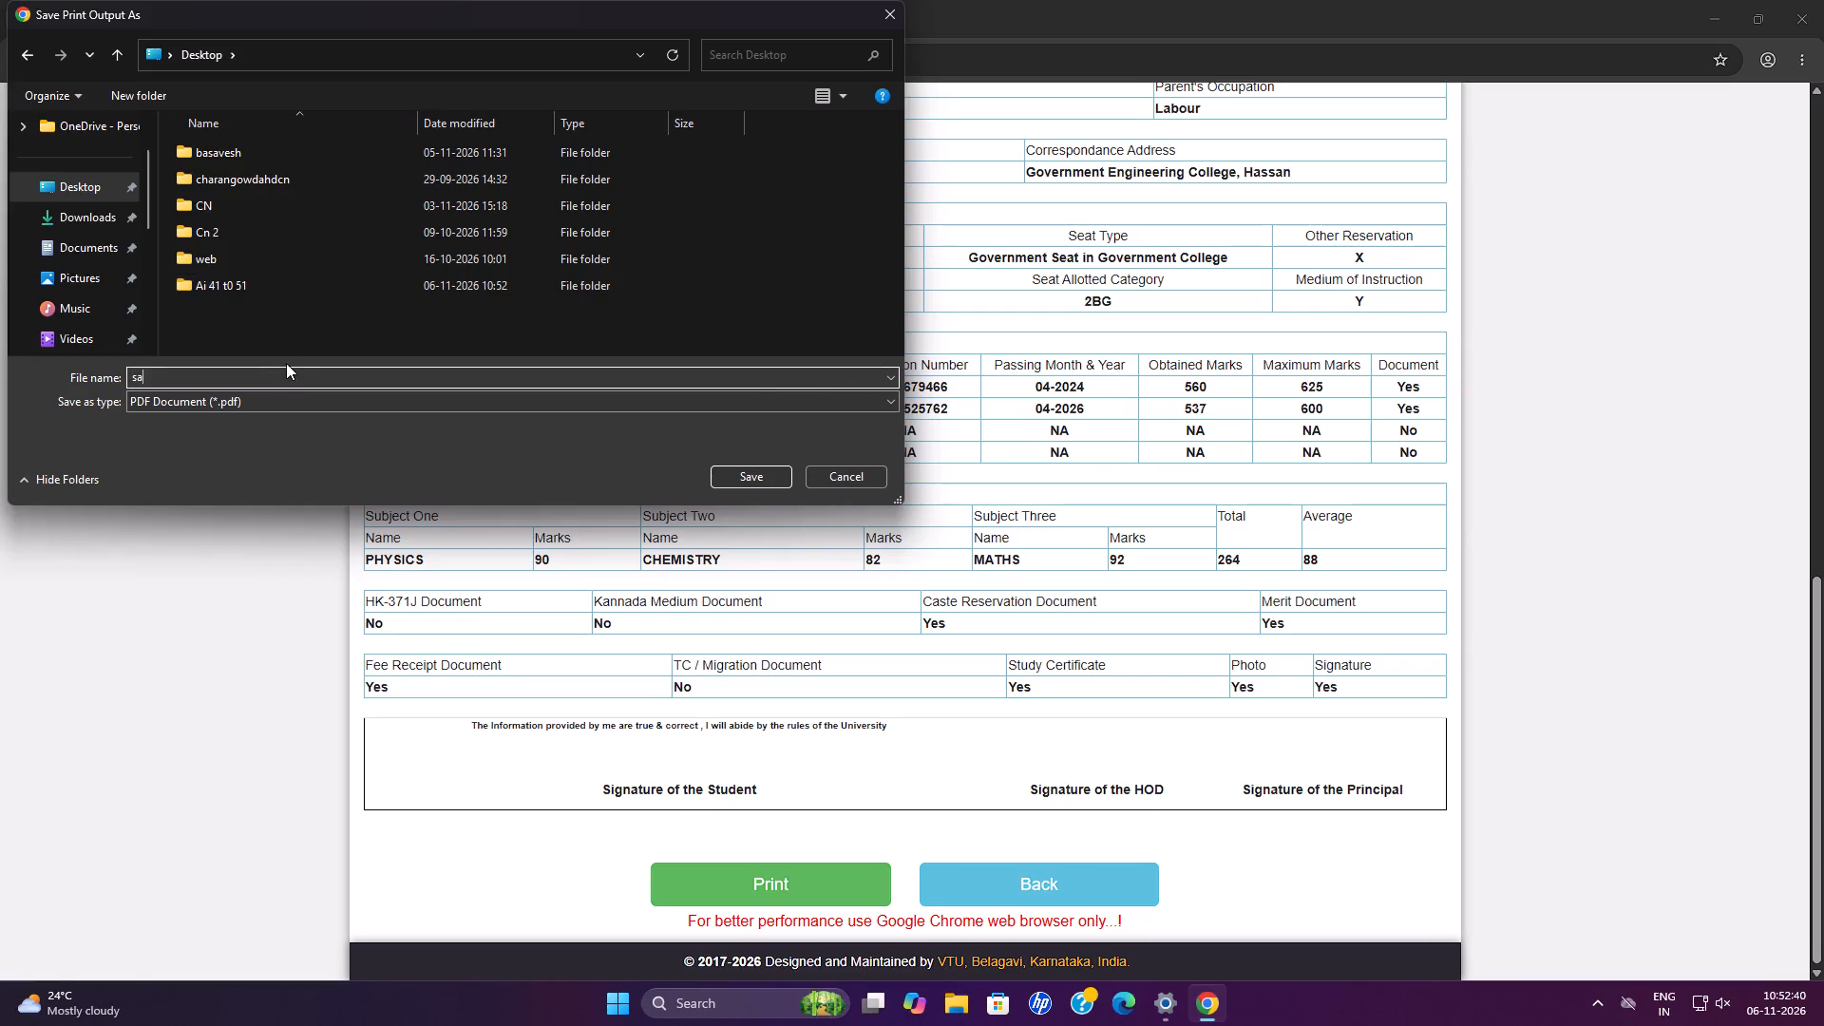
key("n")
key("i")
key("a")
left_click(766, 473)
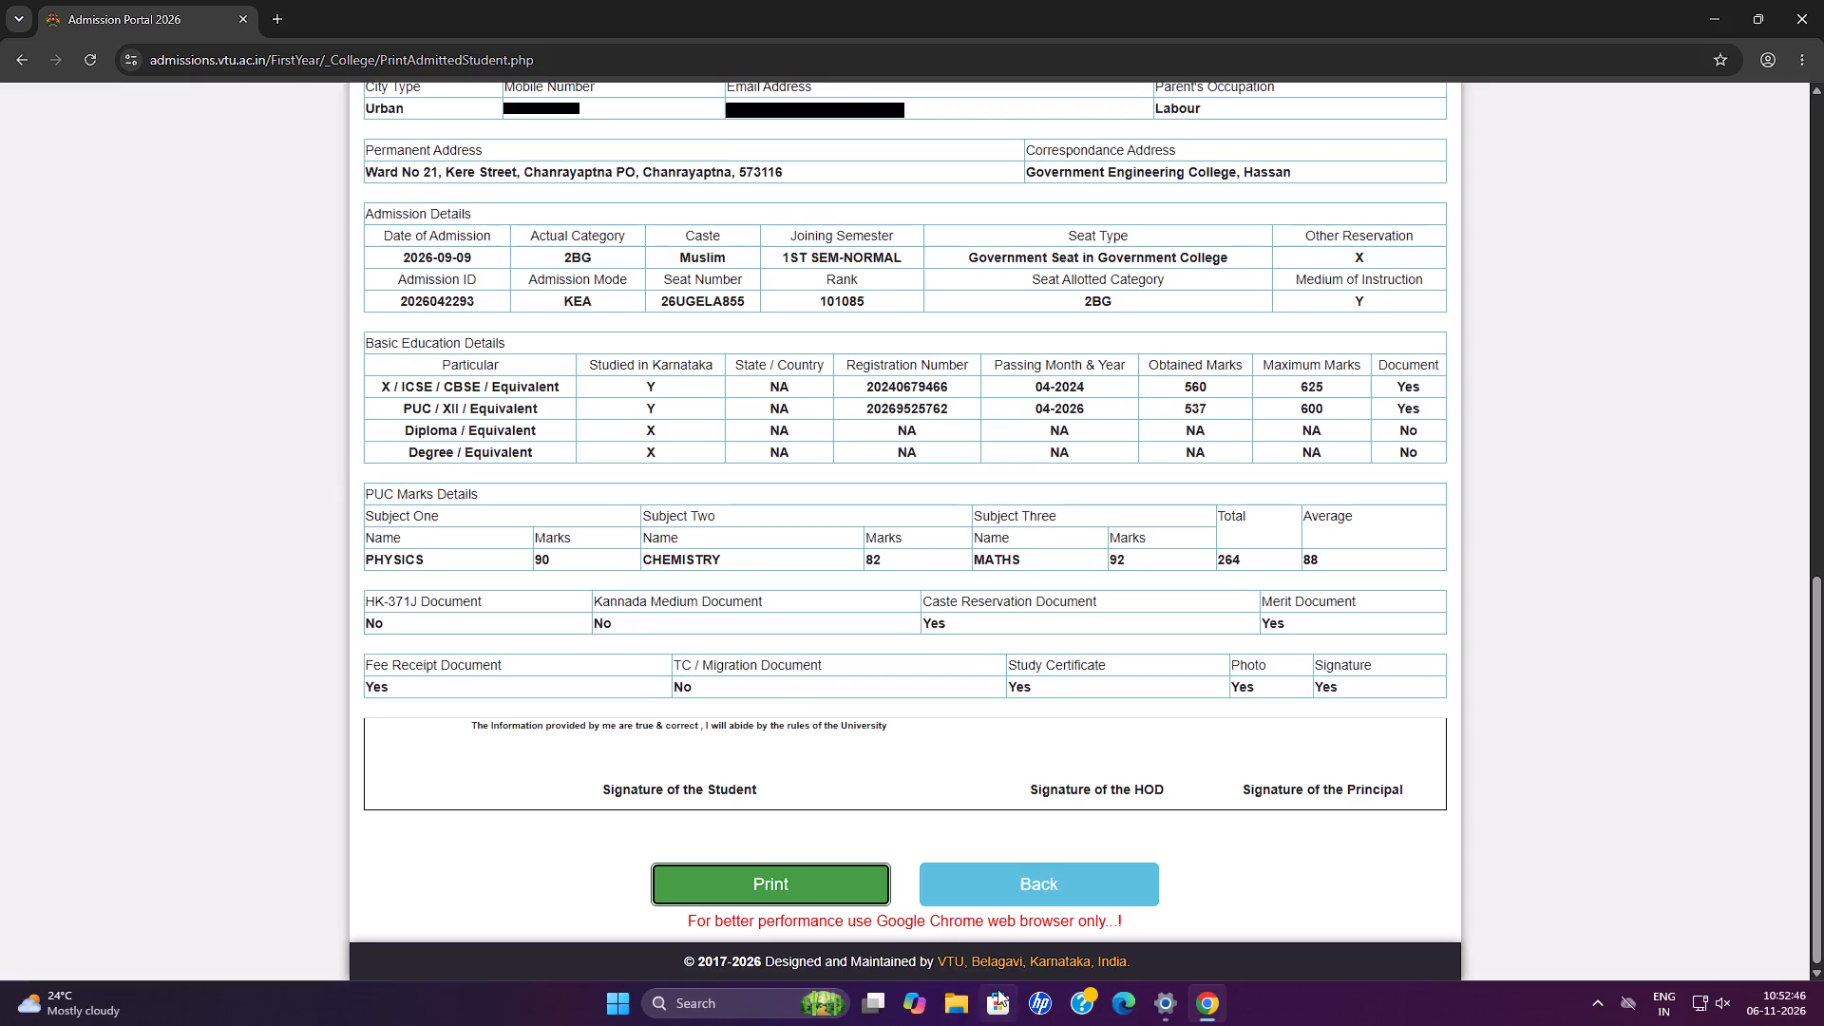
Switch to File Explorer and open the "Ai 41 t0 51" folder on the Desktop.
left_click(949, 1004)
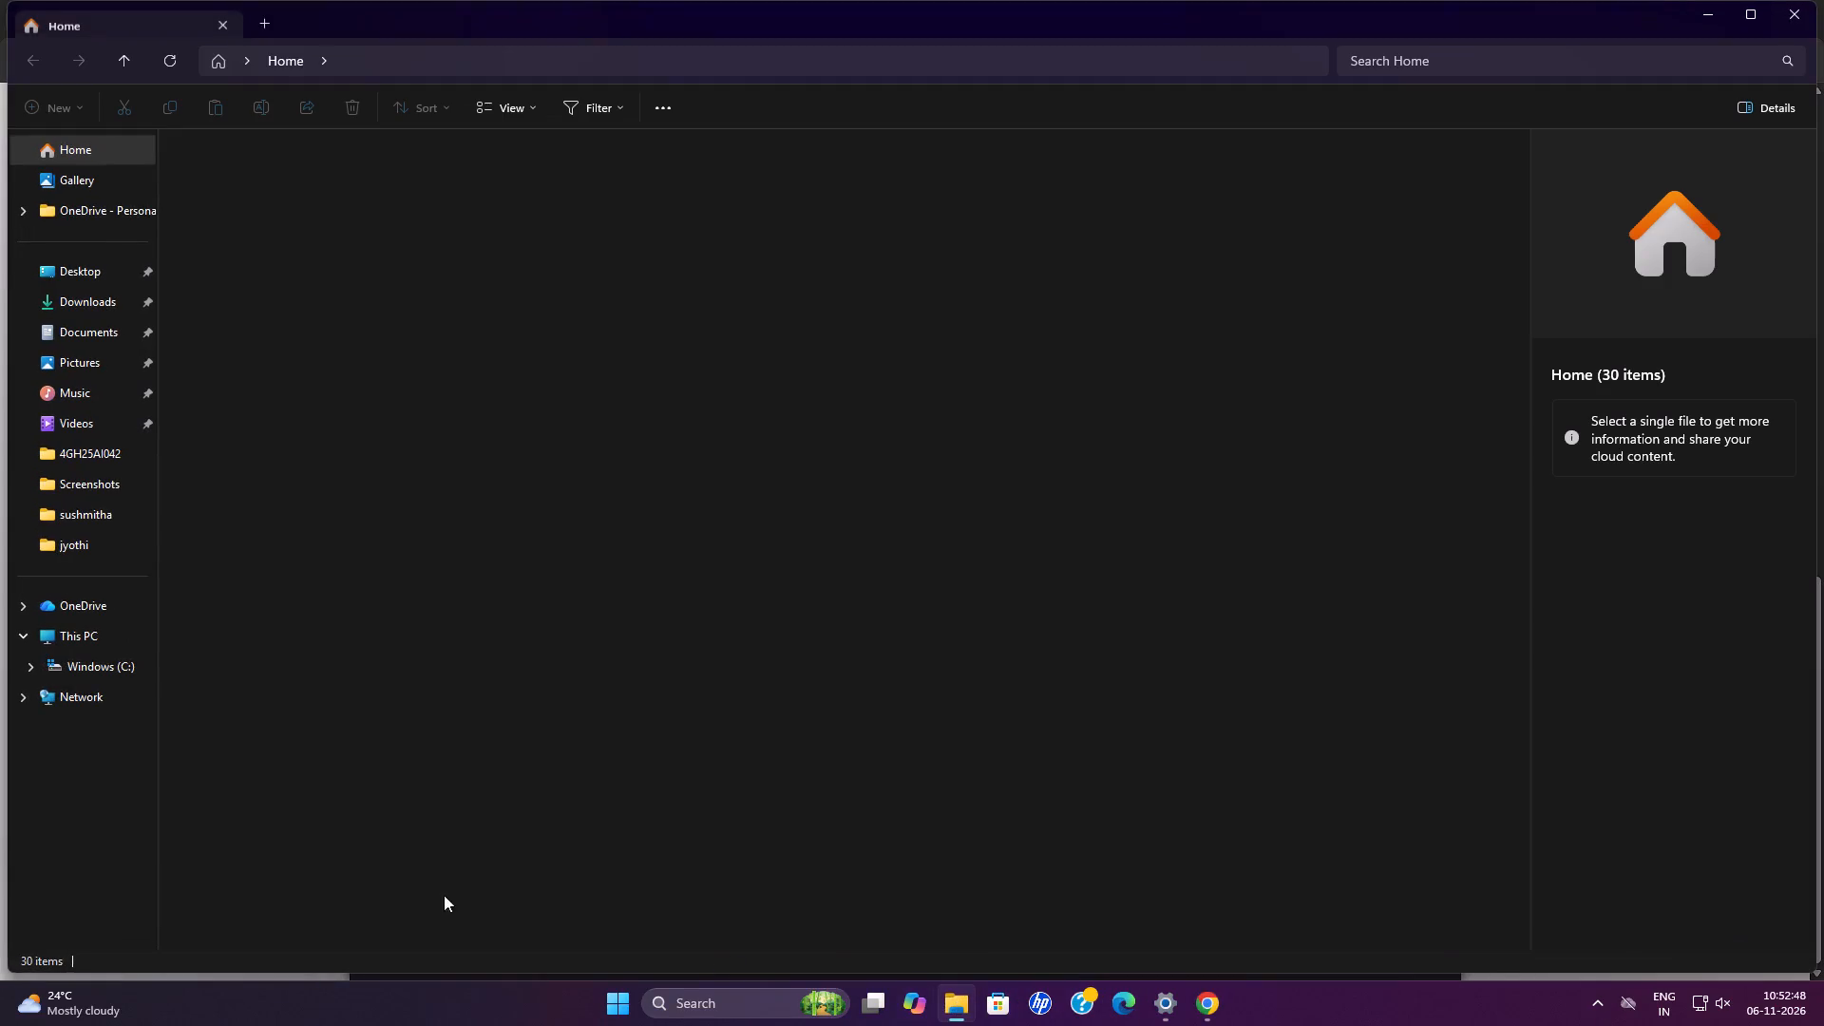
left_click(85, 260)
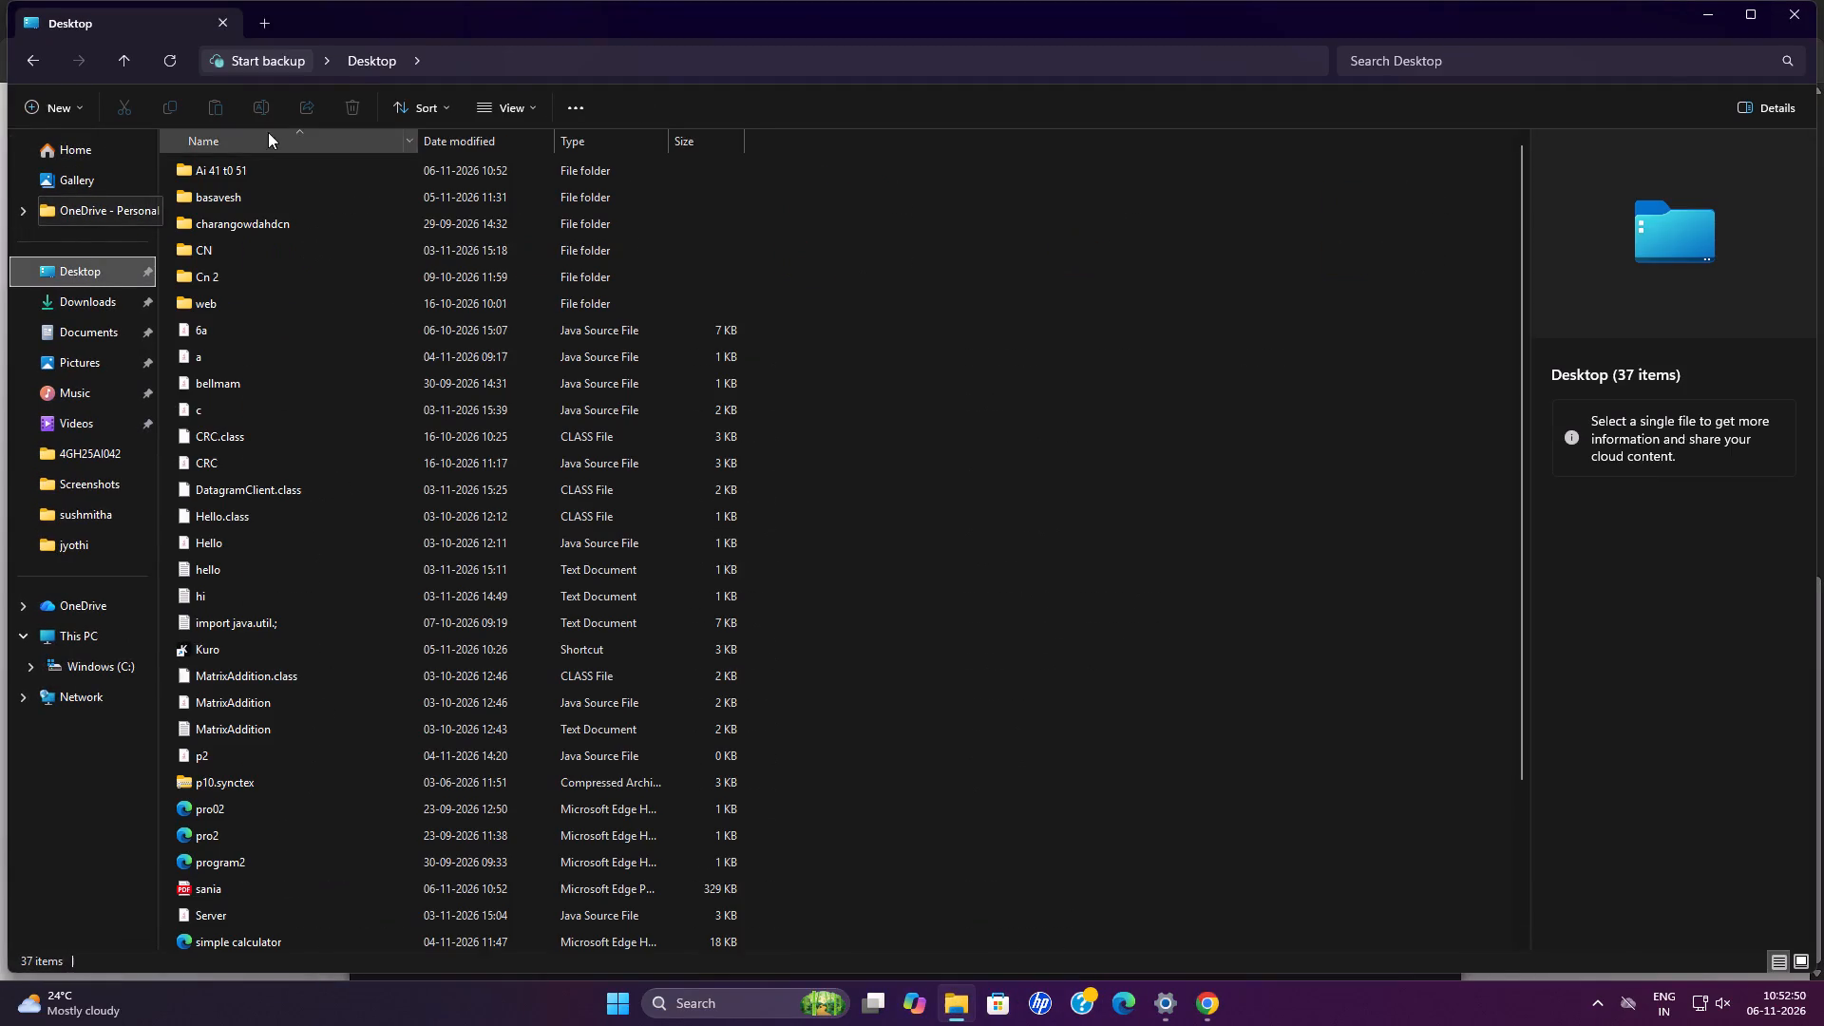
double_click(264, 173)
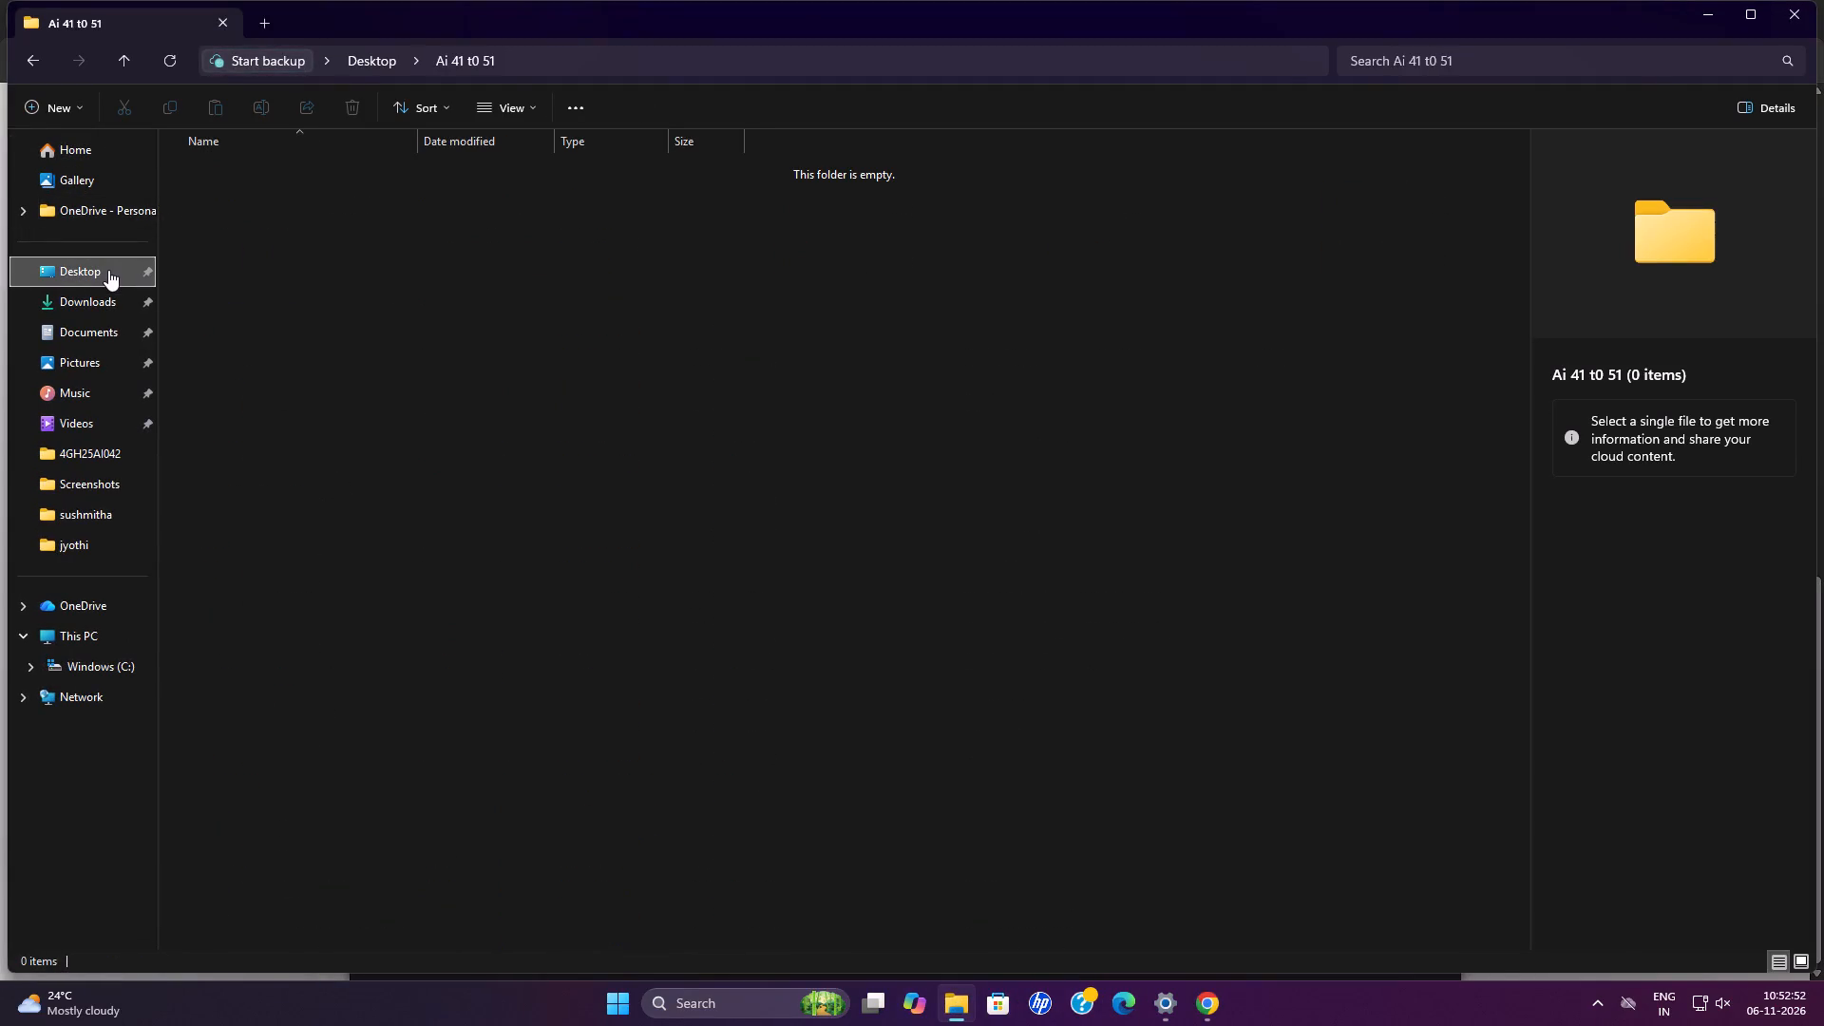
Check the Desktop contents for the saved PDF and reopen the "Ai 41 t0 51" folder.
double_click(108, 270)
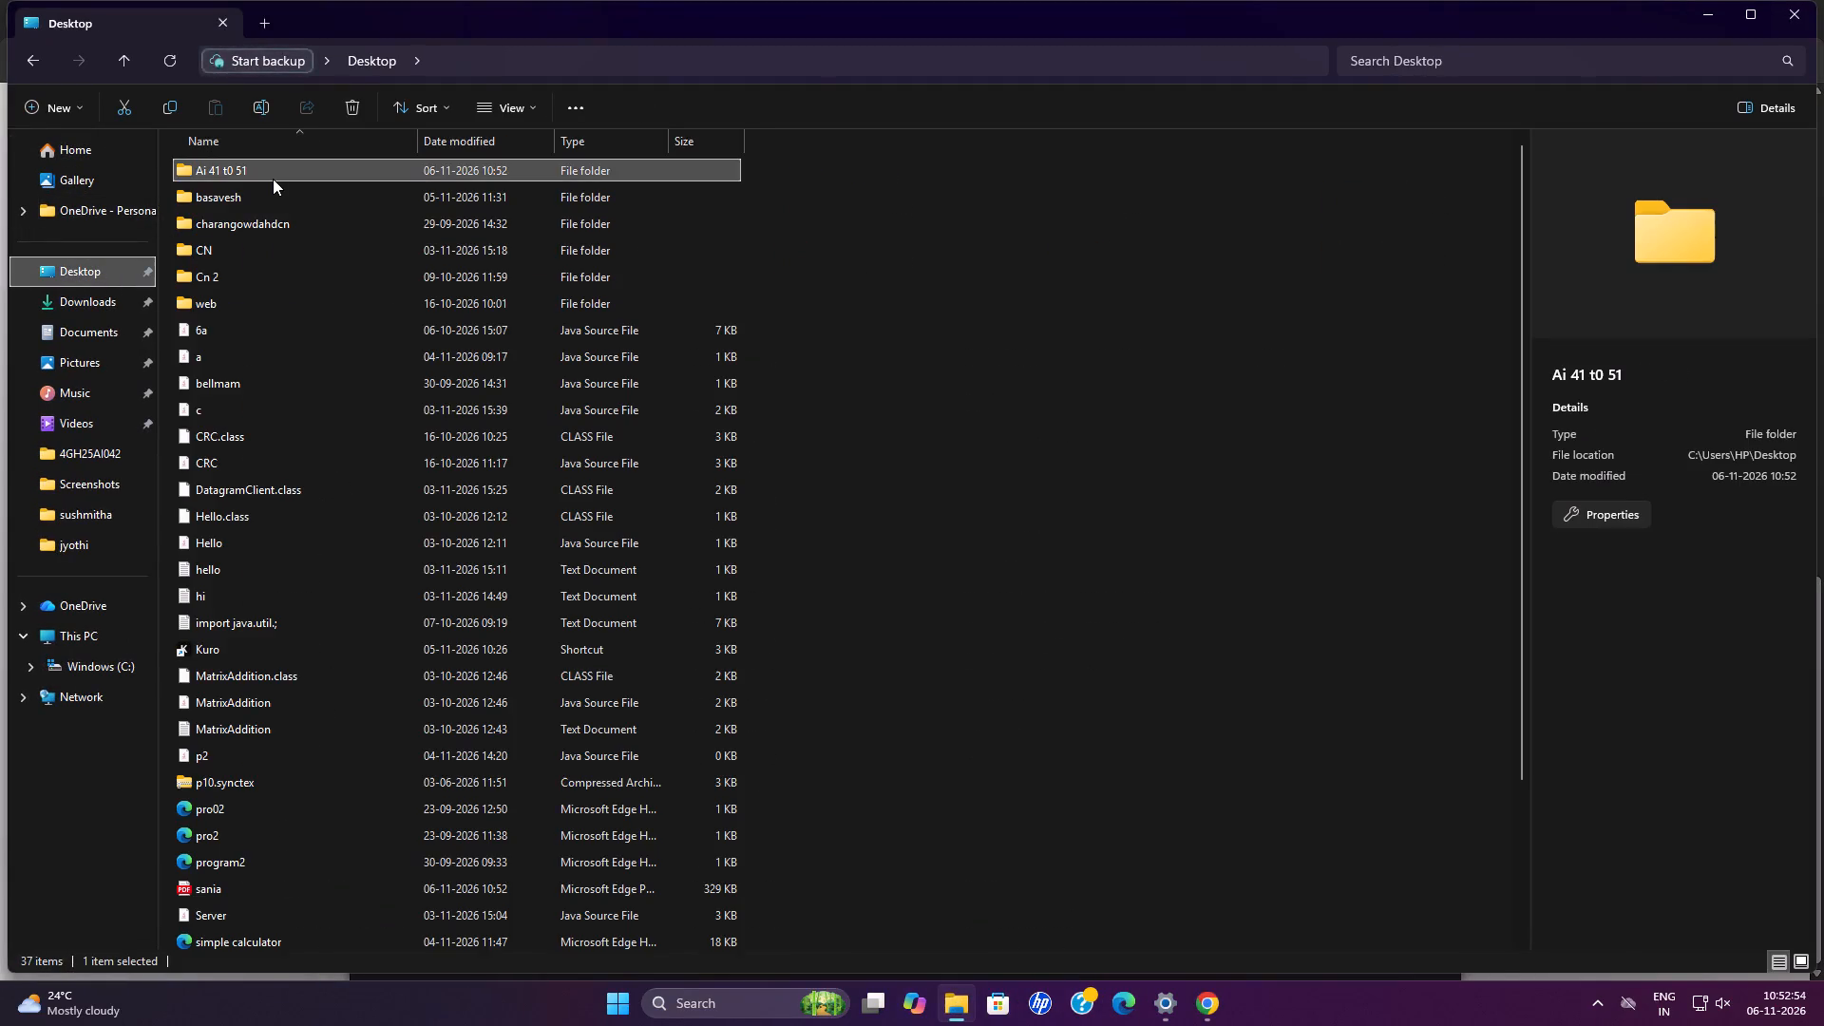
left_click(273, 179)
left_click(278, 168)
triple_click(278, 168)
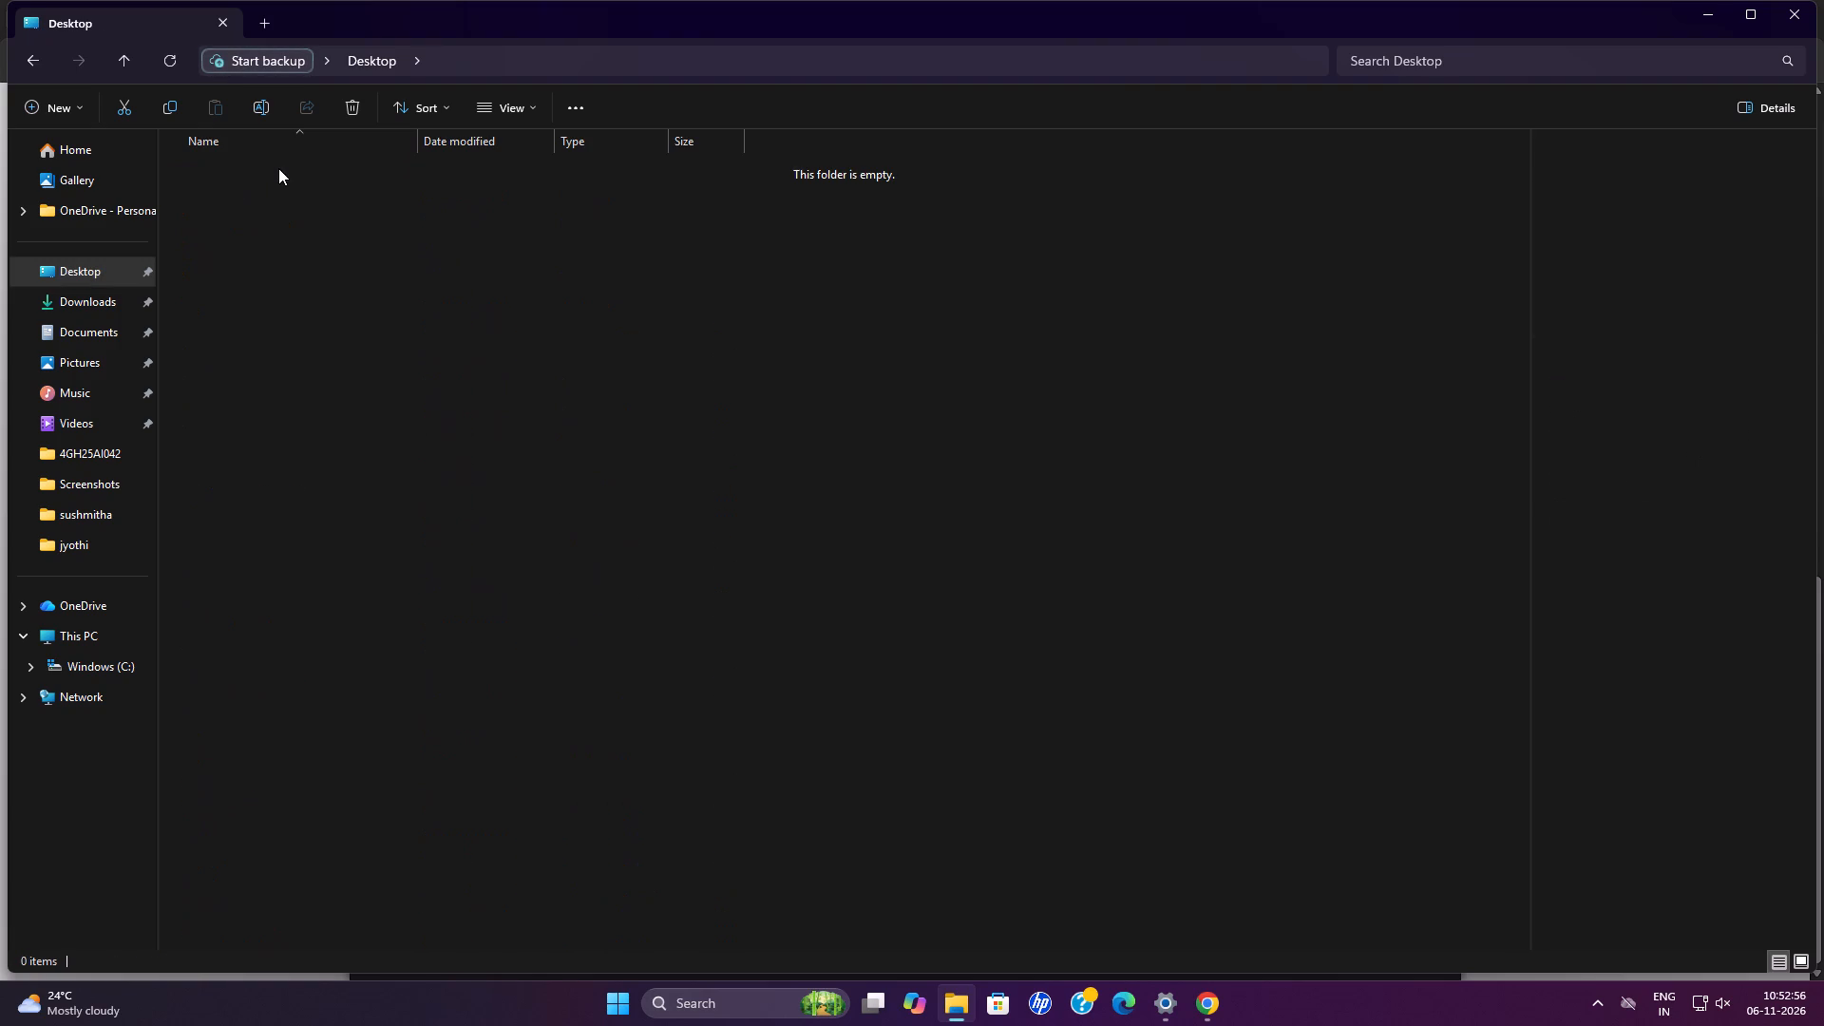
Switch to Chrome, print the student's admission form to PDF again and save it as "sania" in the Desktop folder "Ai 41 t0 51".
left_click(1210, 1010)
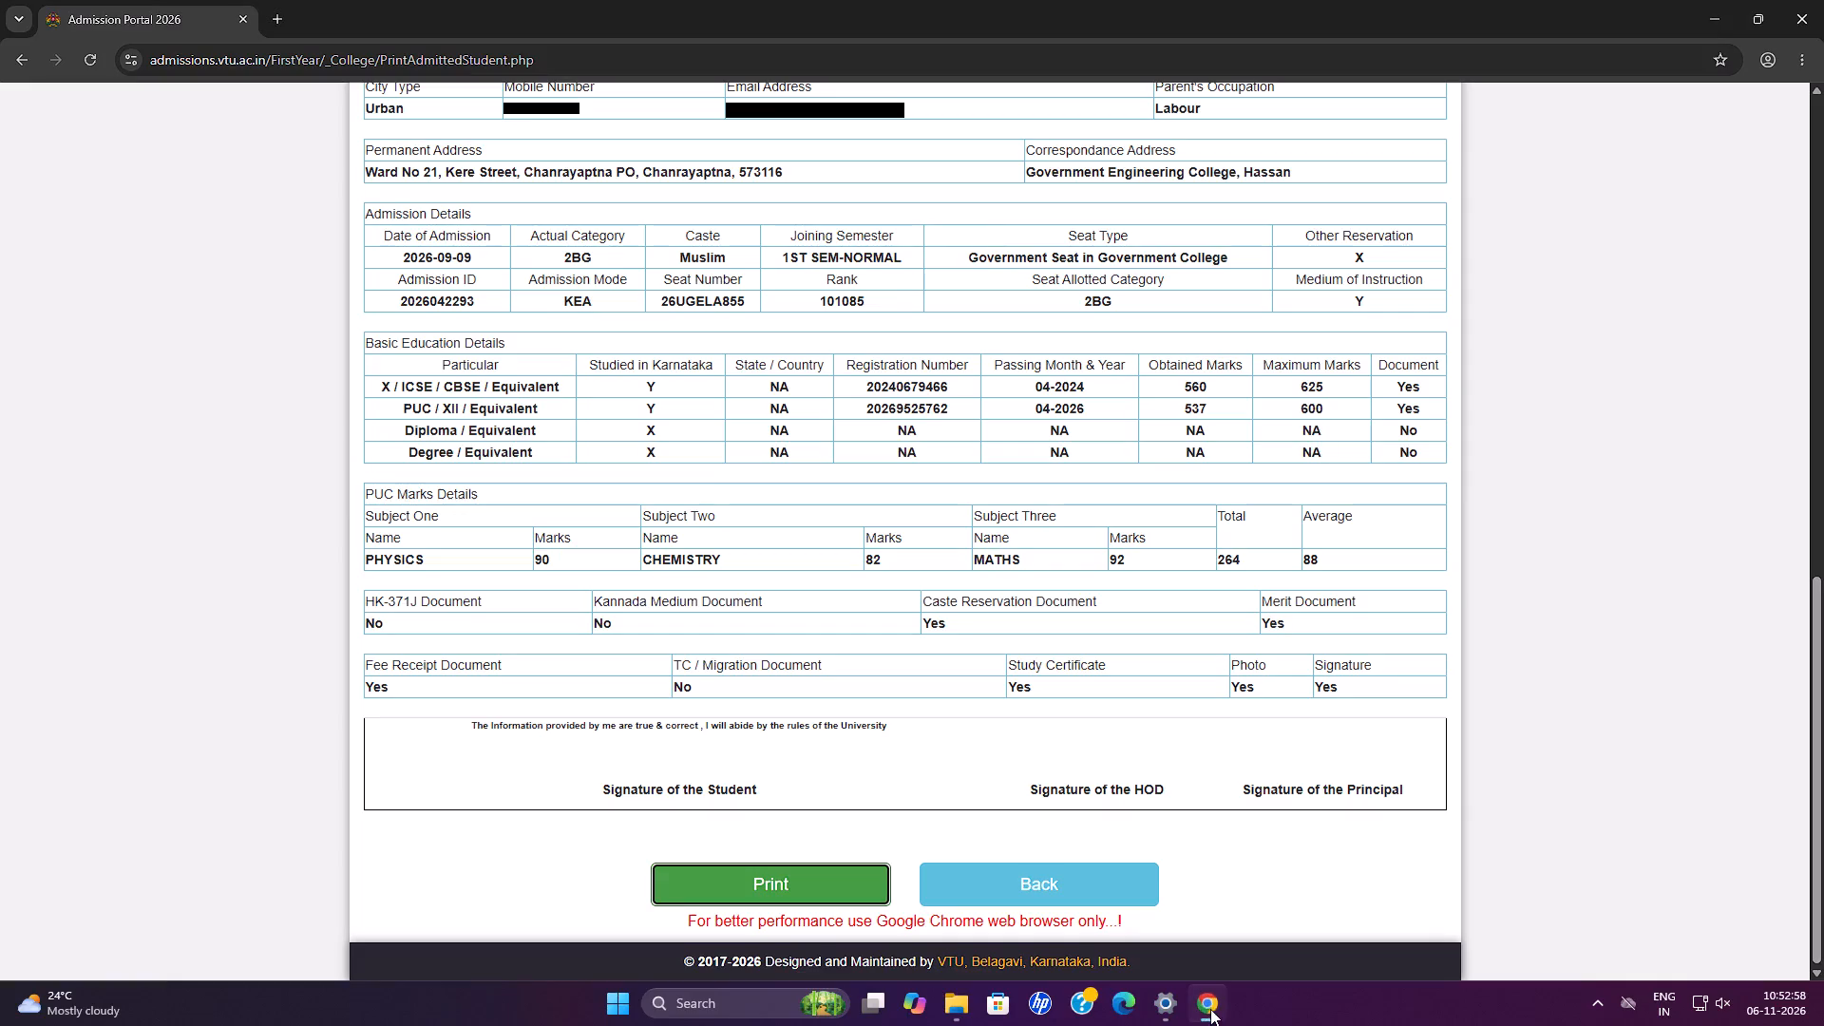
left_click(883, 883)
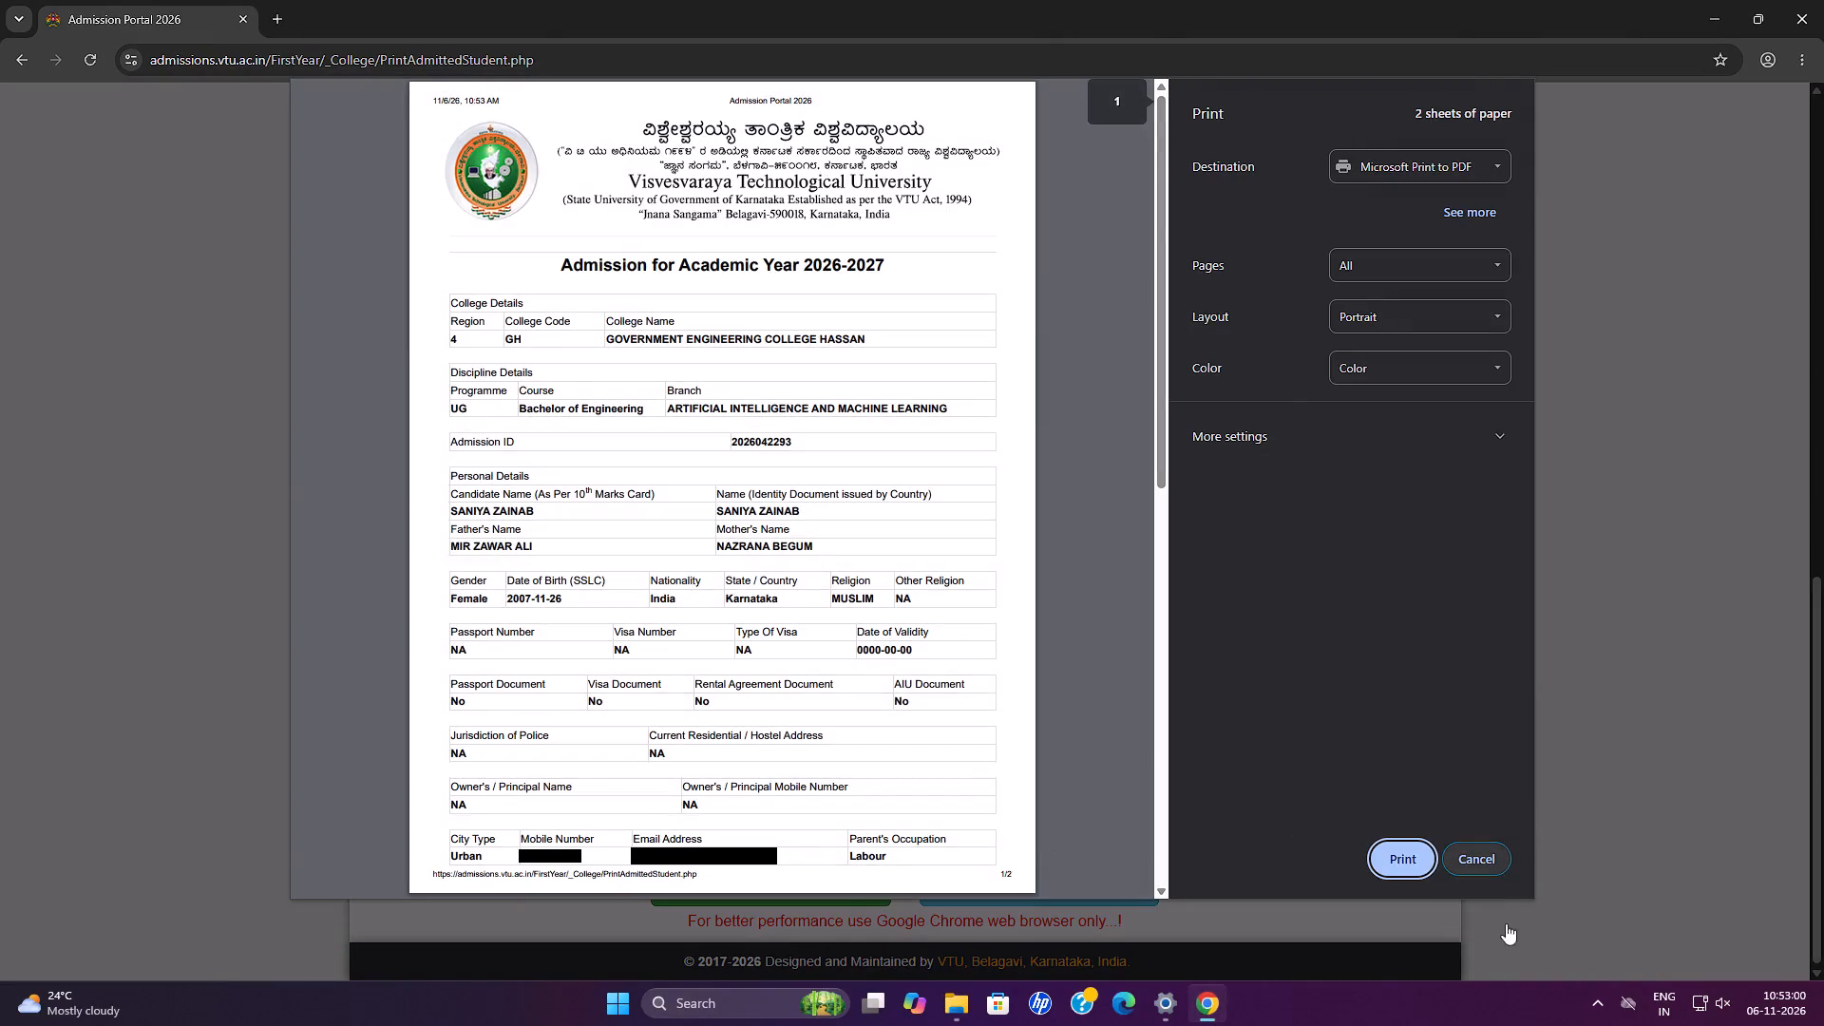
left_click(1400, 864)
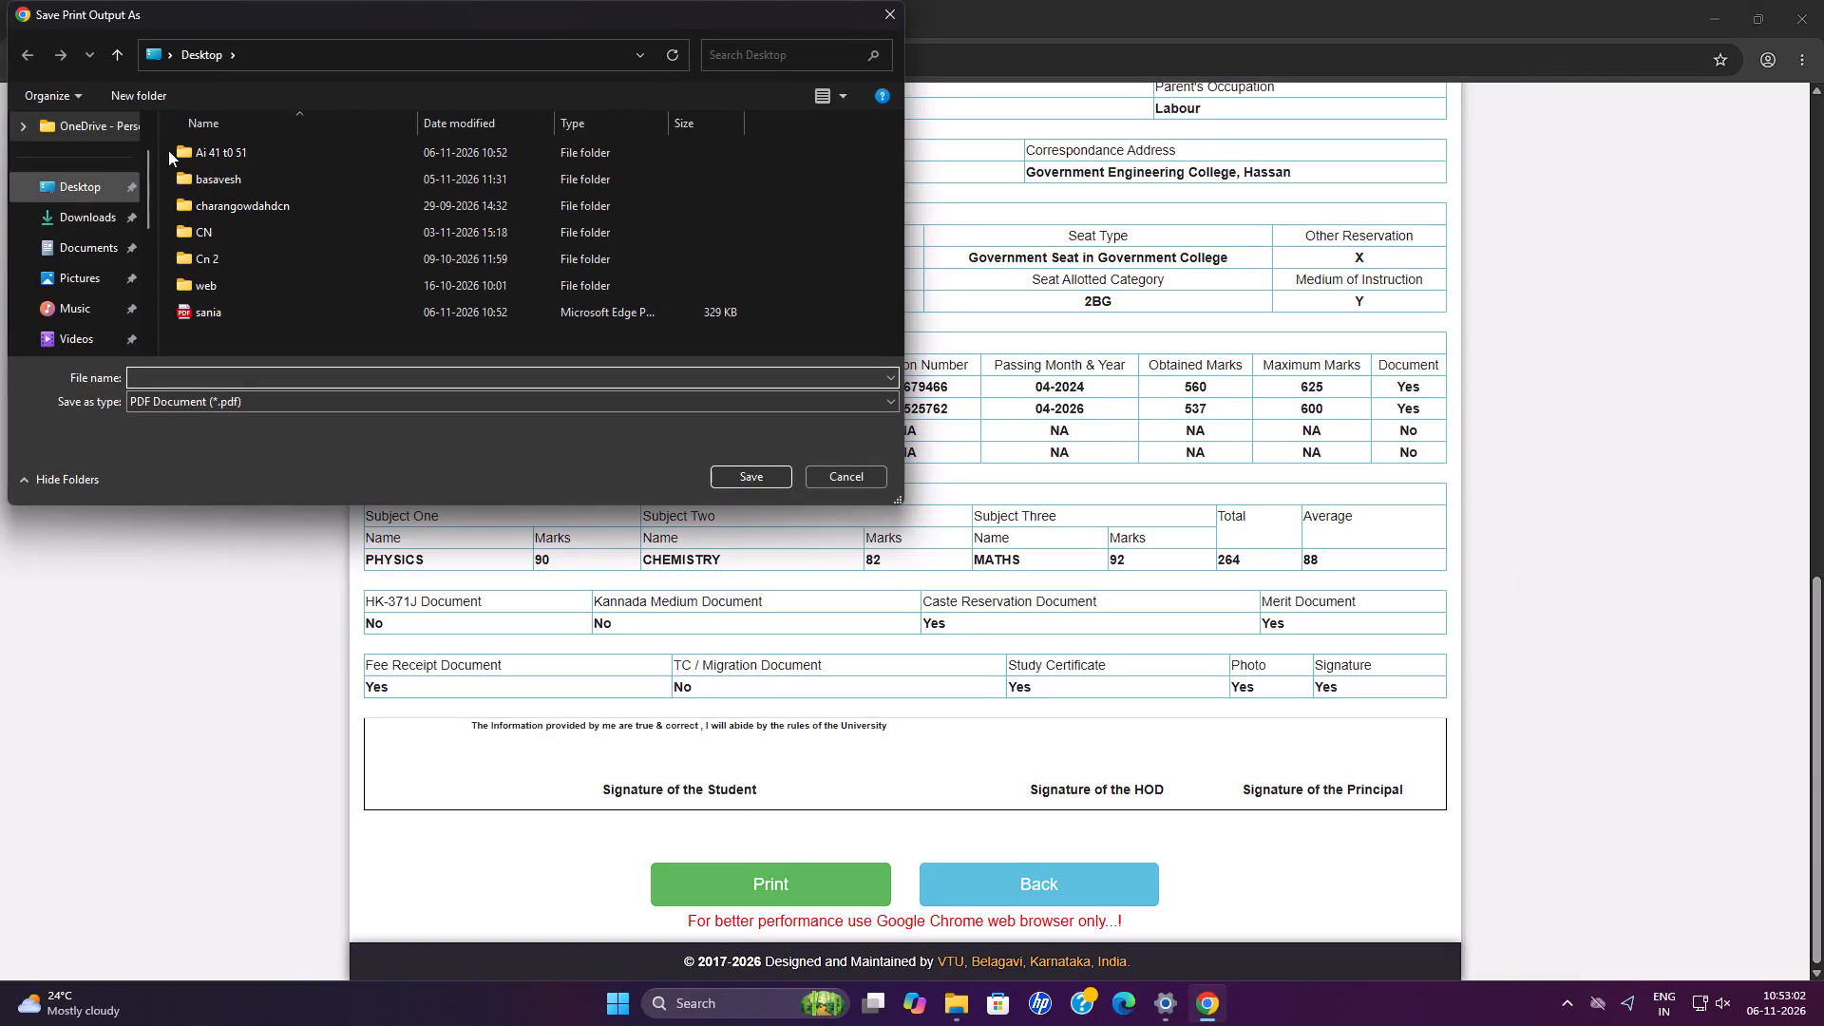
double_click(223, 155)
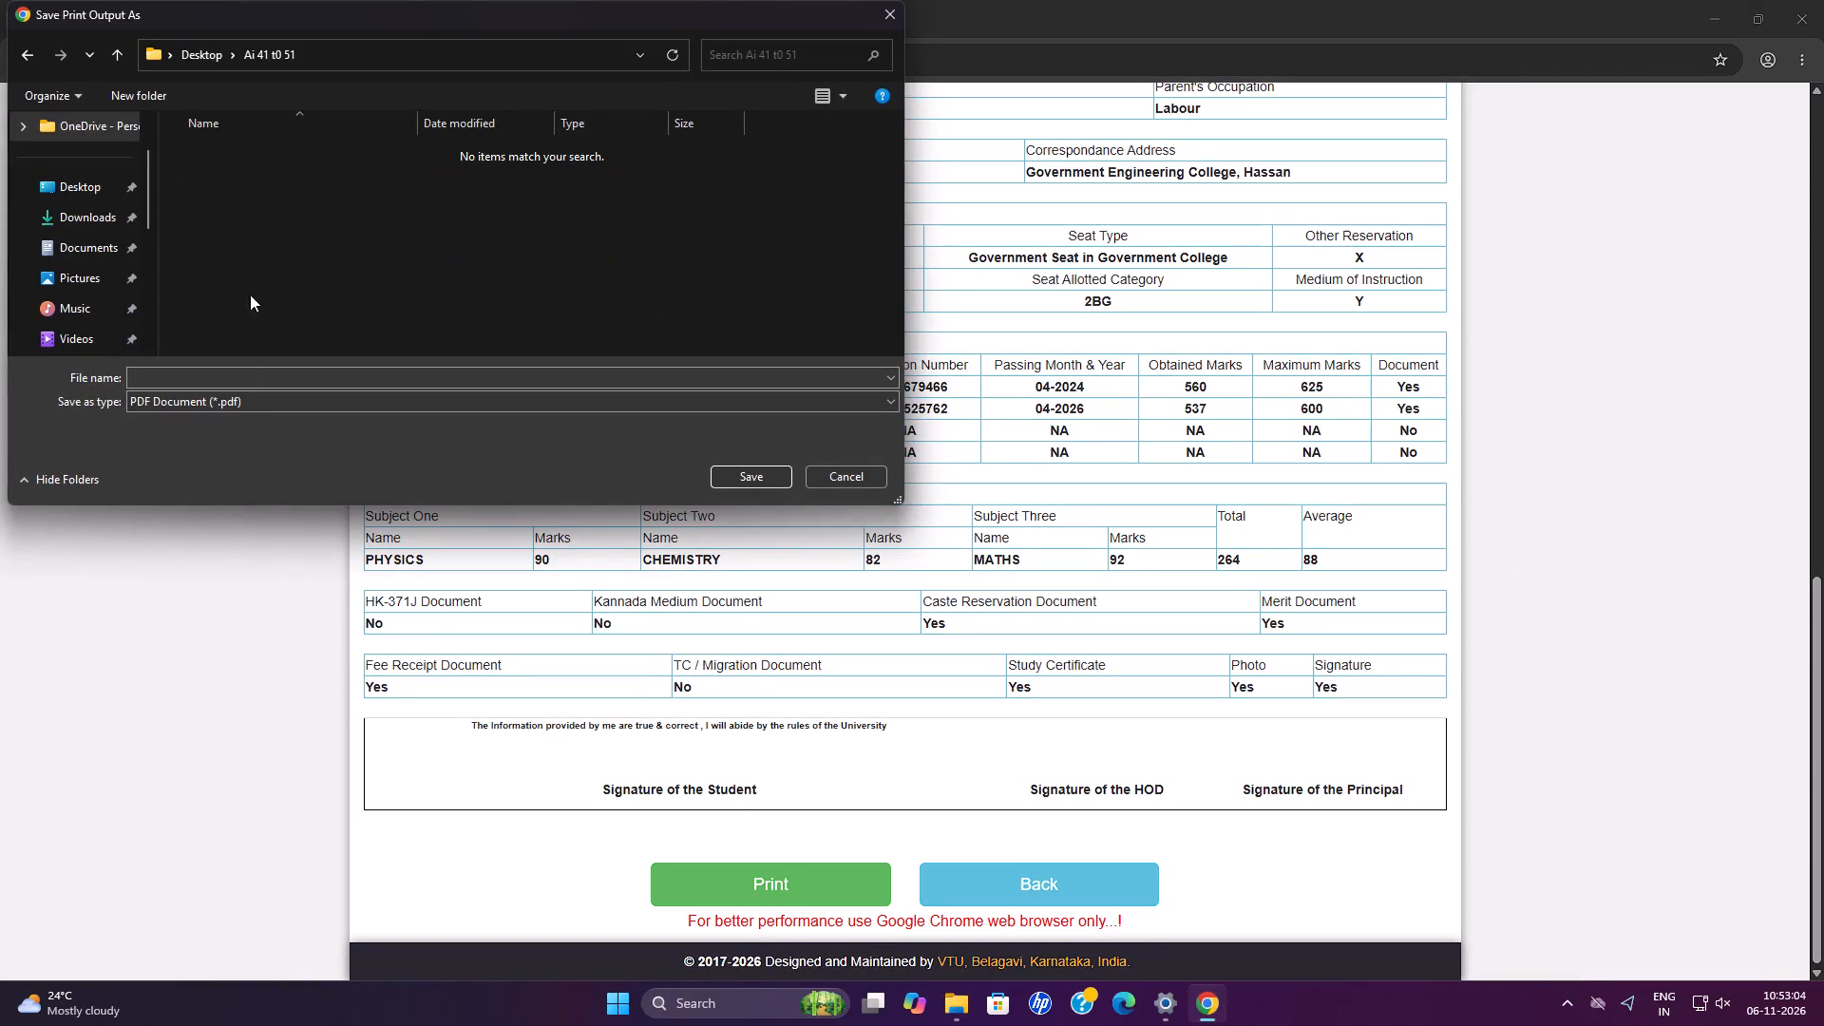
left_click(251, 374)
type("sa")
key("n")
key("i")
key("a")
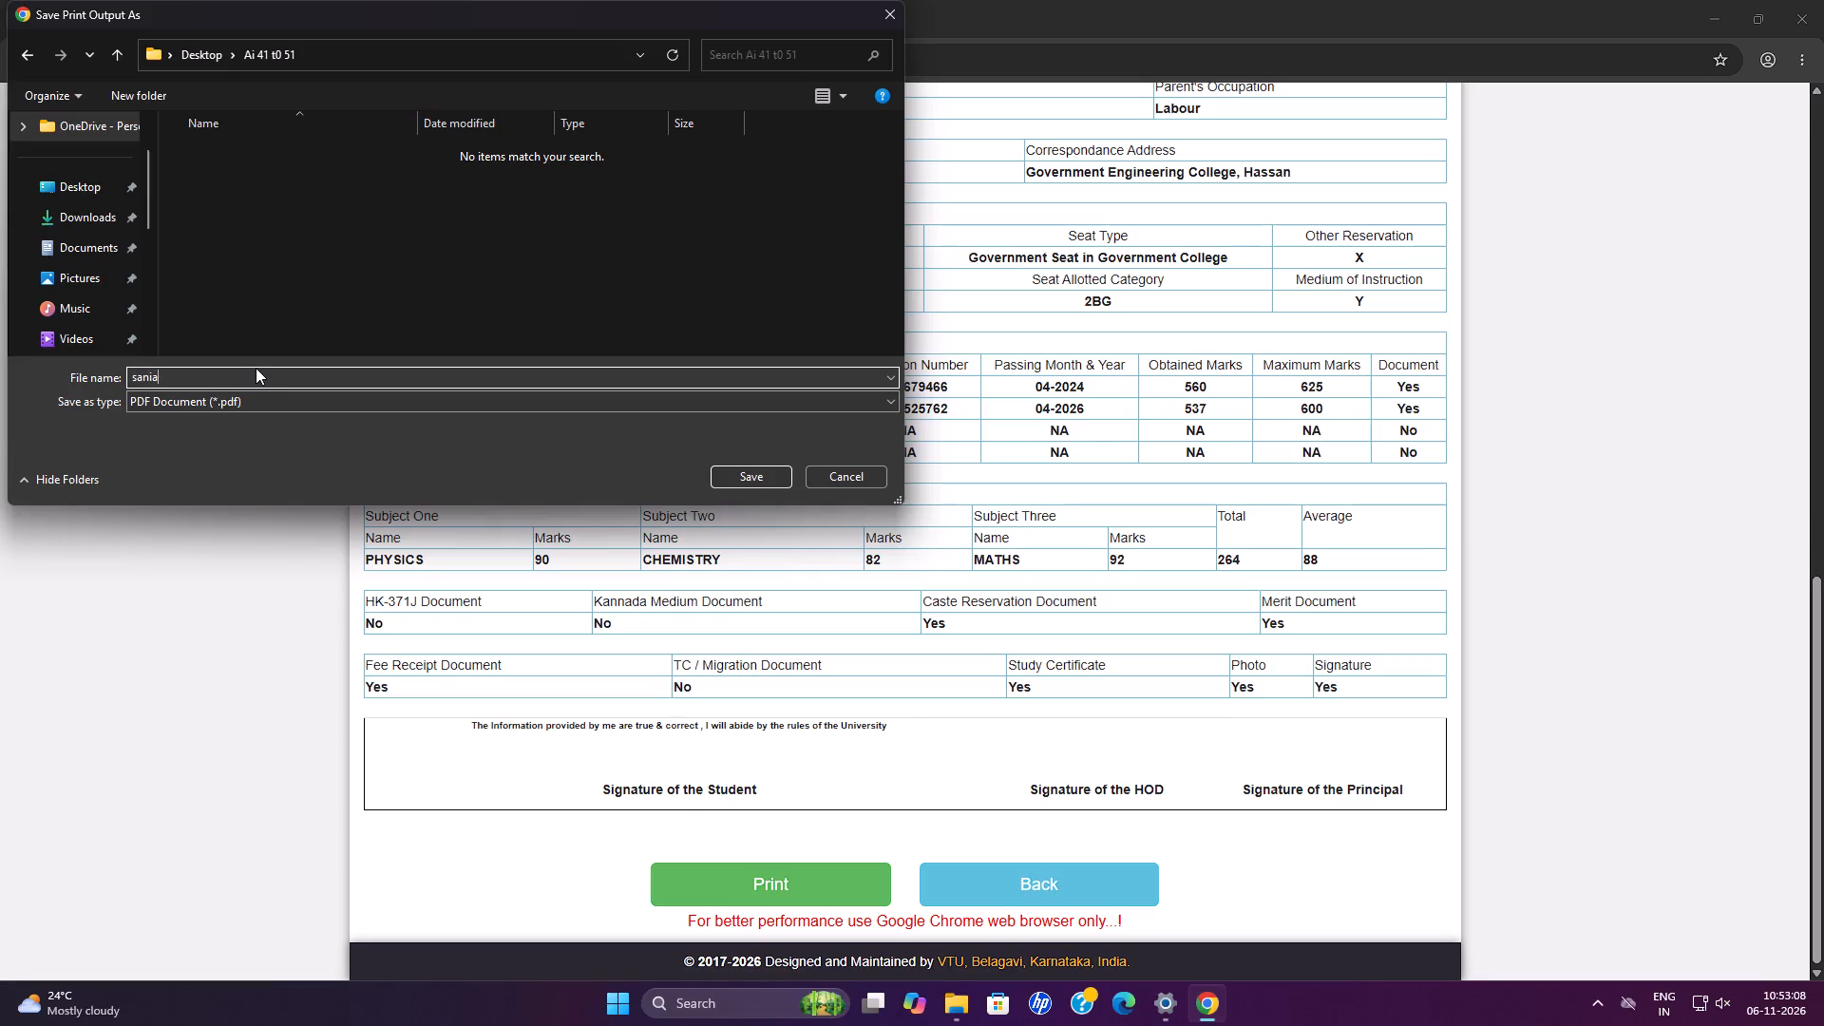
key("Return")
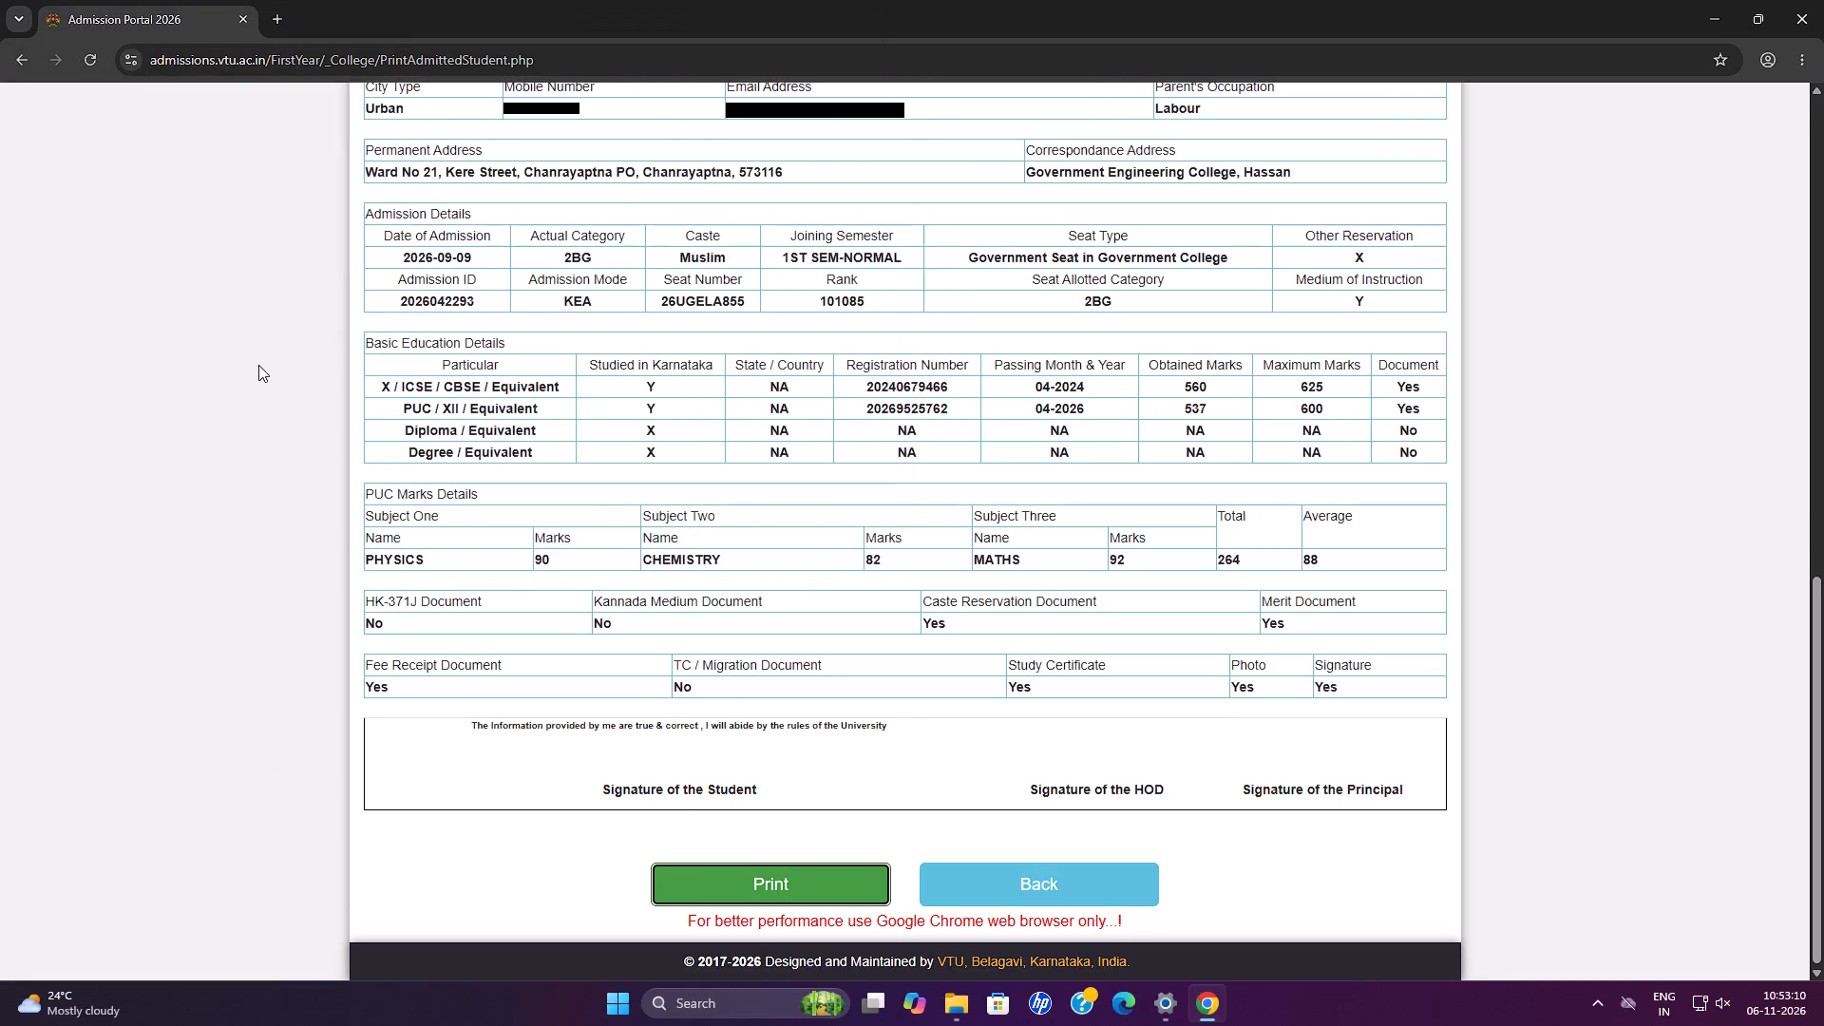
Switch to File Explorer to check the saved PDF in the "Ai 41 t0 51" folder.
left_click(971, 1009)
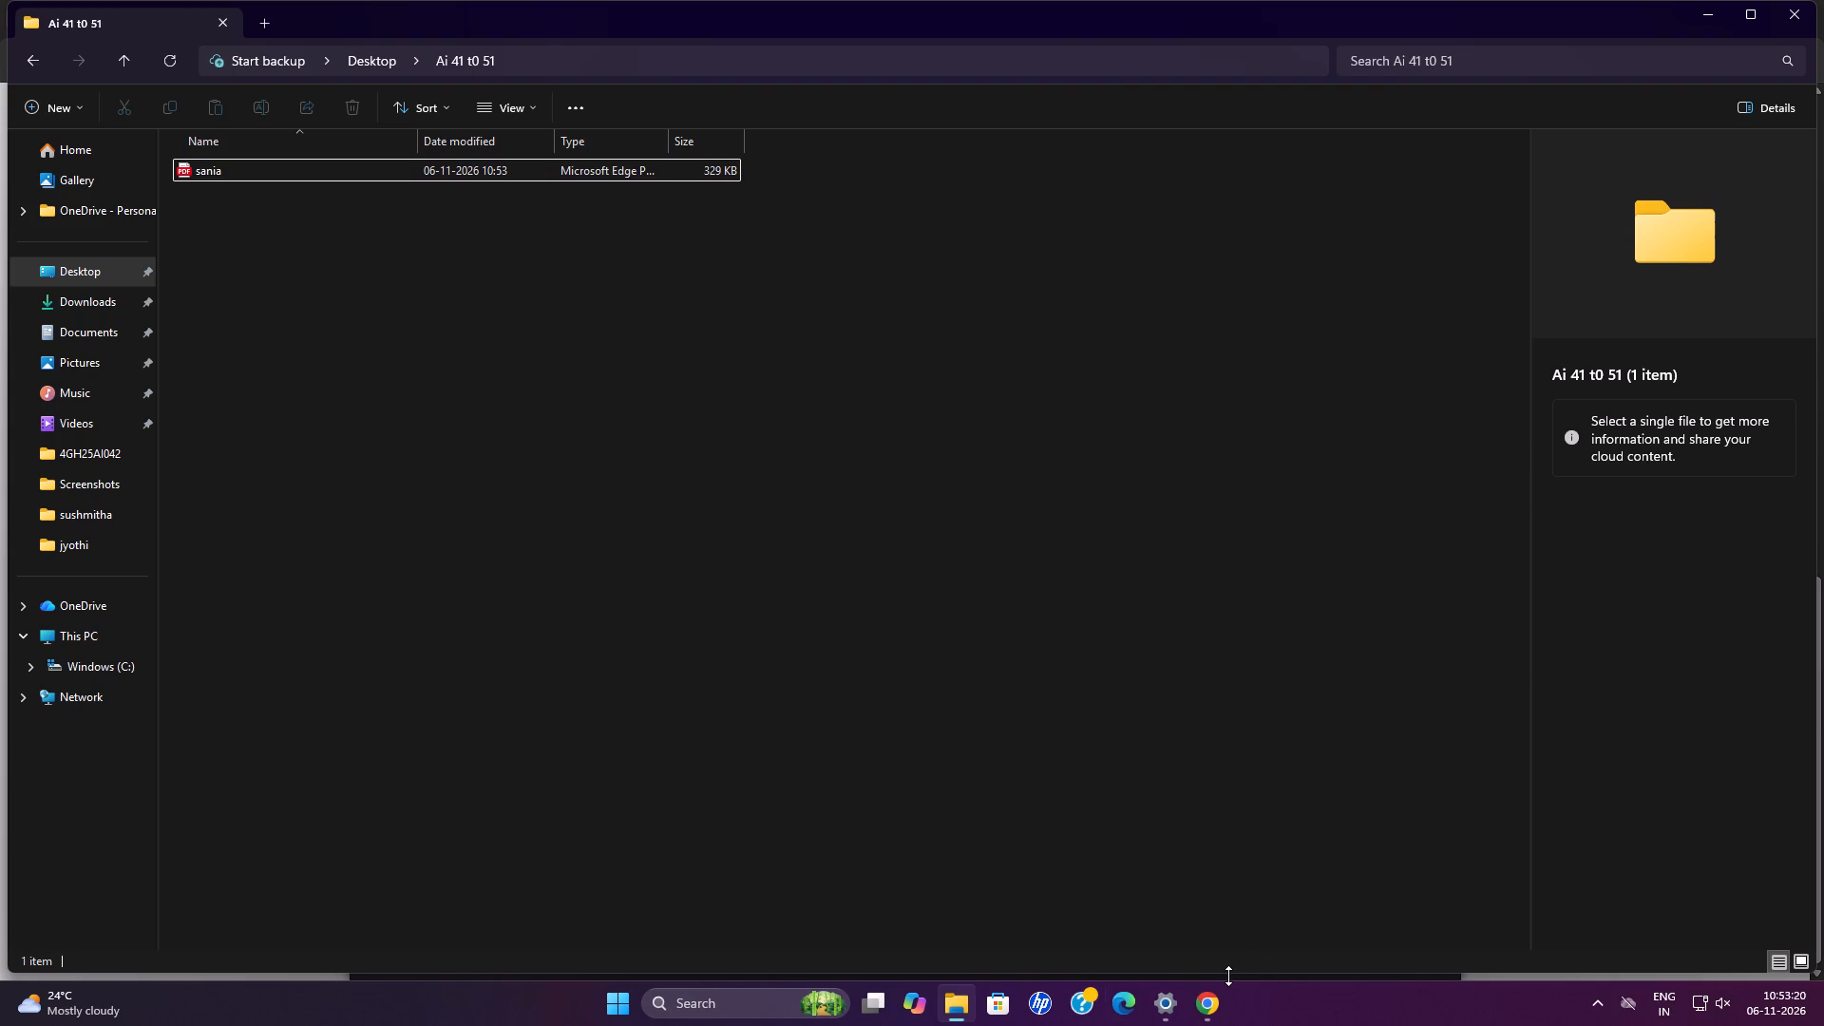
Switch back to Chrome and return from the printable form to the KEA admission list, resubmitting the form data.
left_click(1217, 1005)
scroll(896, 768, "up", 10)
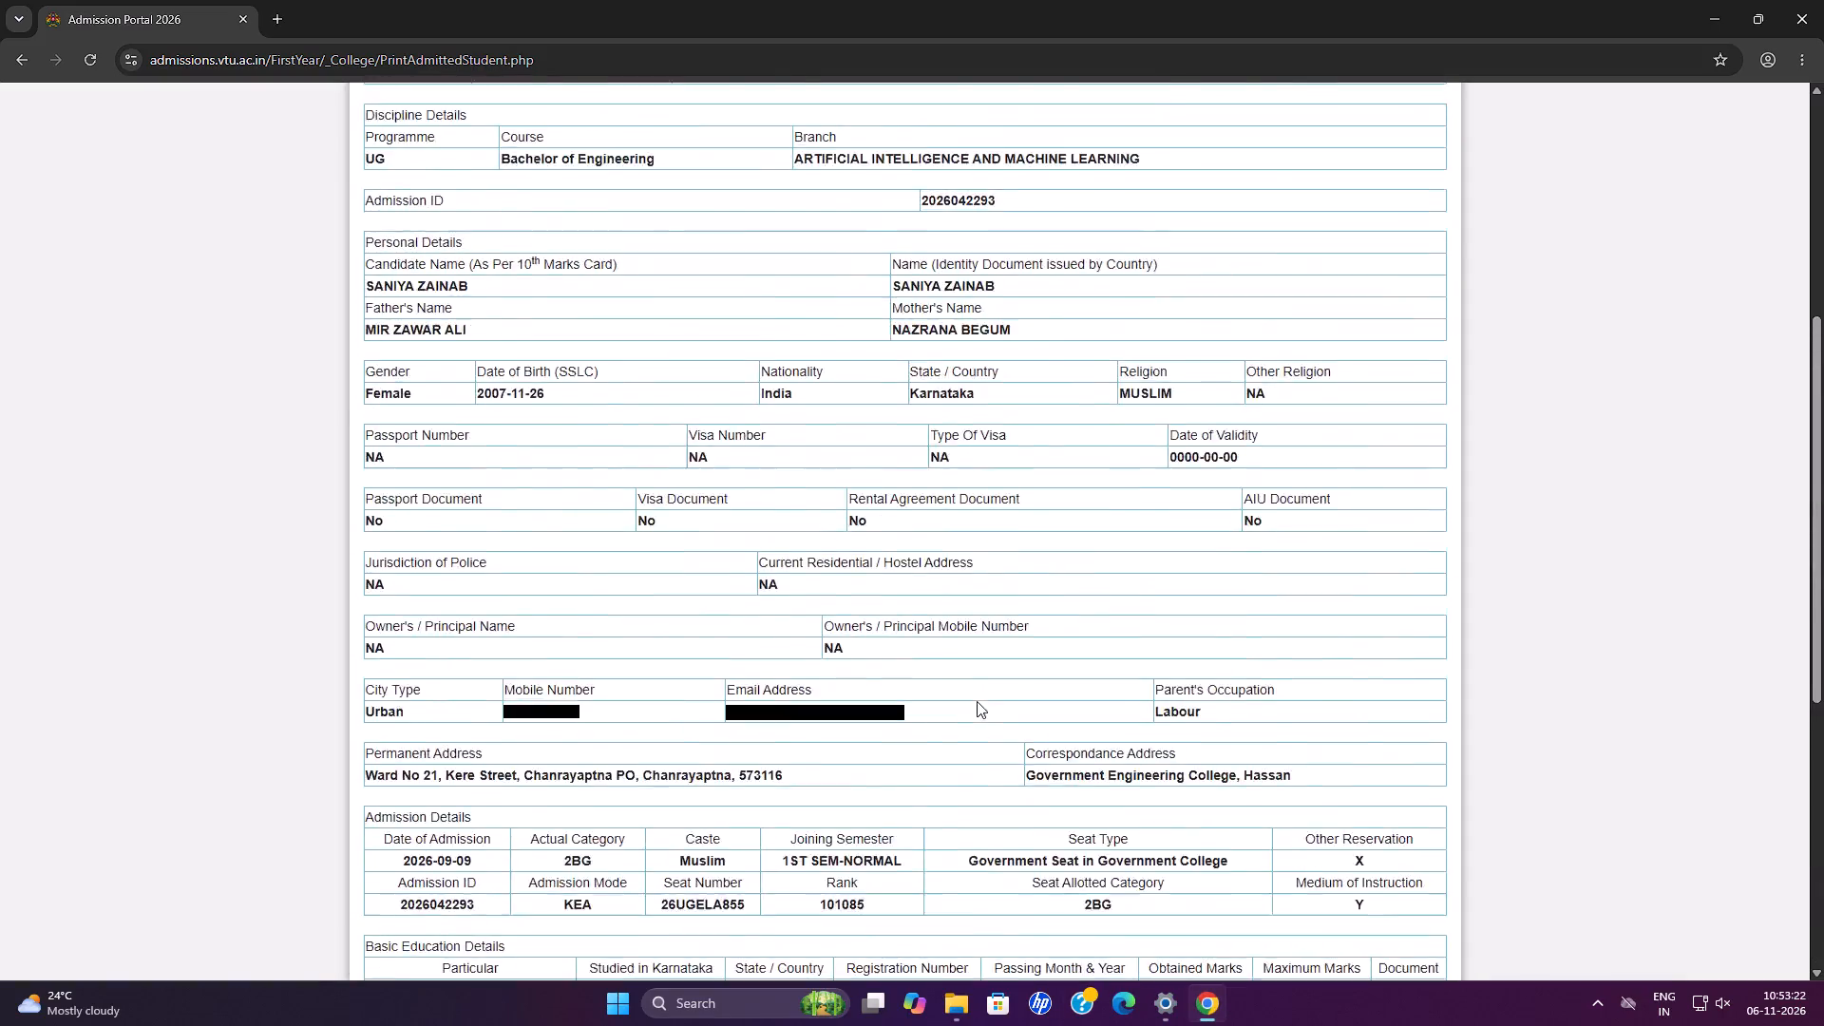
scroll(977, 701, "up", 14)
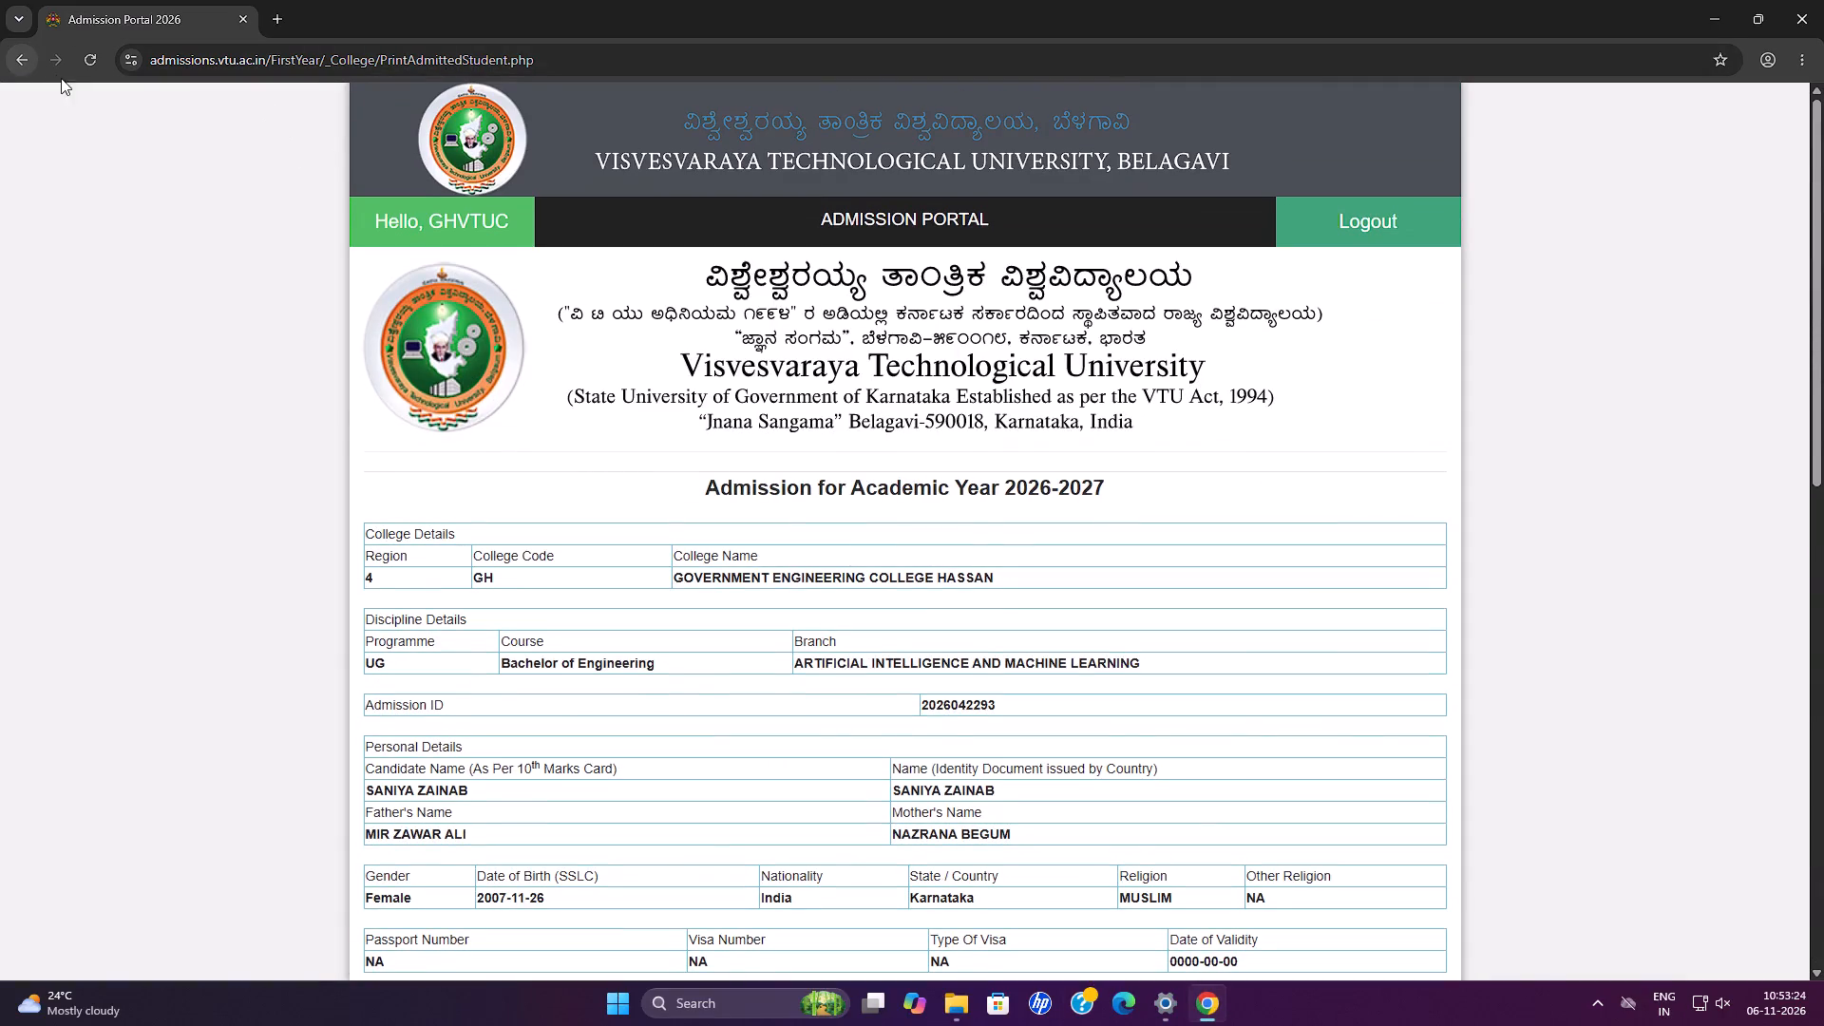
left_click(31, 62)
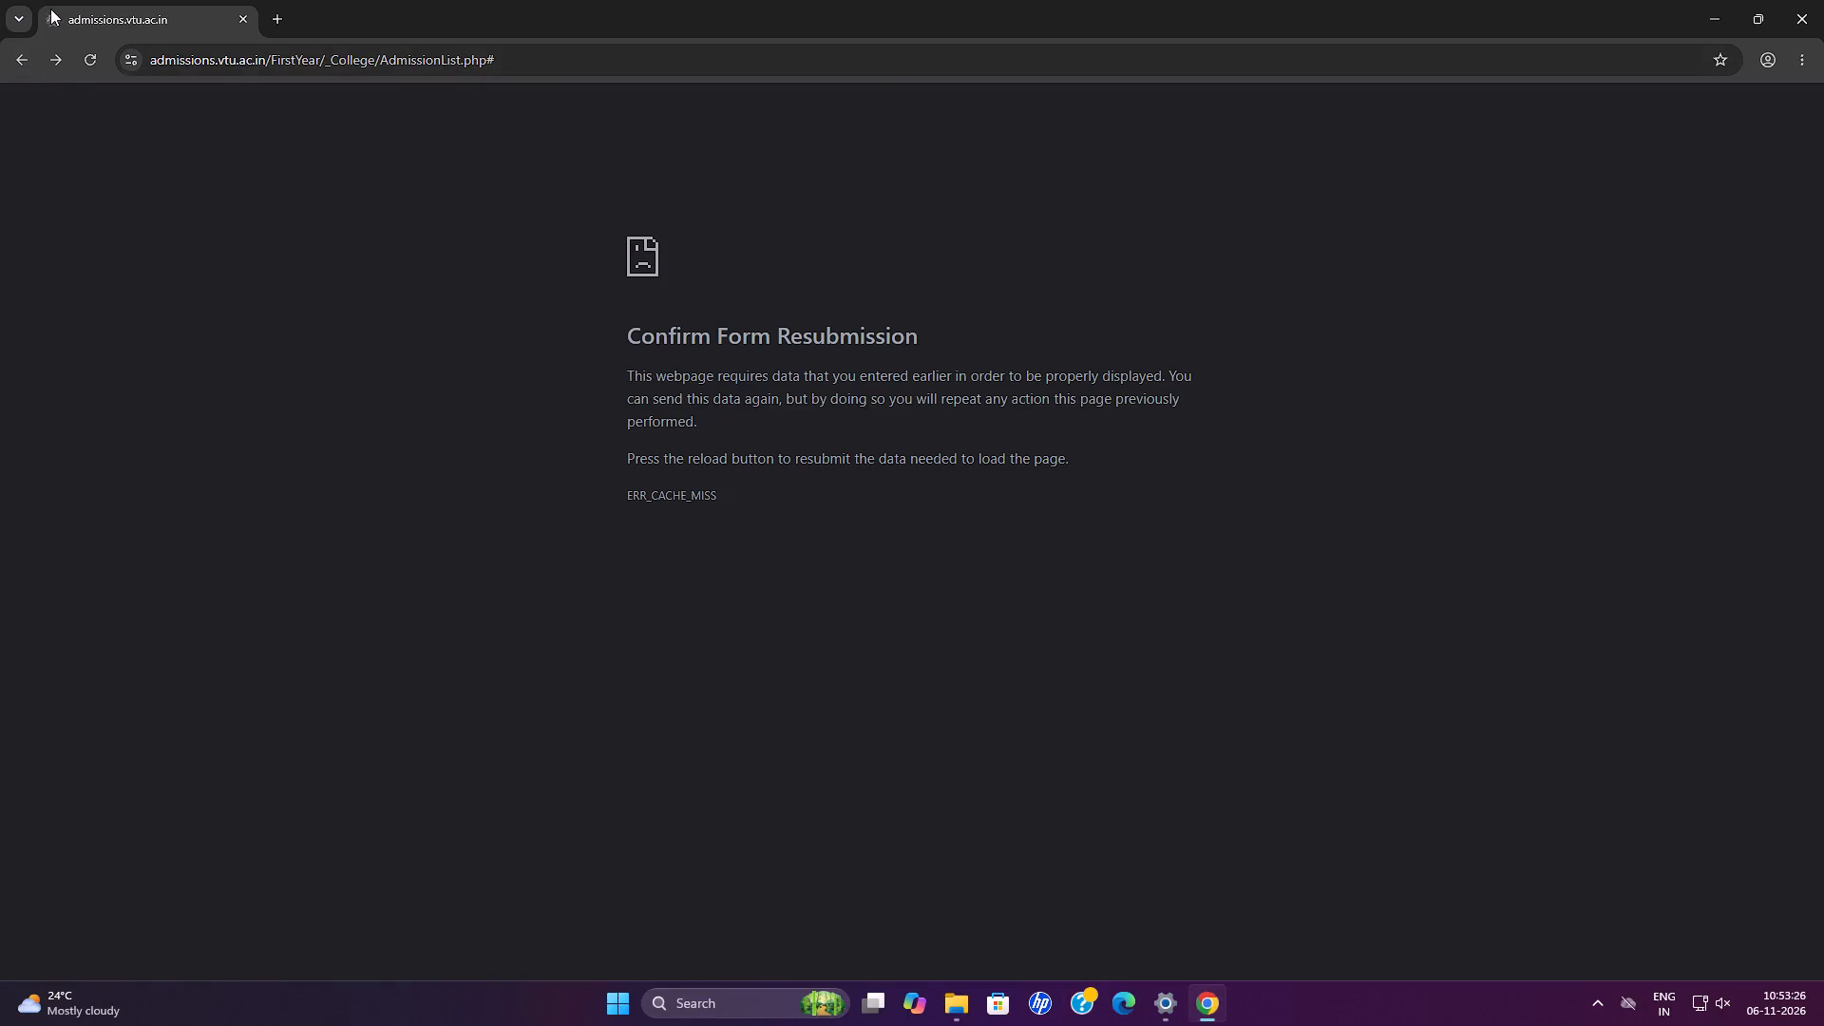
left_click(77, 53)
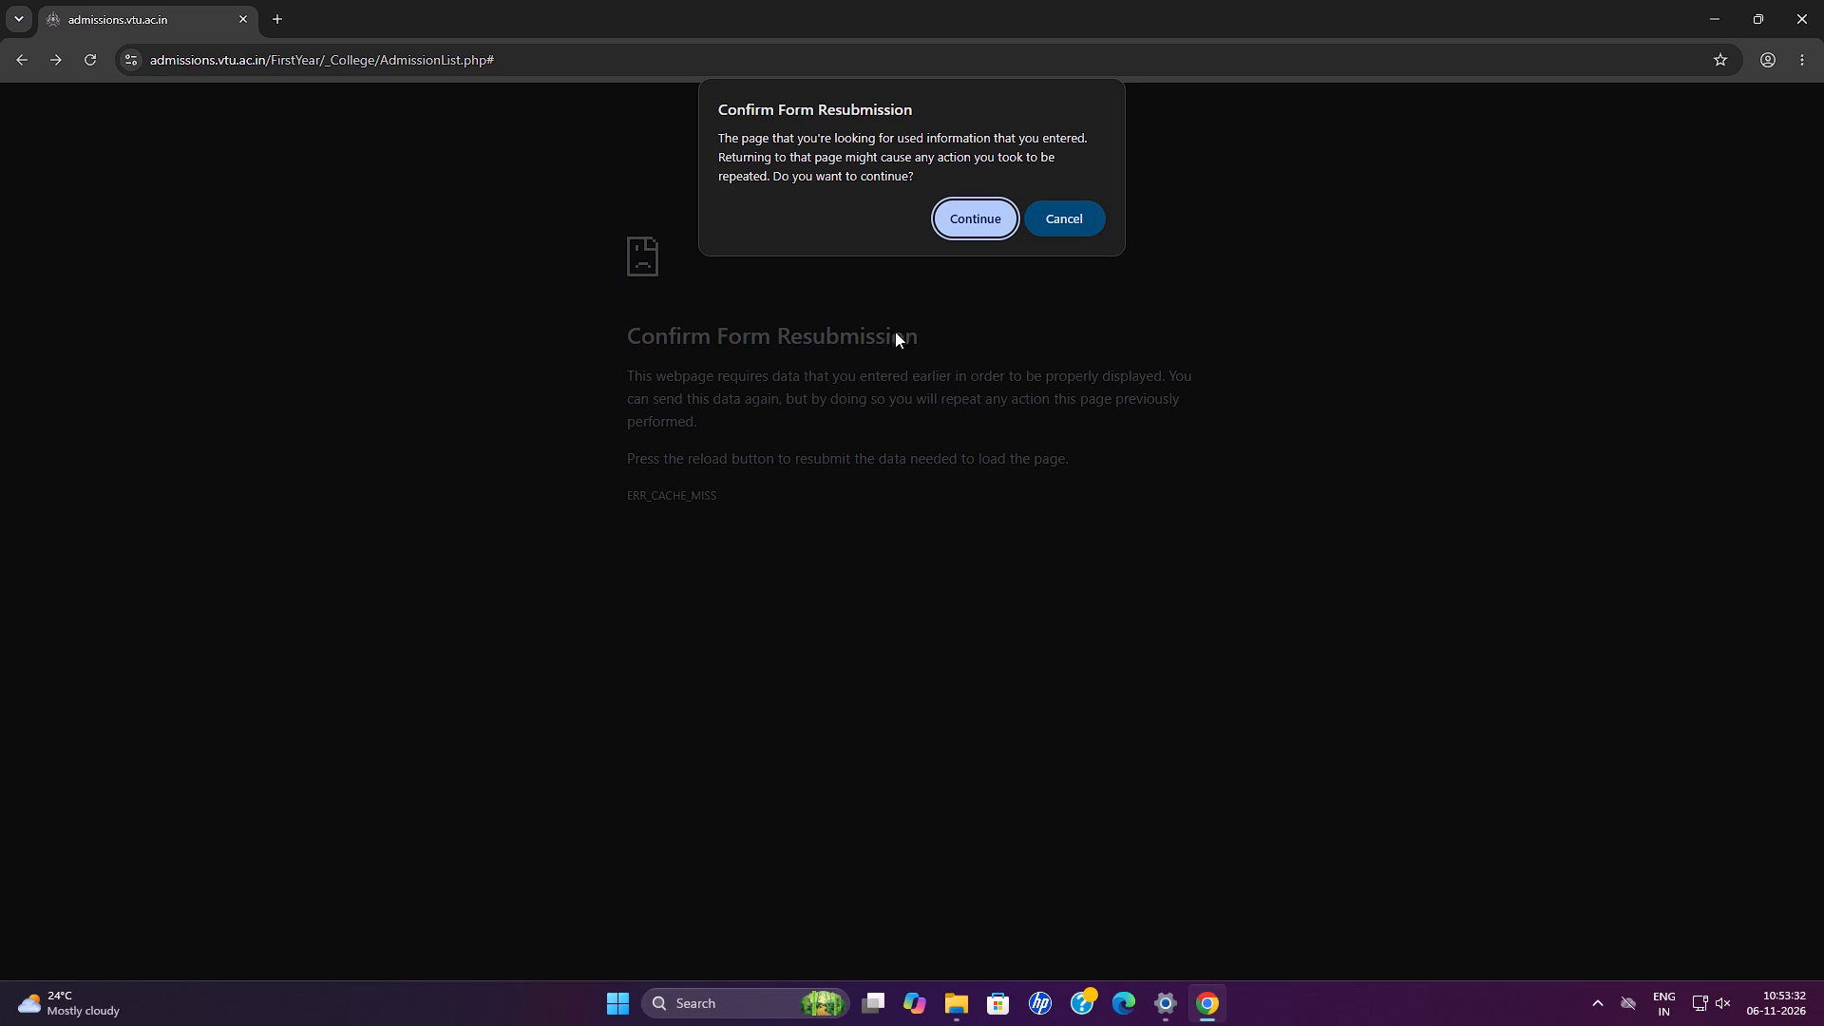
left_click(982, 225)
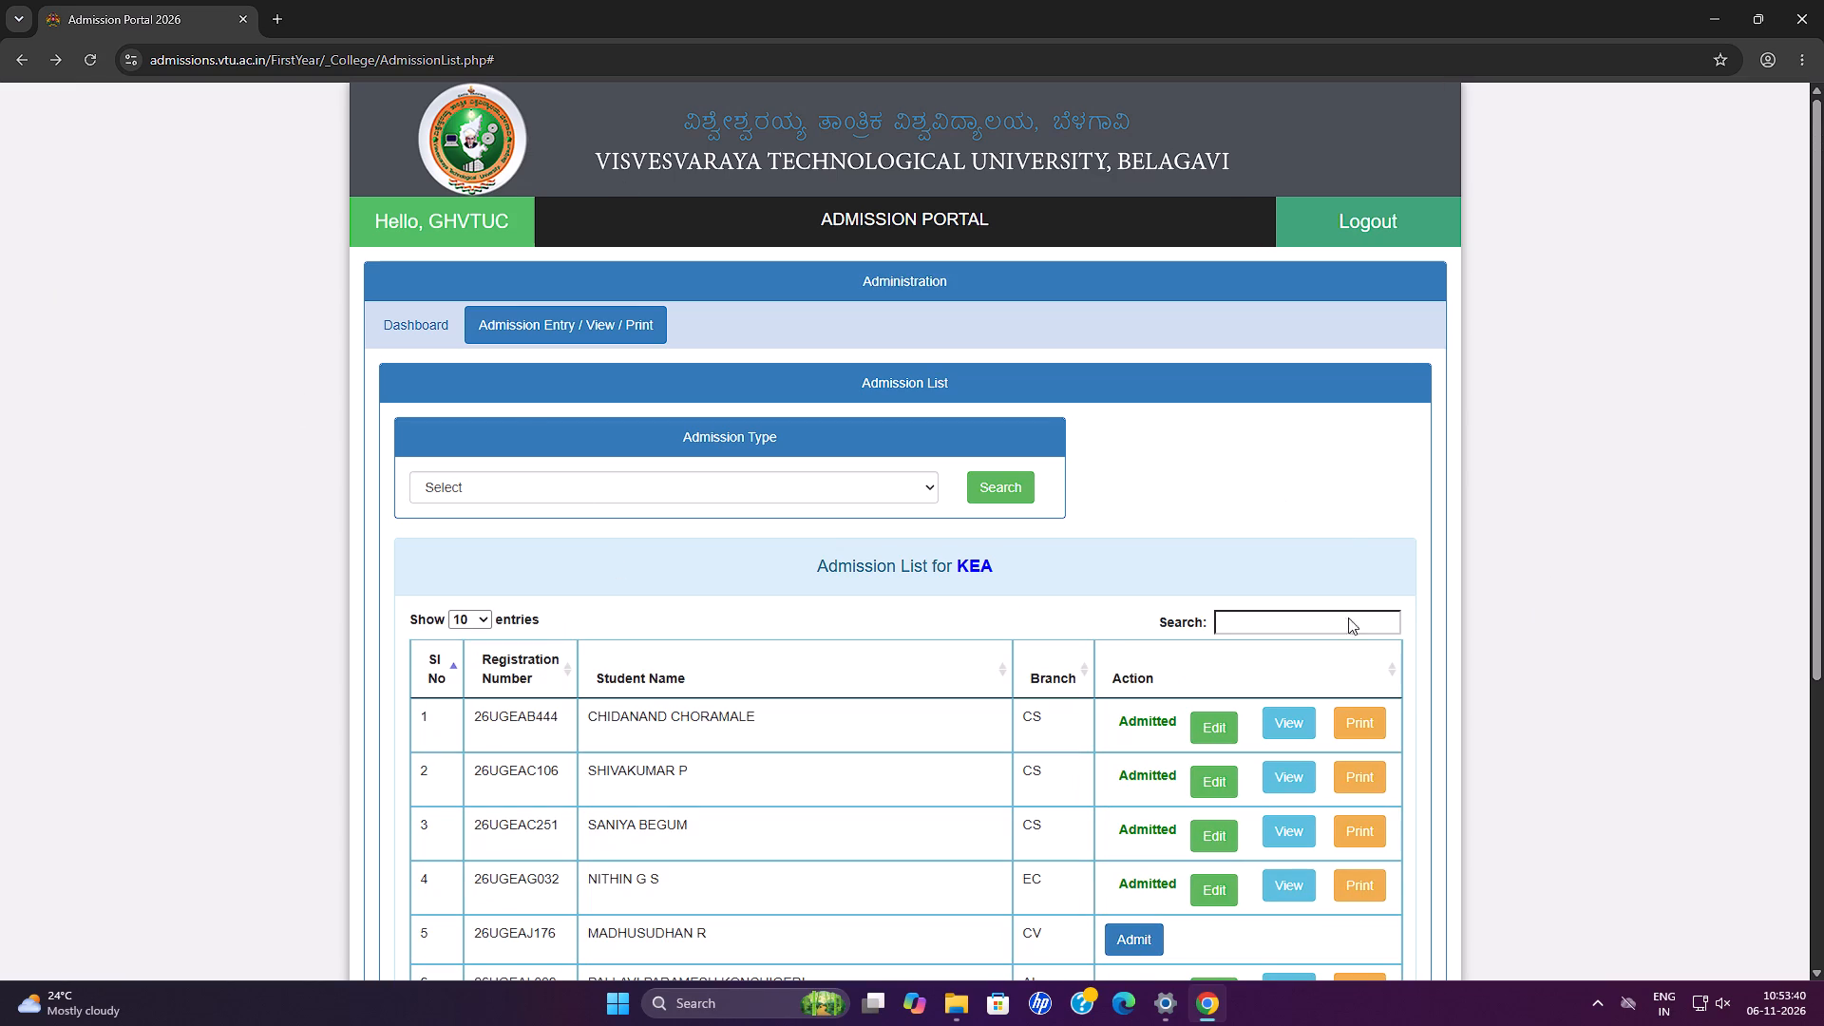
Set the admission type to KEA Seats and start a student search within the admission list.
left_click(678, 482)
left_click(677, 529)
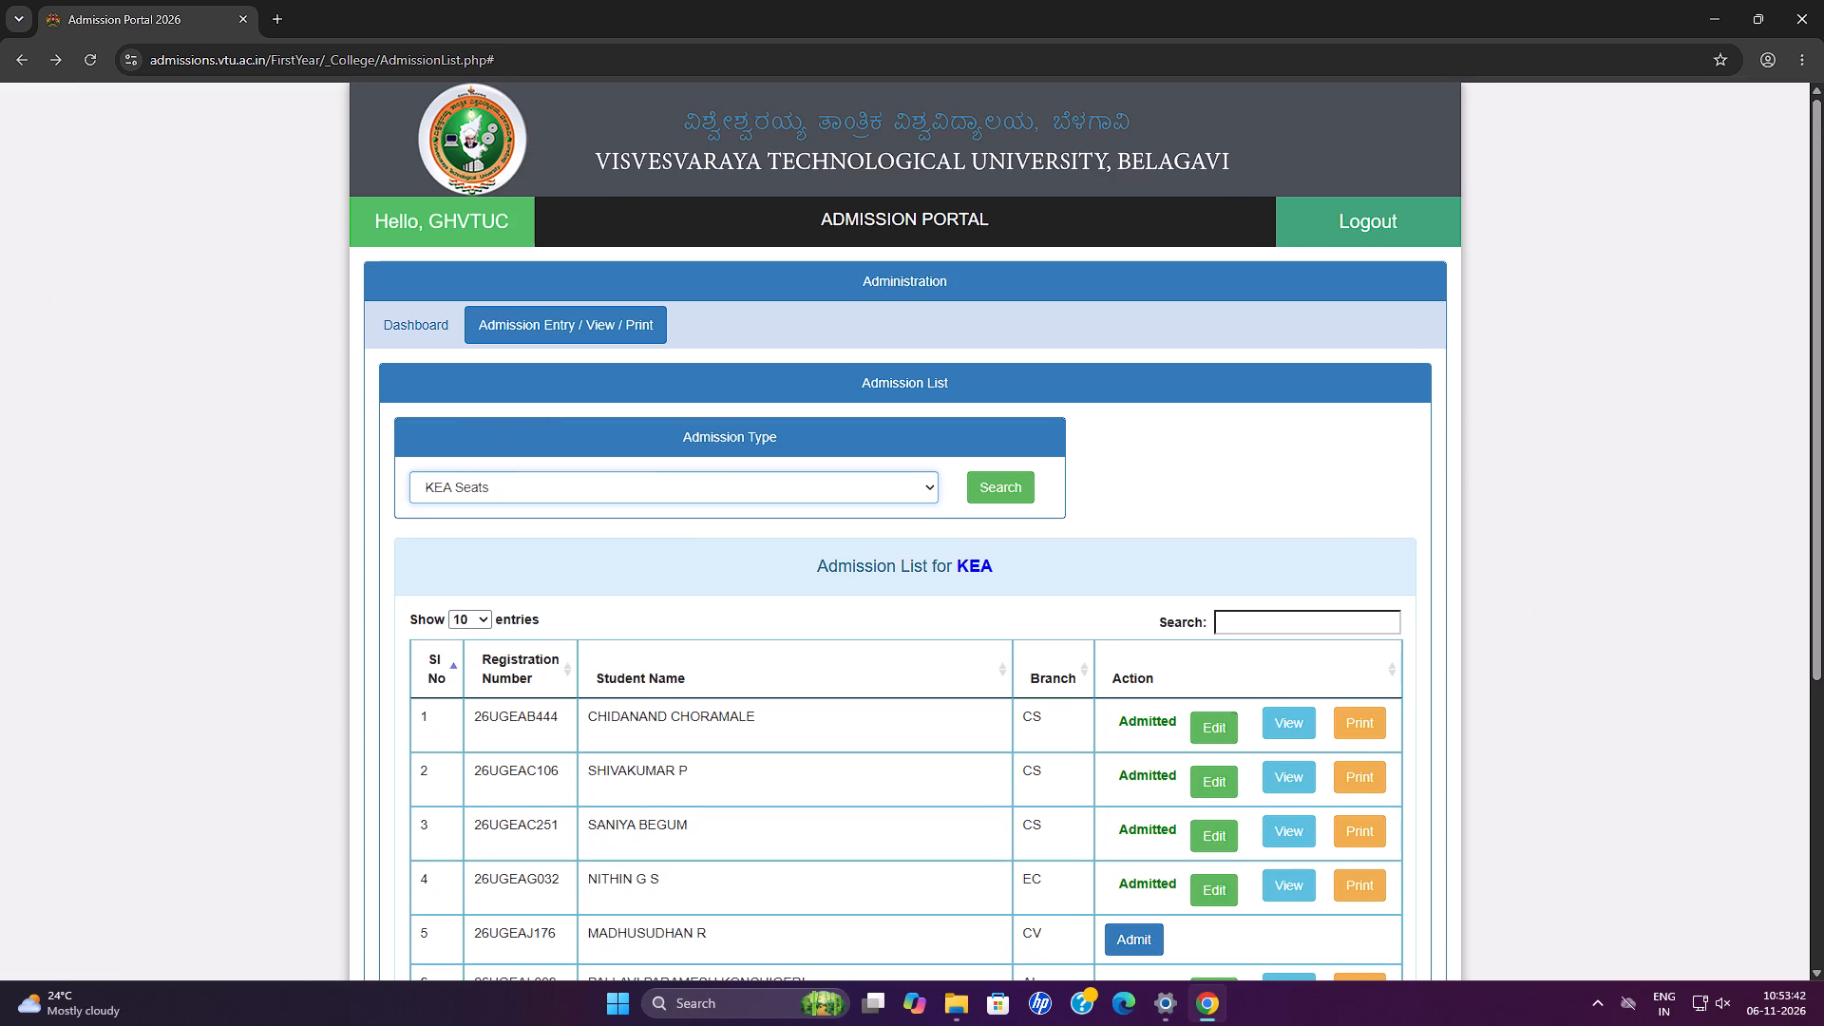
left_click(1294, 630)
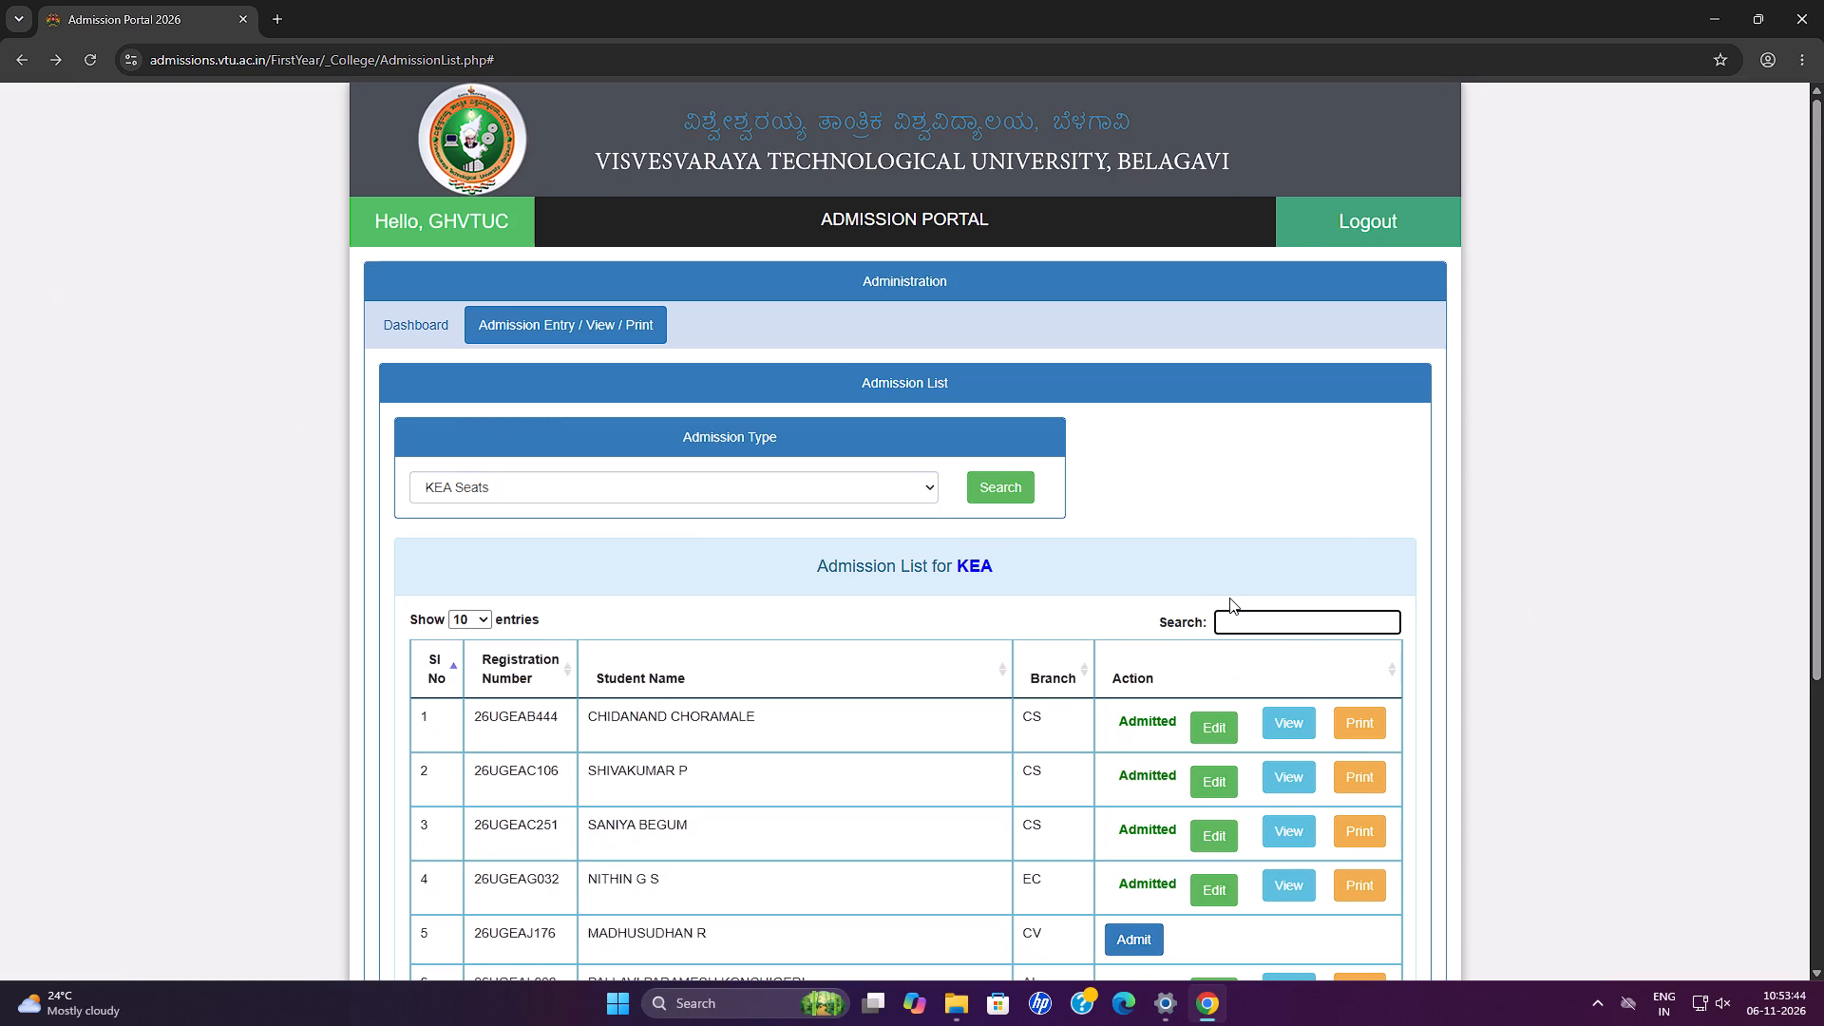
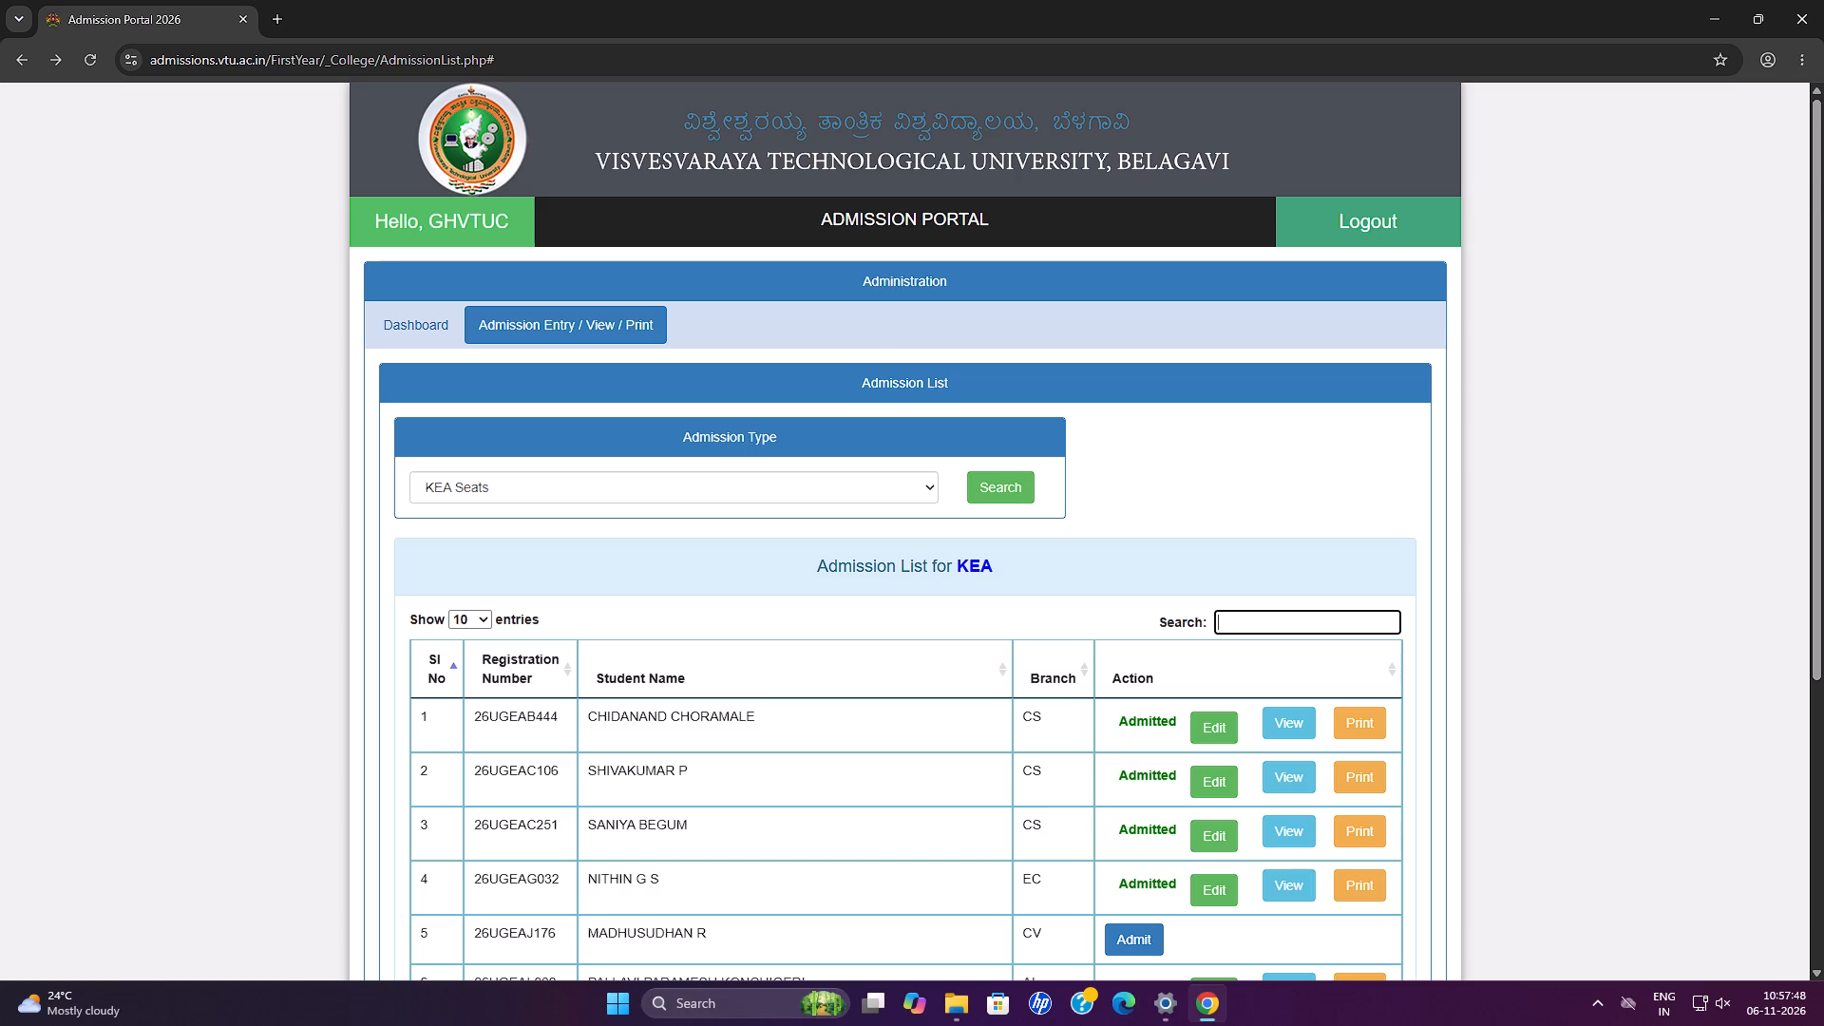
Search the KEA admission list for "sanja" and open the printable admission form of the AI-branch student.
key("s")
left_click(933, 491)
left_click(900, 527)
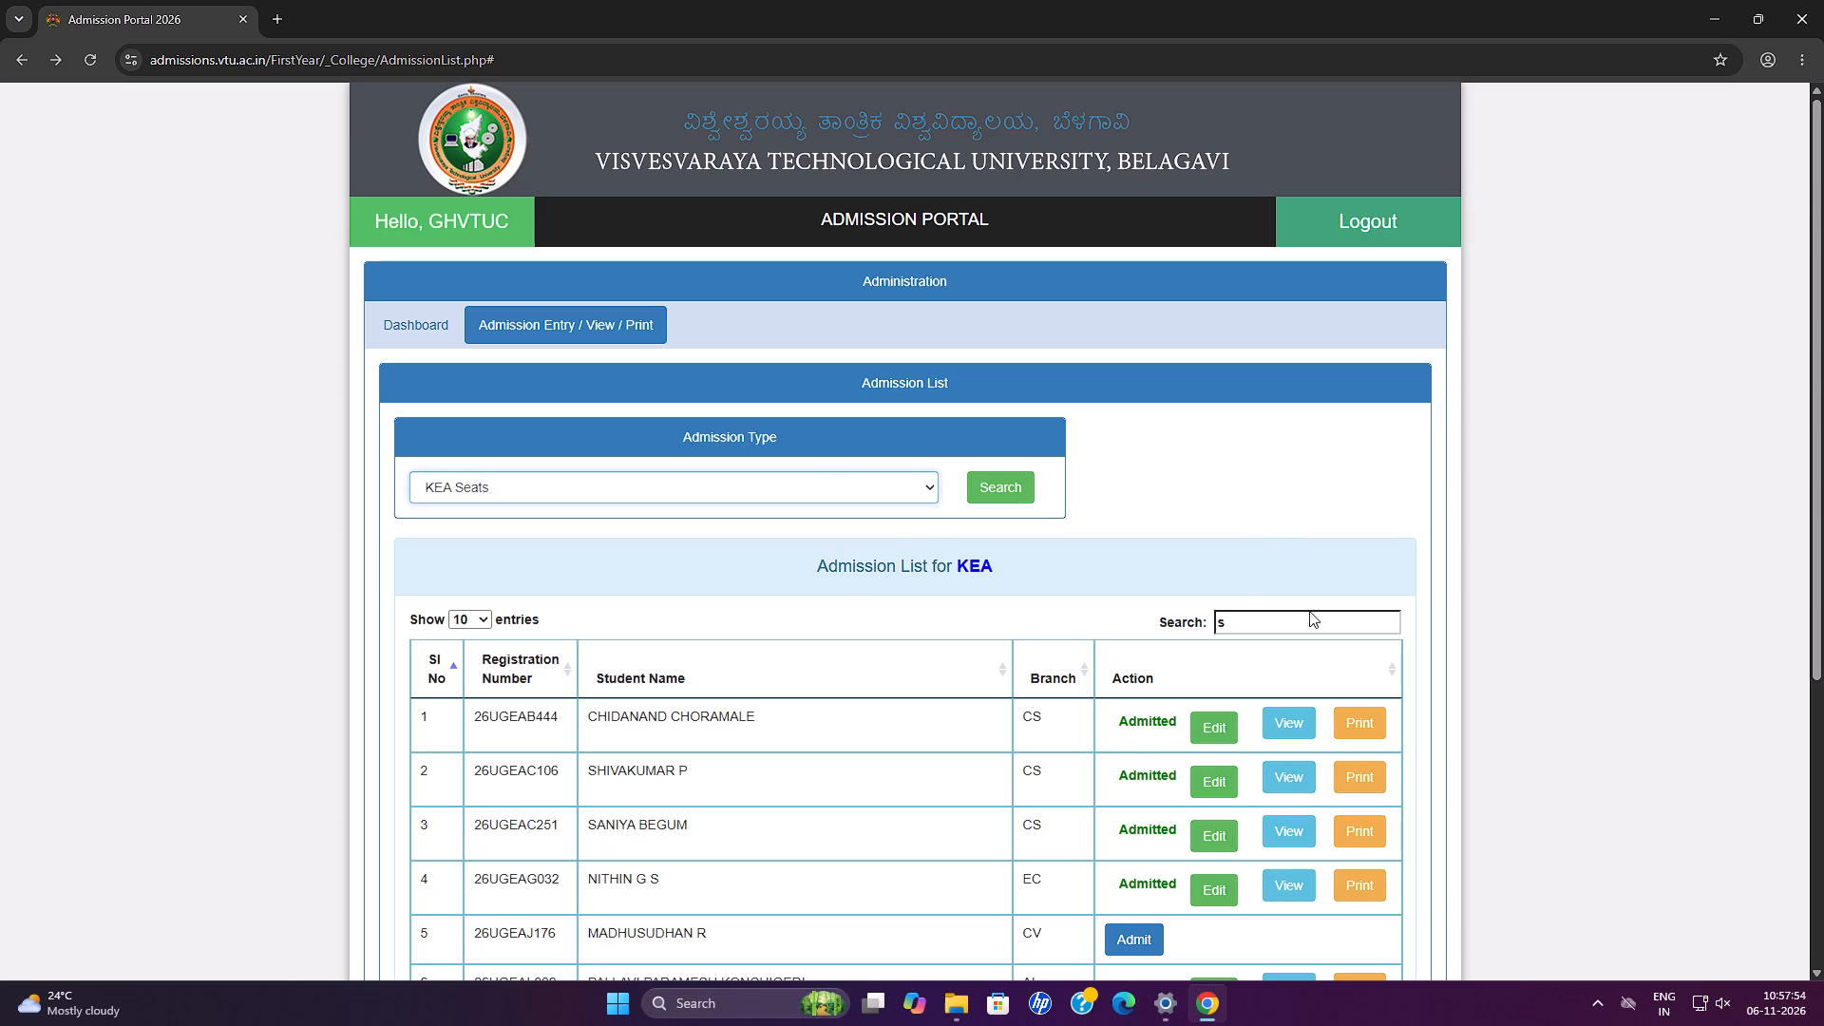
left_click(1287, 617)
type("anja")
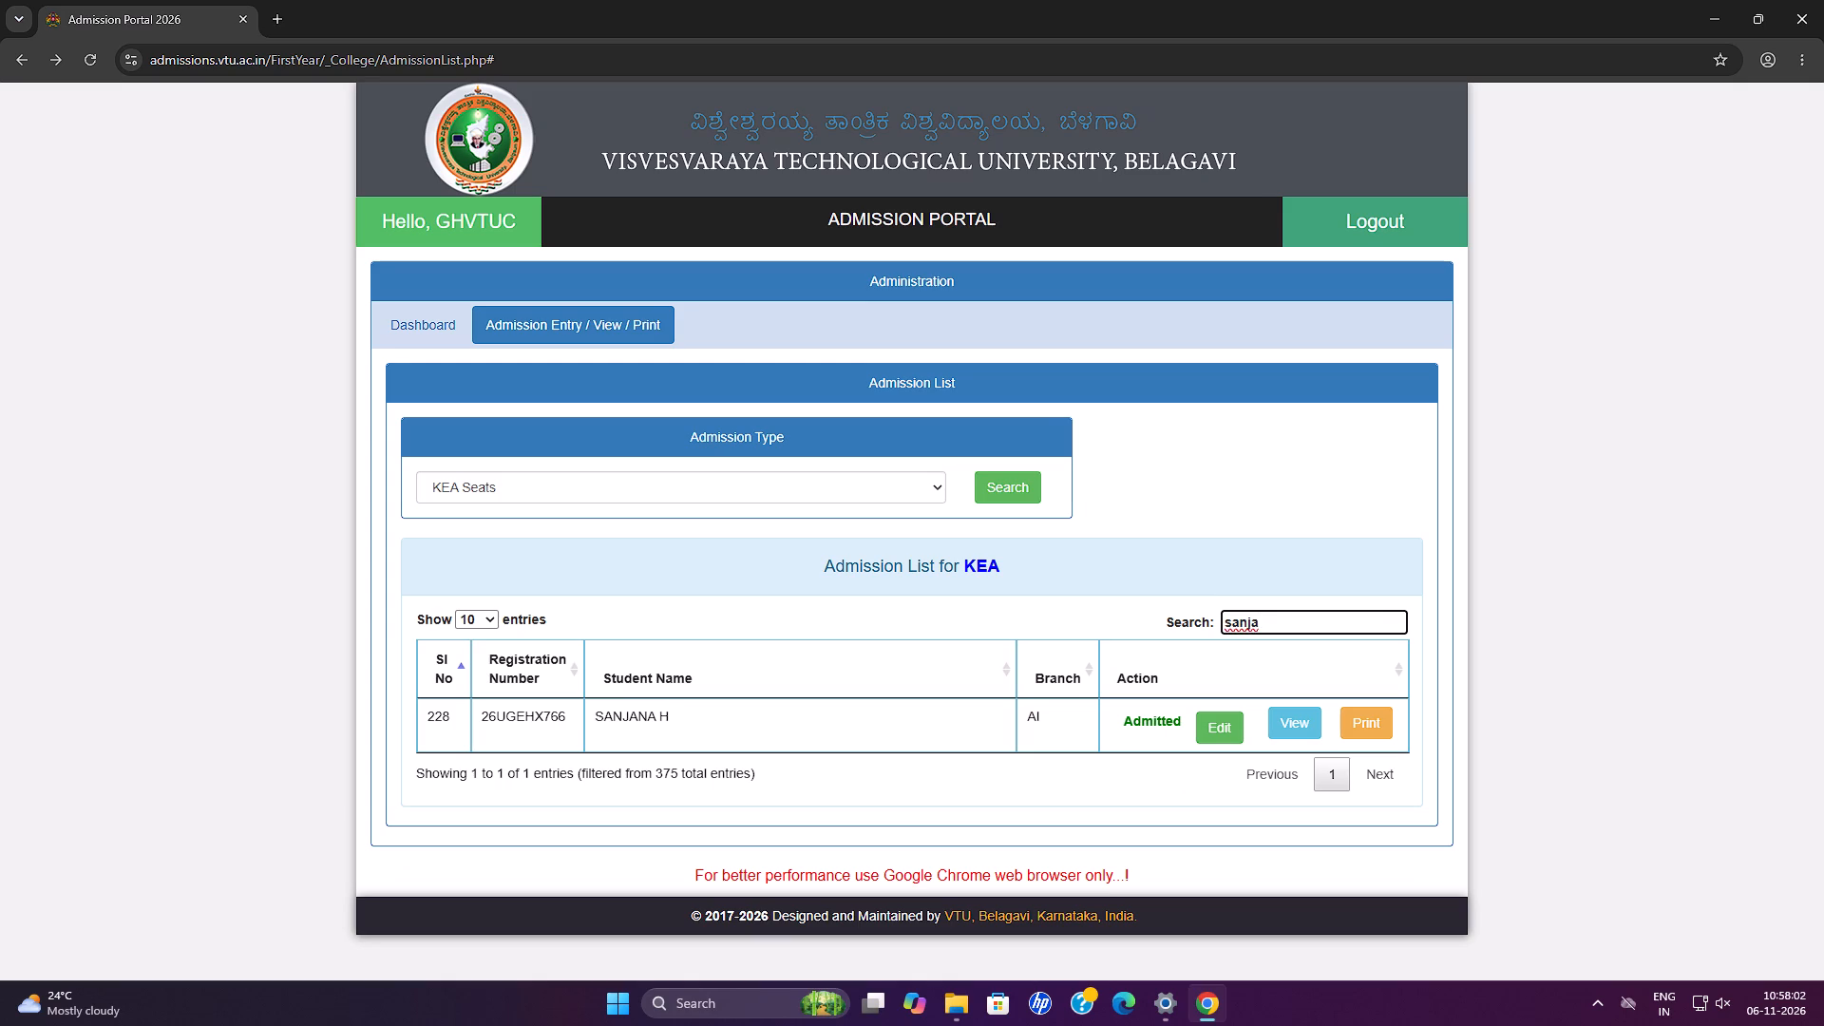
left_click(1354, 722)
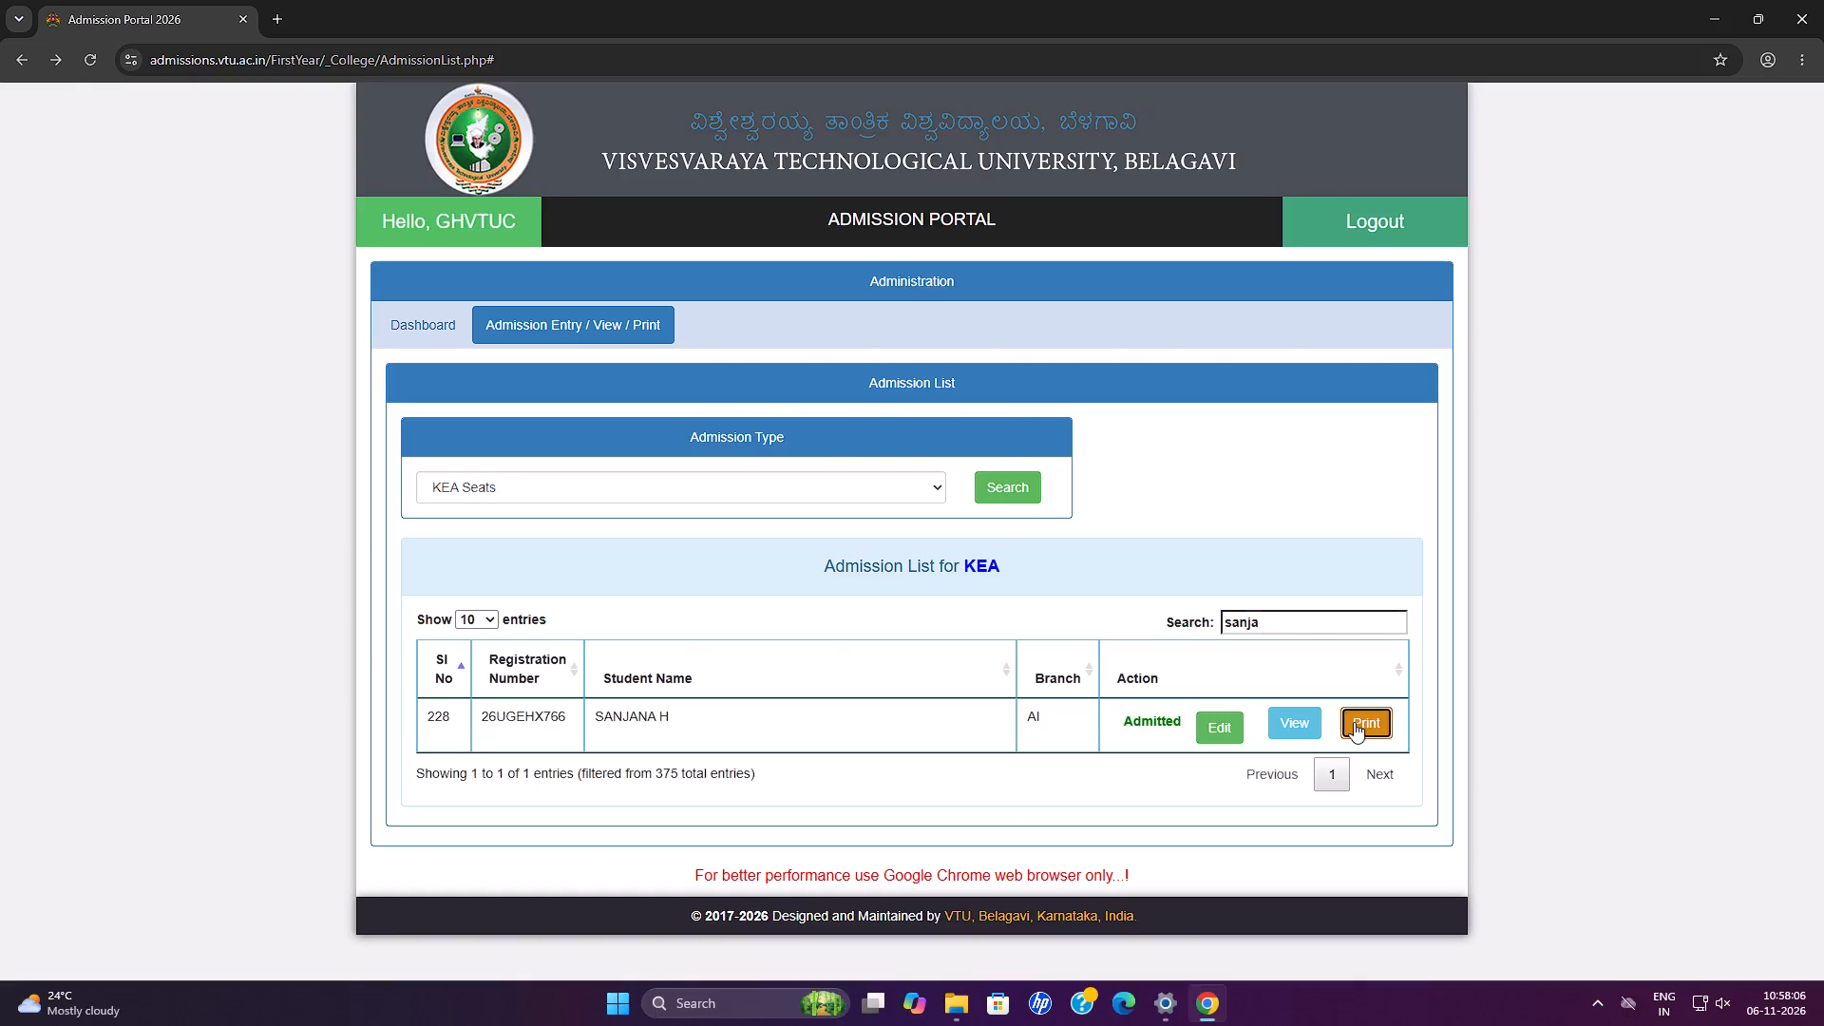
Print the admission form to PDF and save it as "sanjana" in the Desktop folder "Ai 41 t0 51".
scroll(1139, 705, "down", 12)
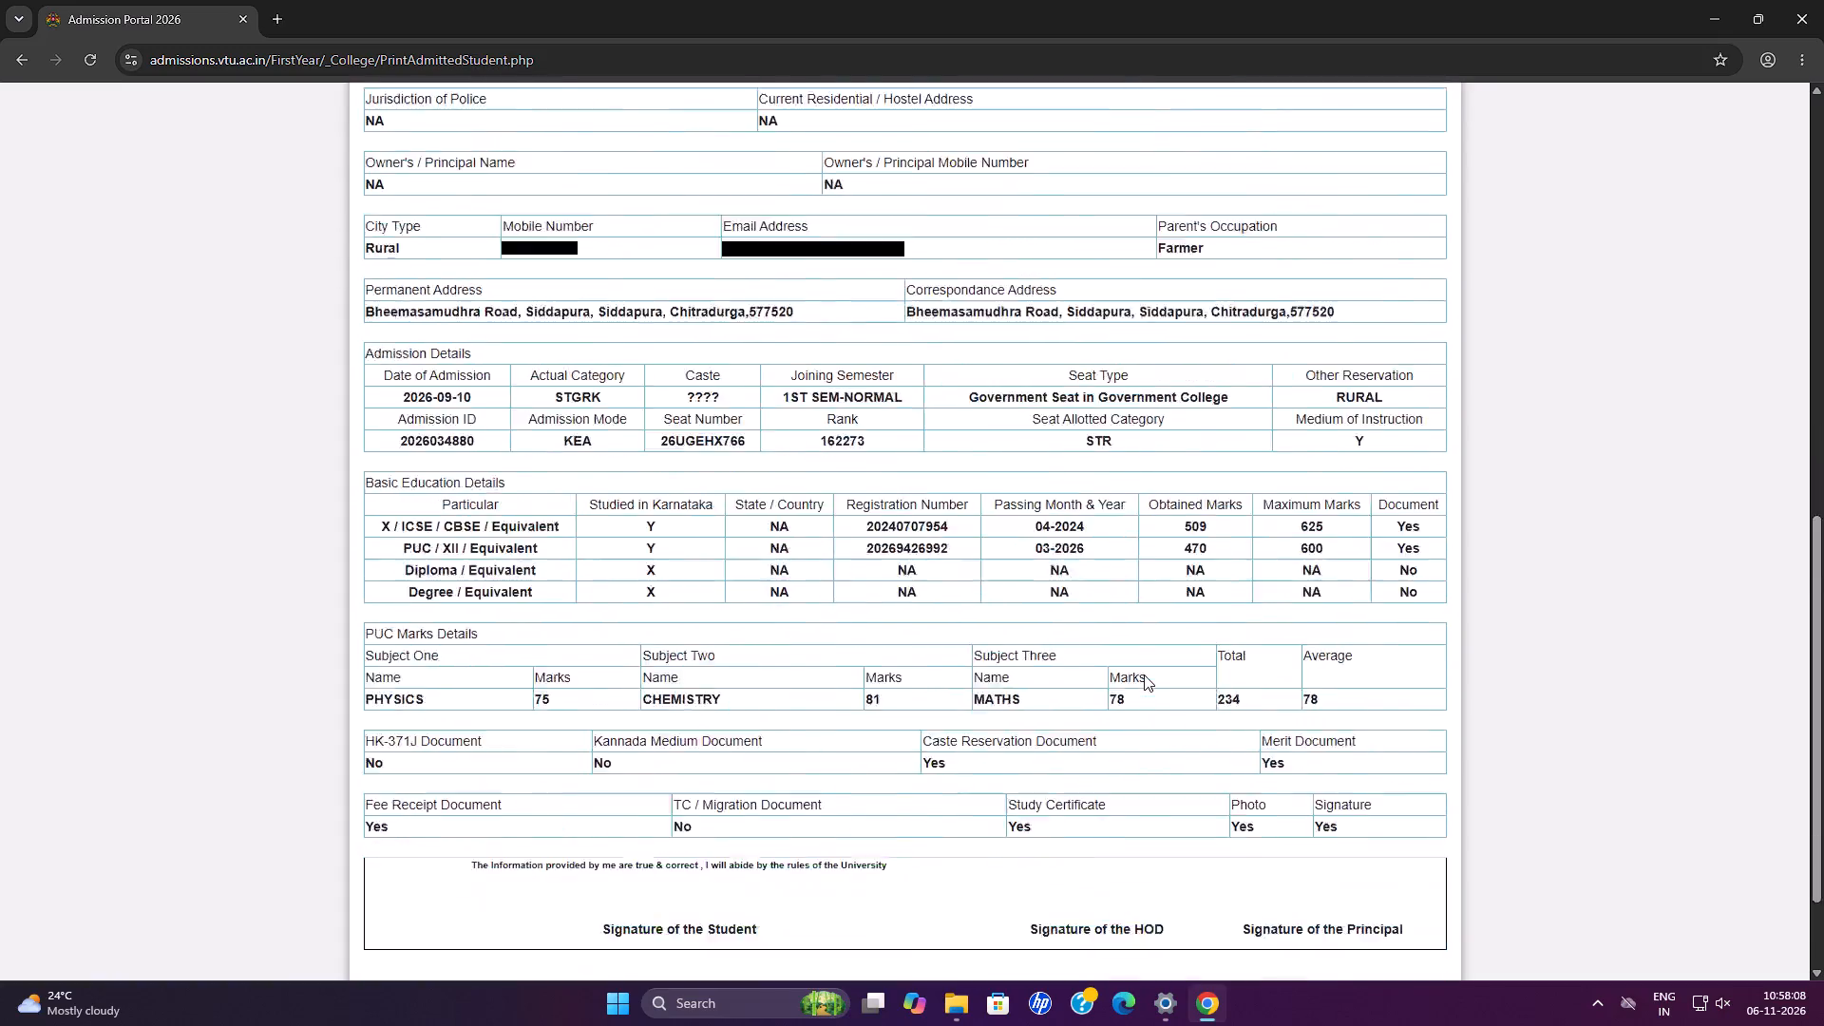
scroll(1144, 674, "down", 3)
left_click(847, 878)
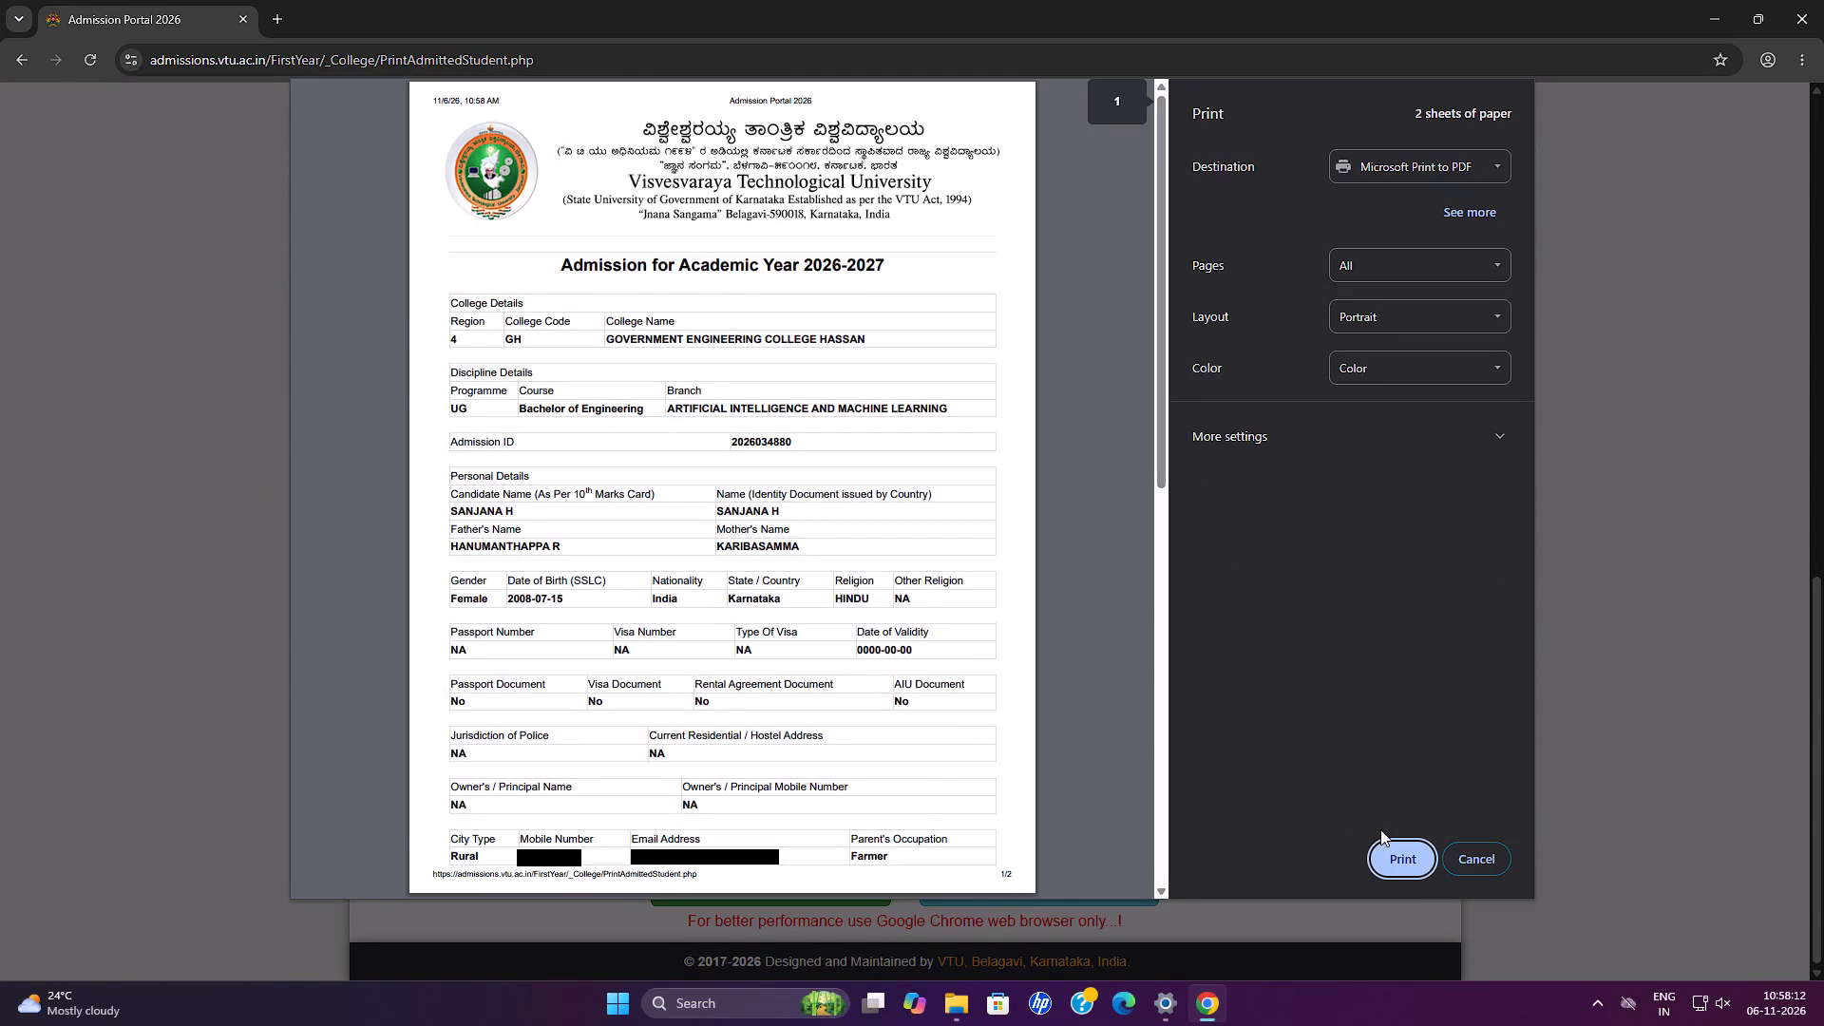
left_click(1389, 853)
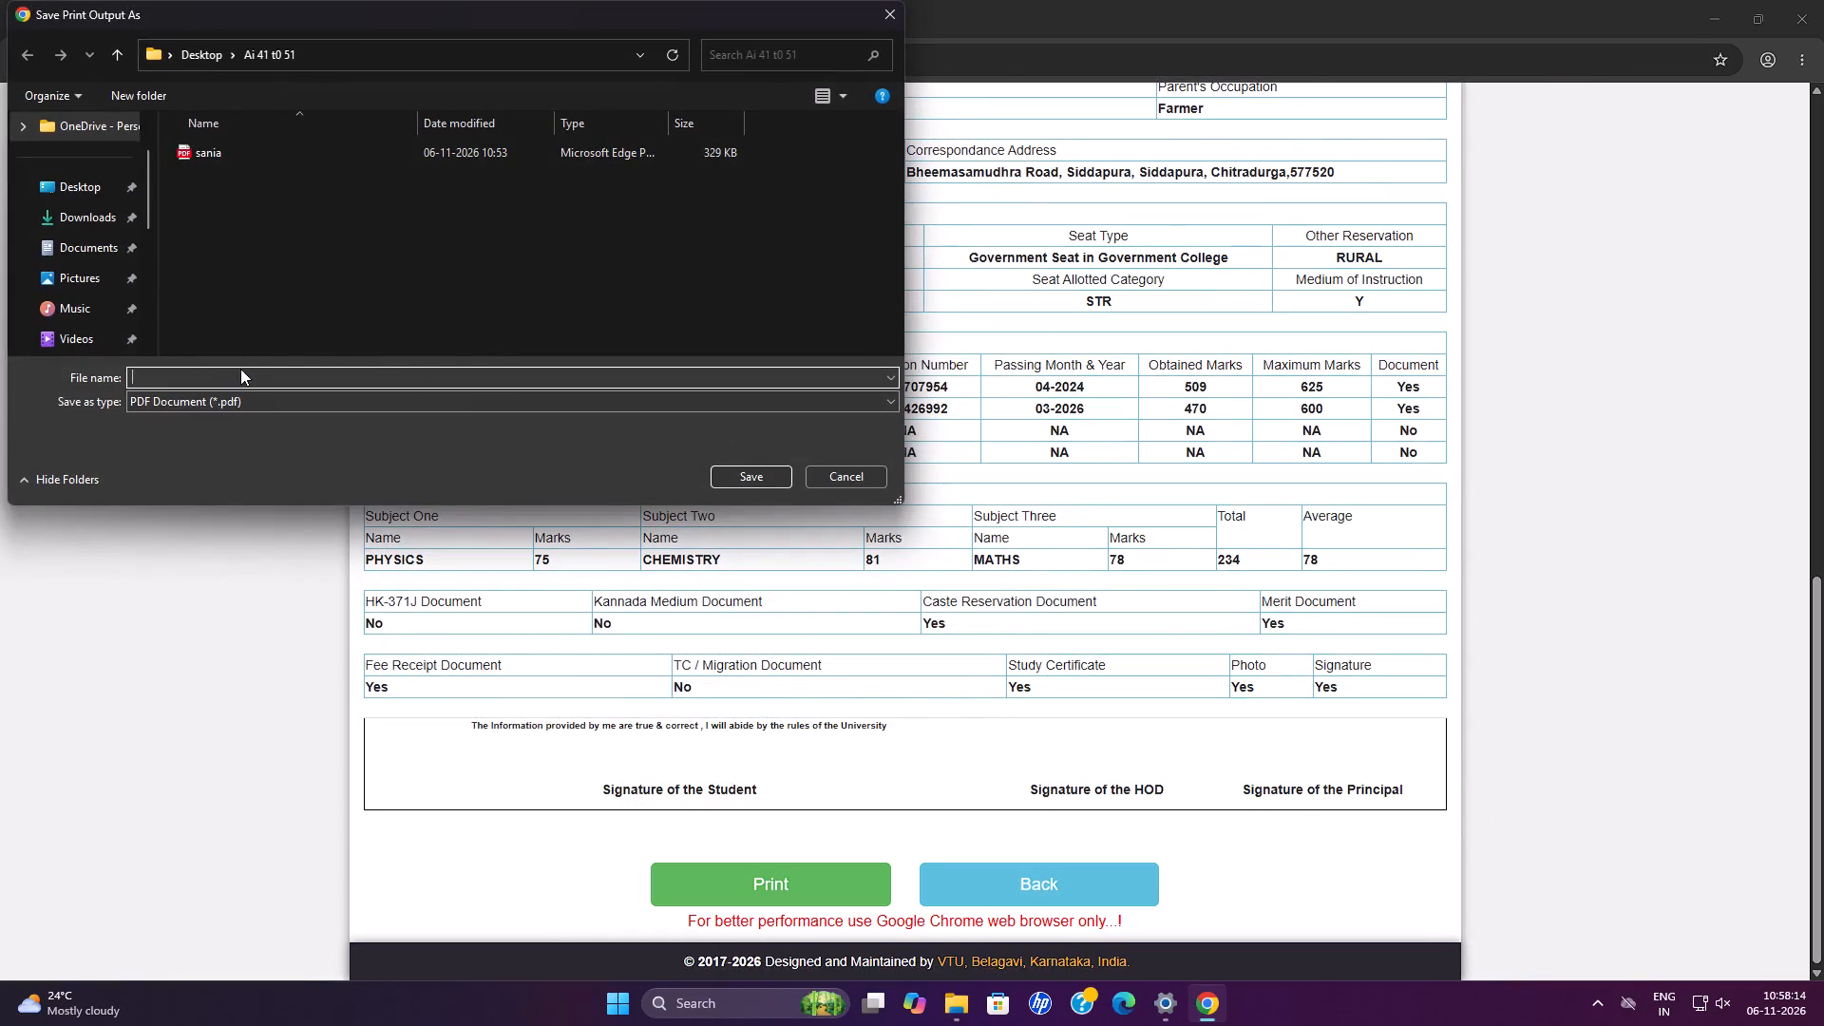
type("sanj")
type("ana")
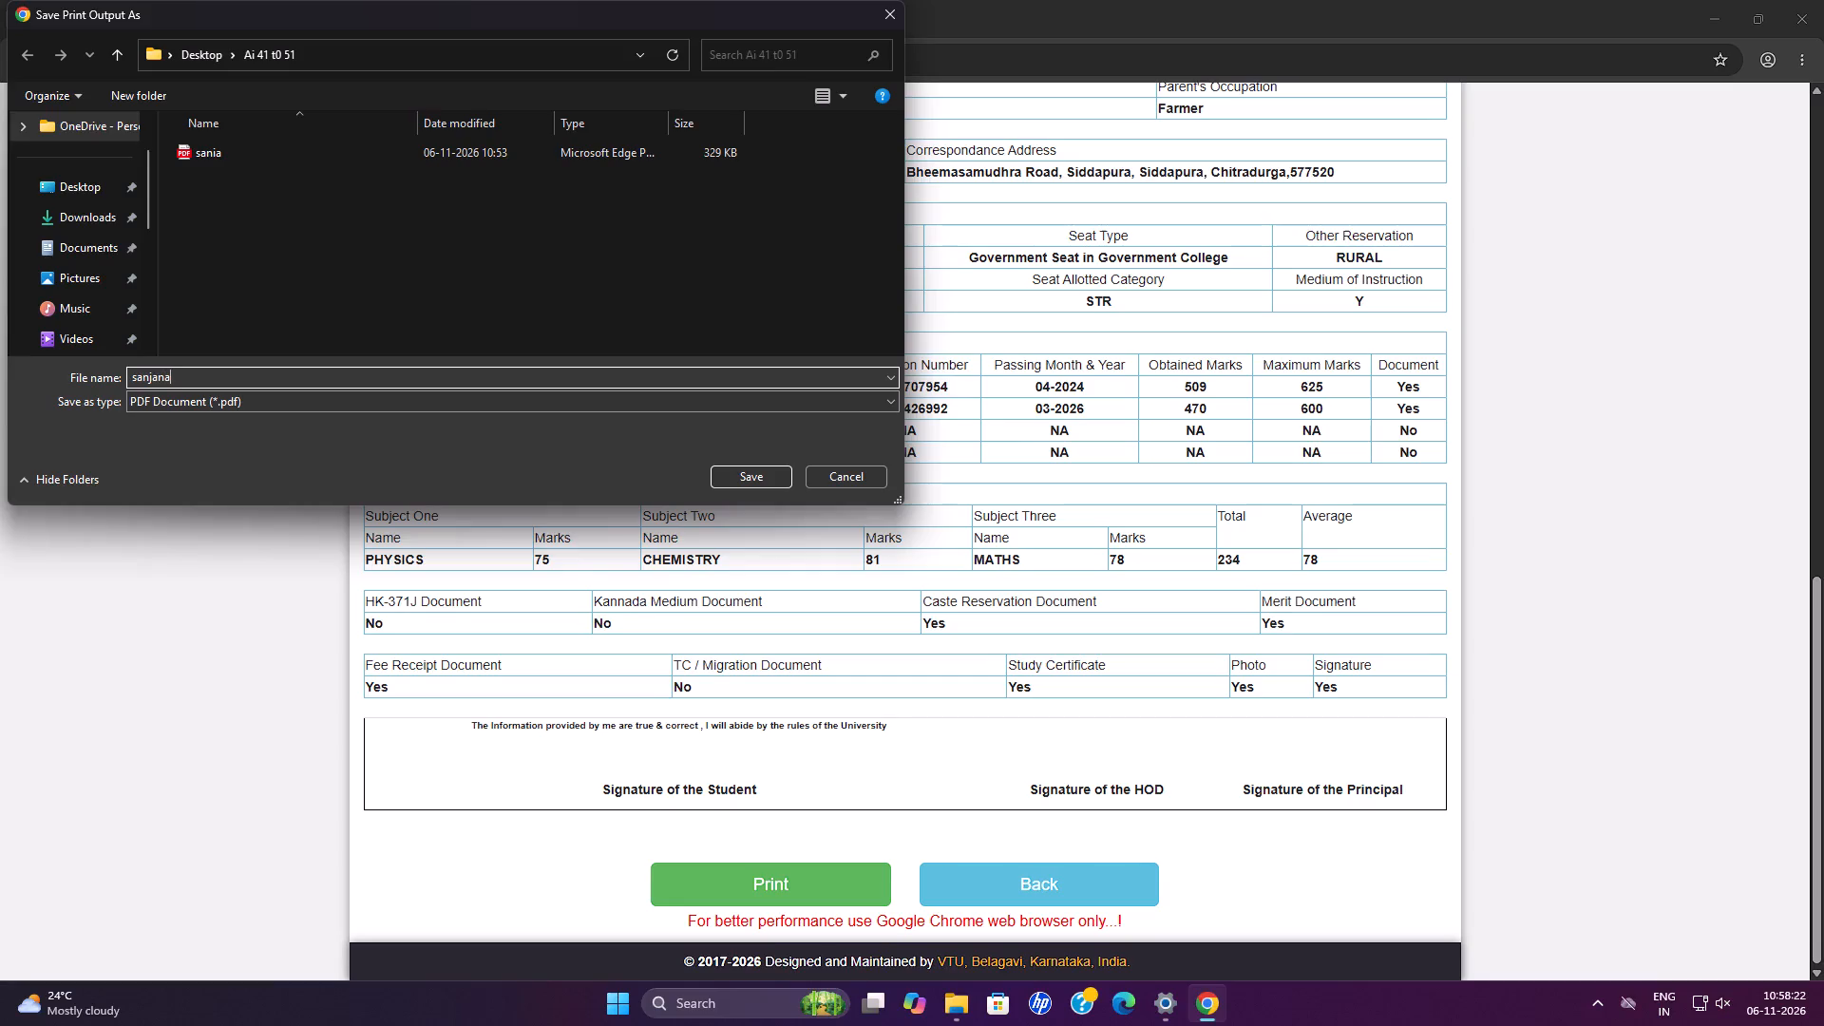
left_click(733, 474)
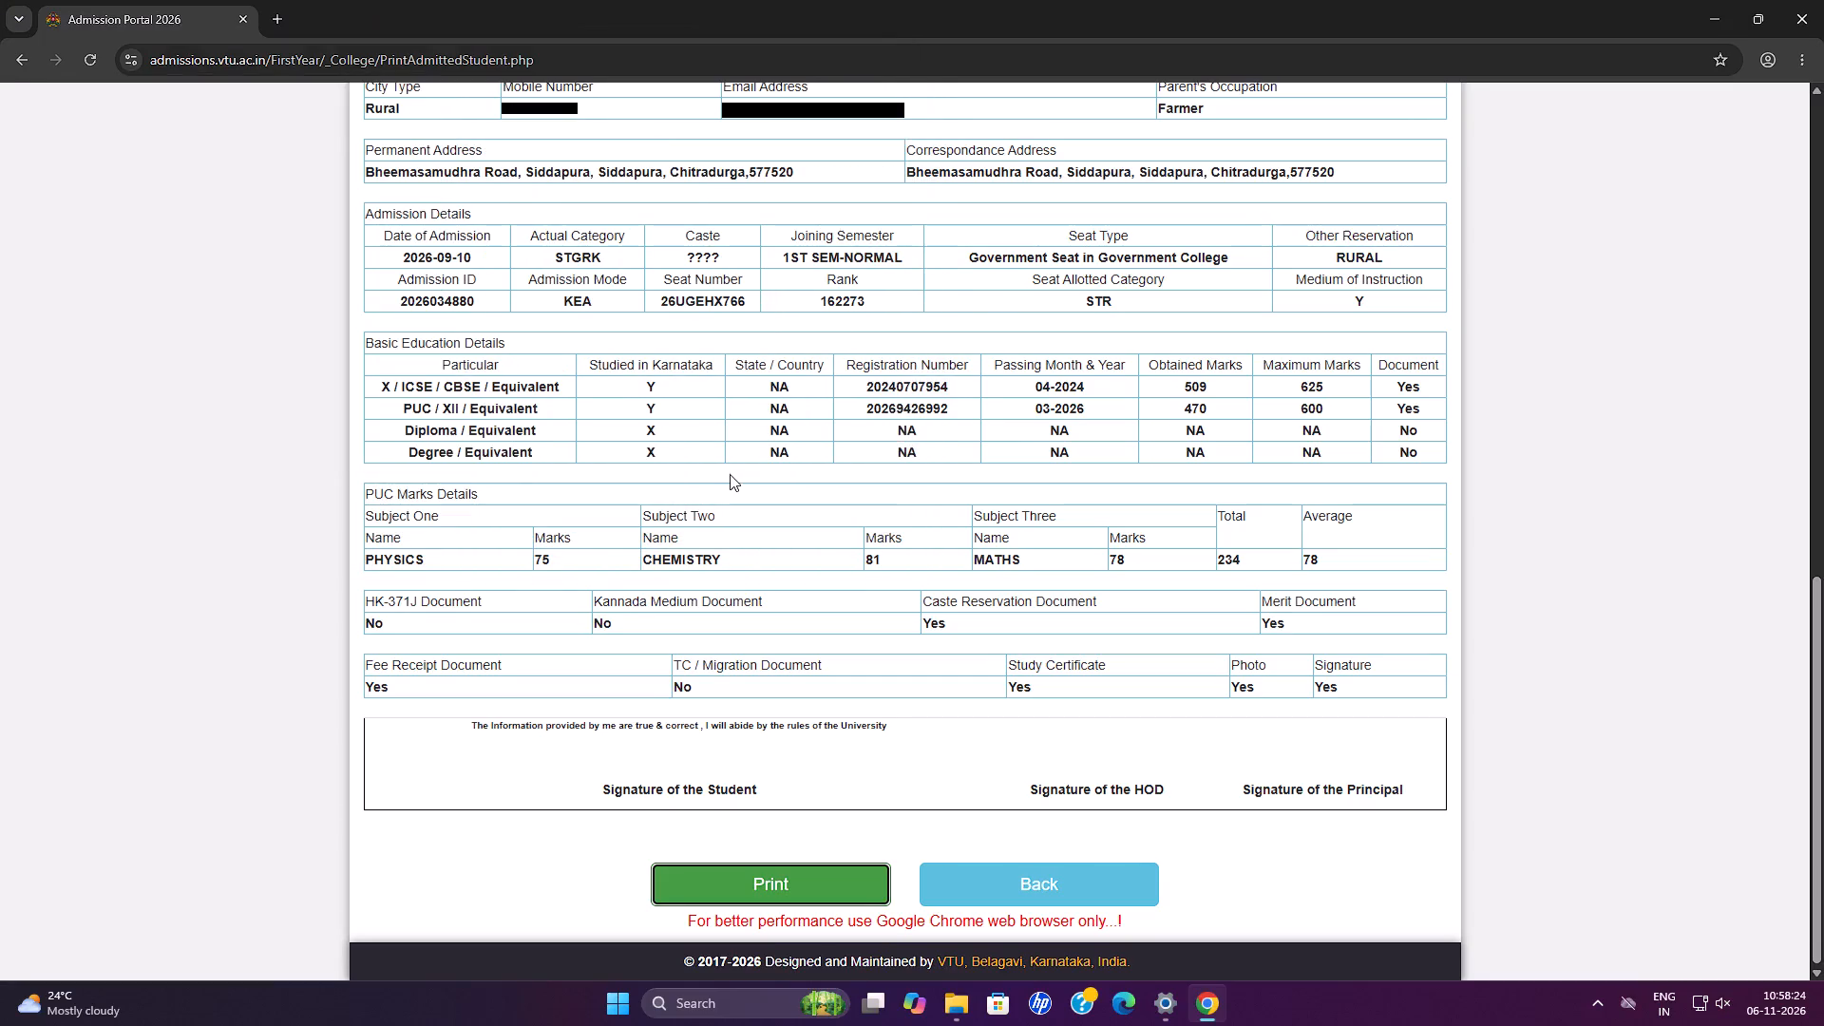
Switch to File Explorer to check the saved PDF in the "Ai 41 t0 51" folder.
left_click(963, 1018)
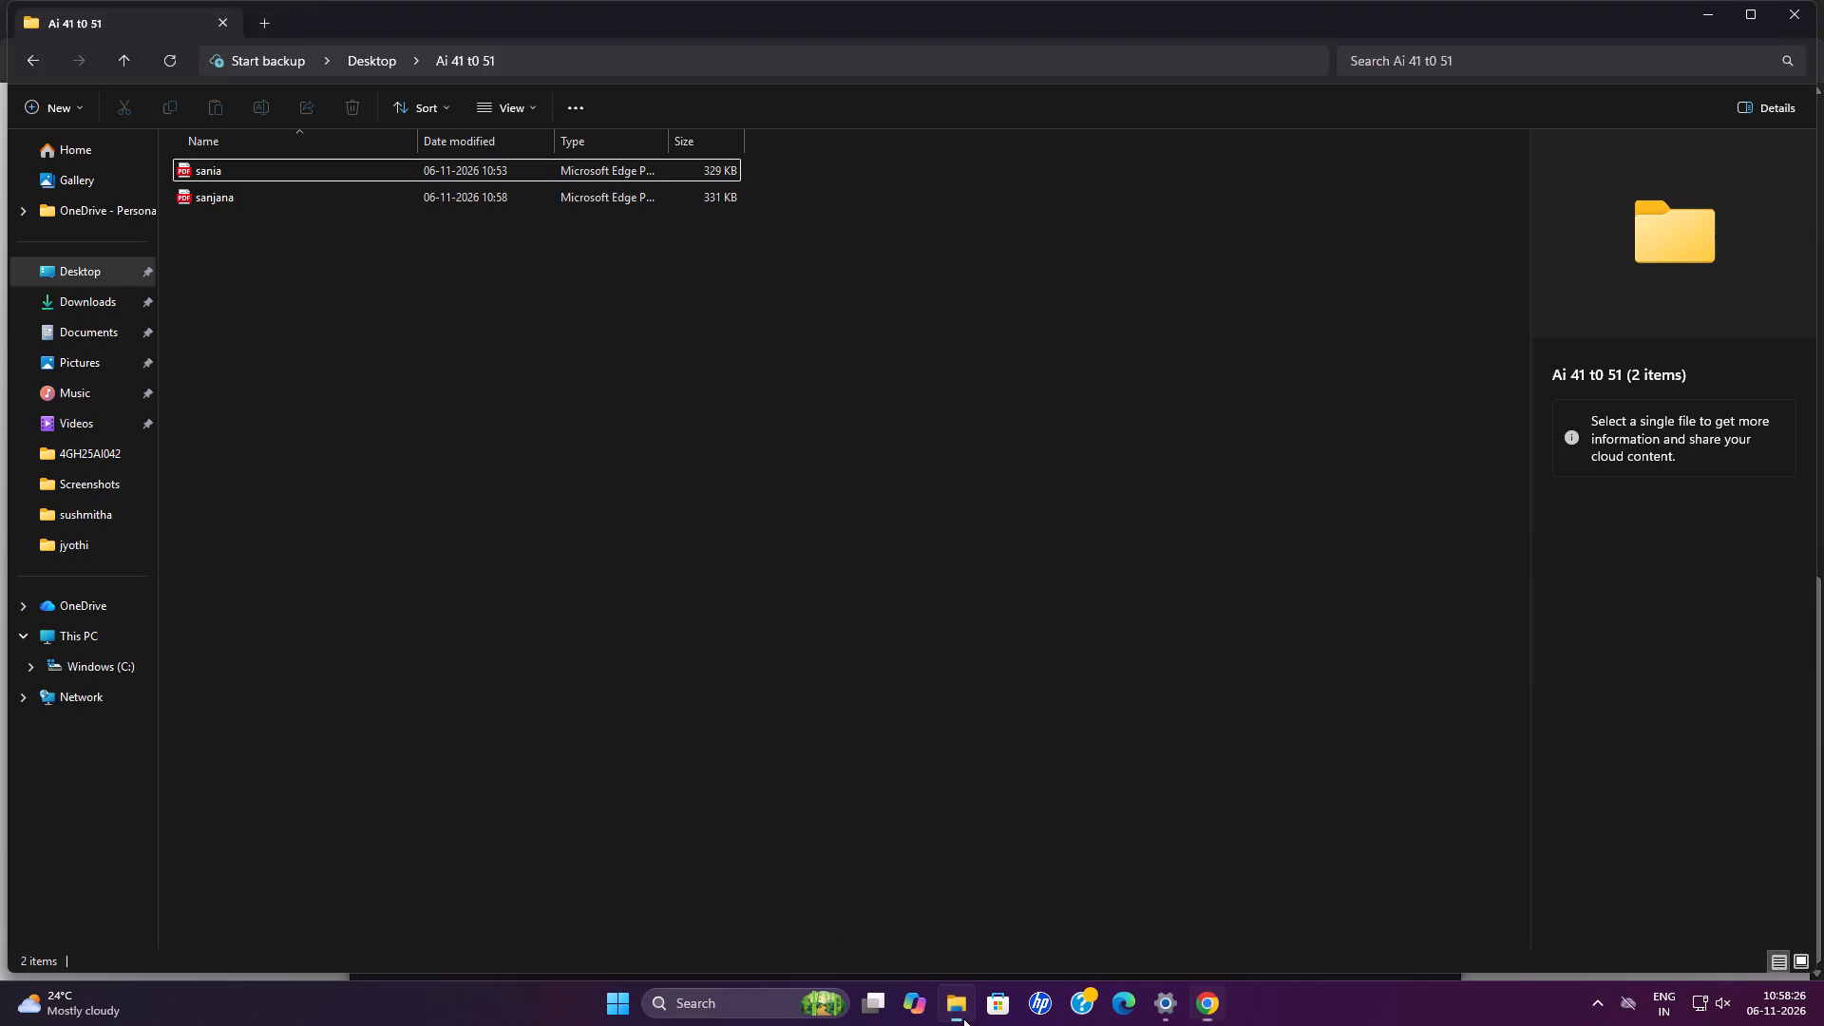
Switch back to Chrome and return from the printable form to the KEA admission list, resubmitting the form data.
left_click(1212, 1005)
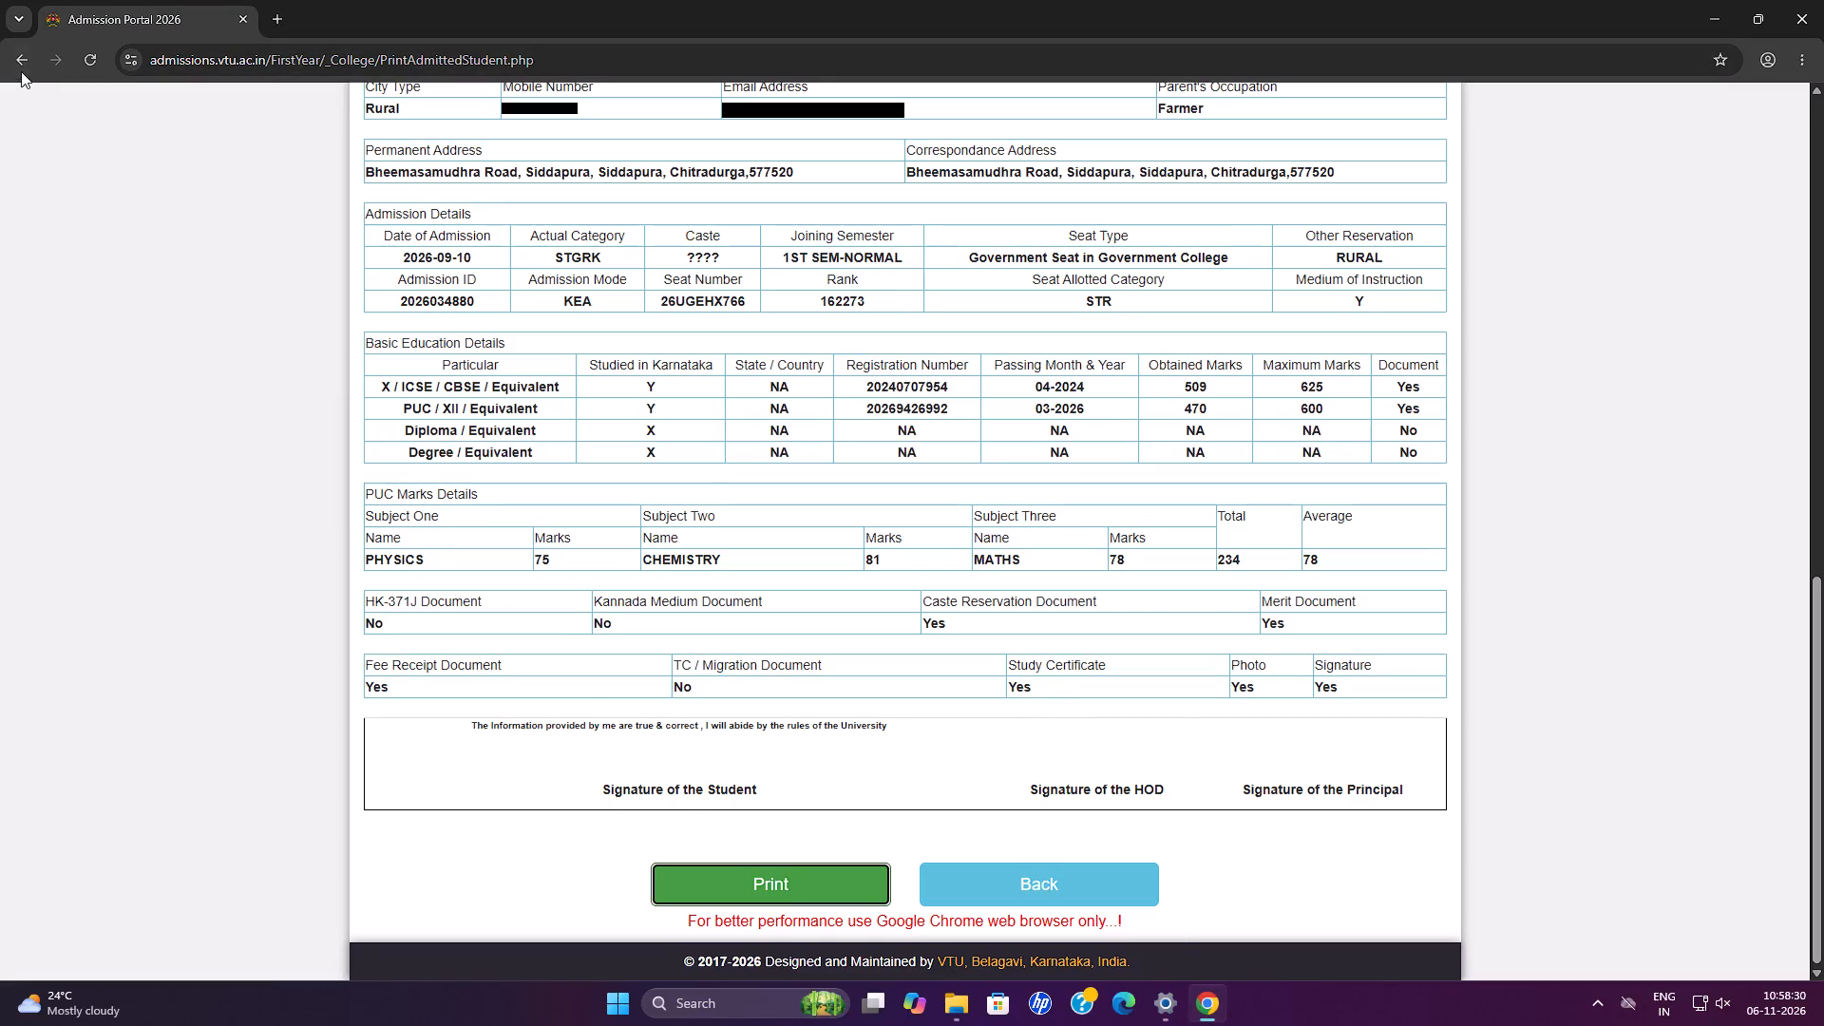
left_click(19, 68)
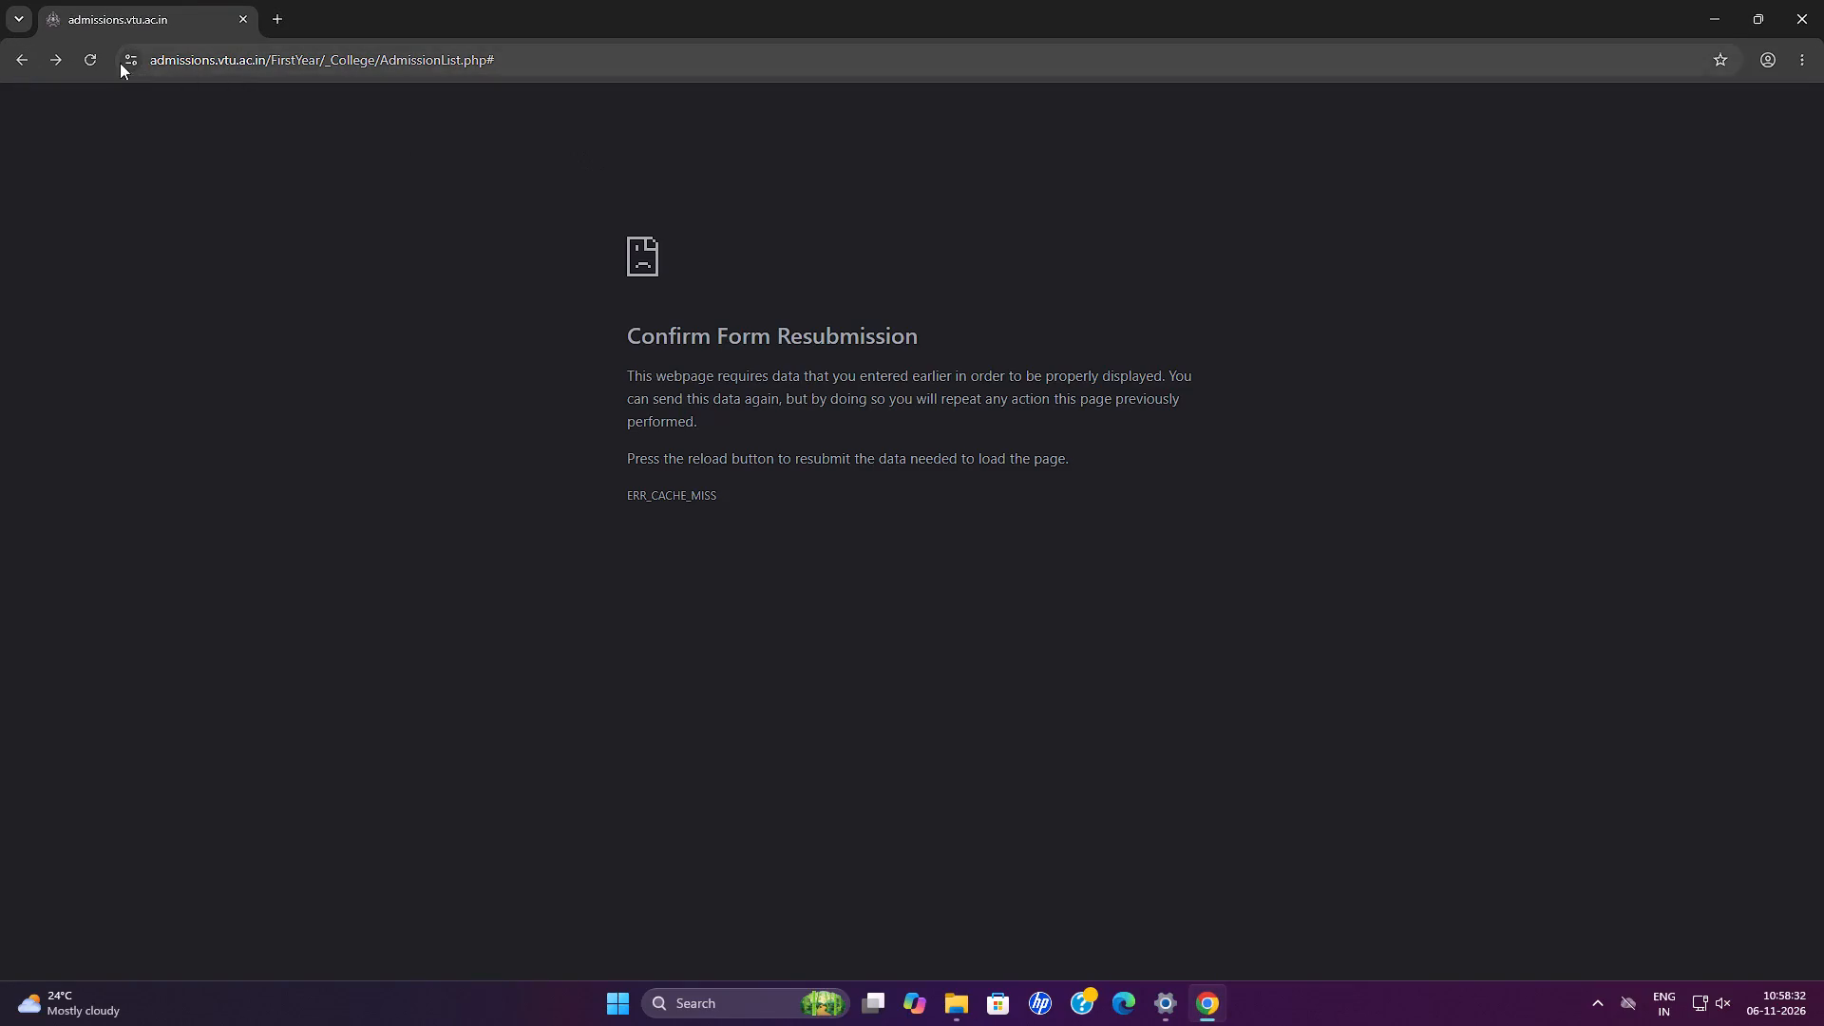
left_click(90, 61)
left_click(963, 218)
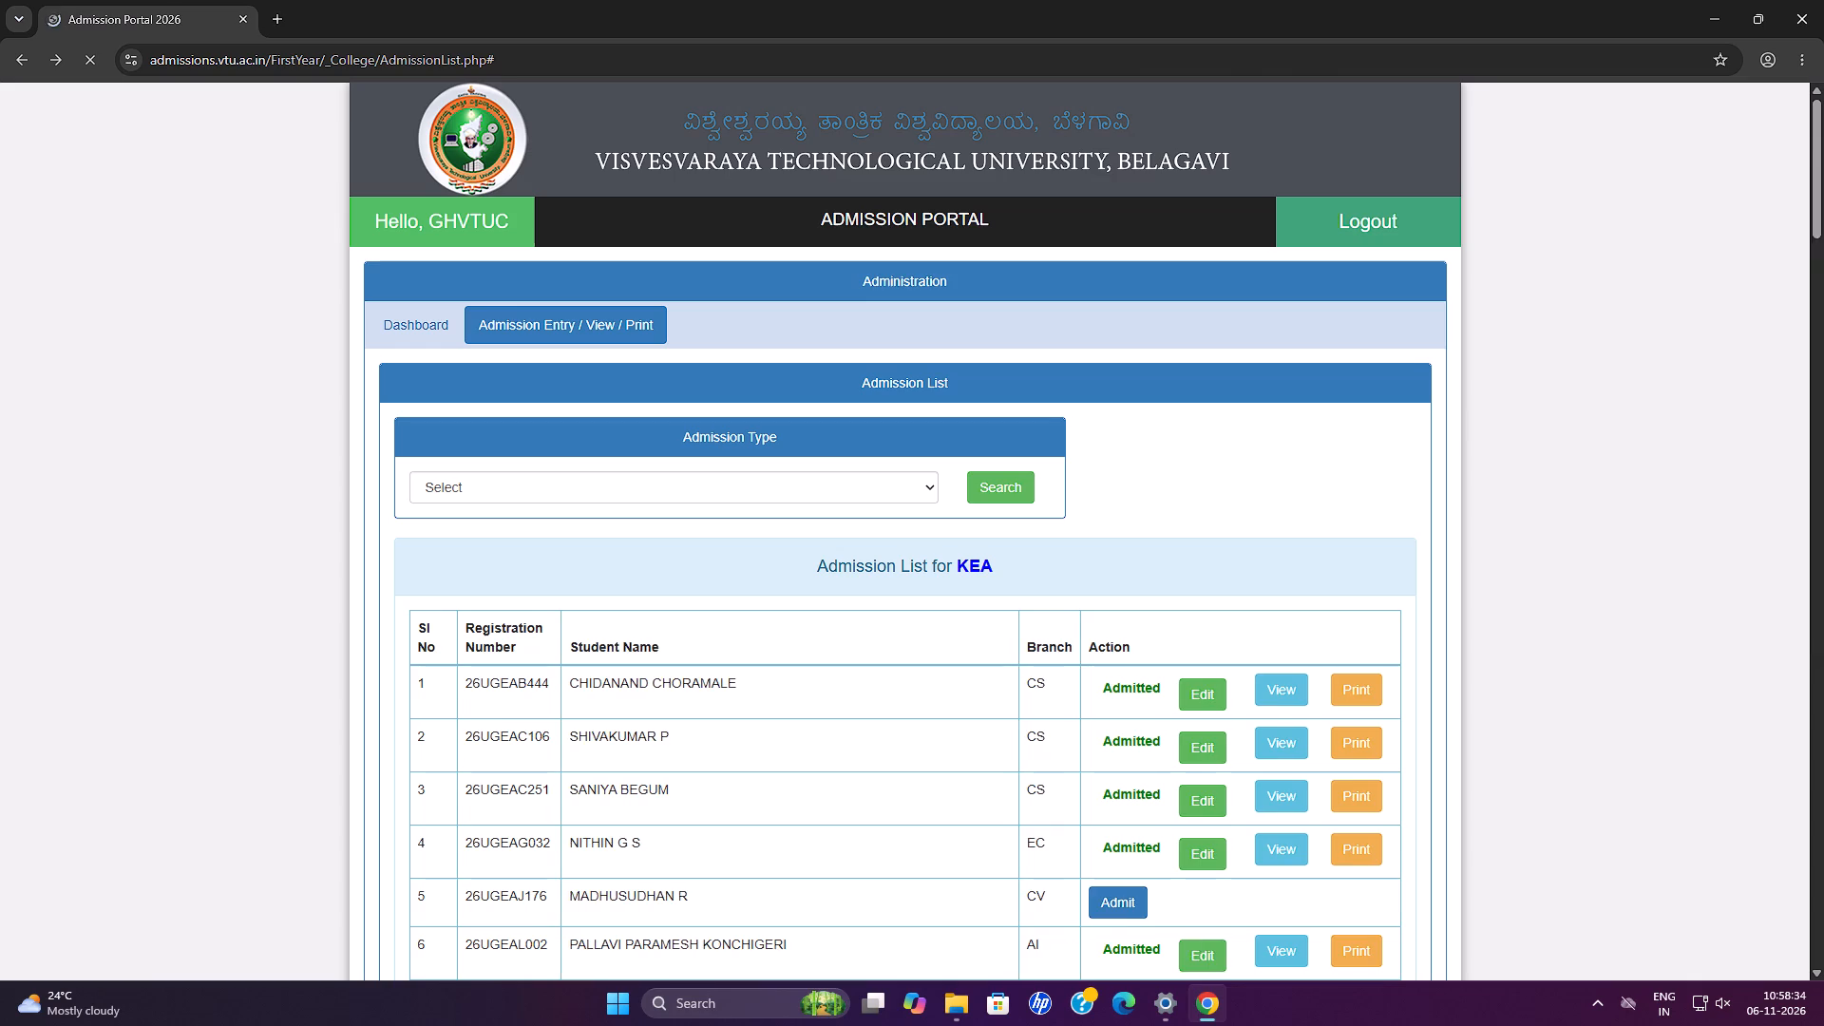
Set the admission type to KEA Seats, search the list for "sanji" and open the AI-branch student's printable admission form.
left_click(930, 489)
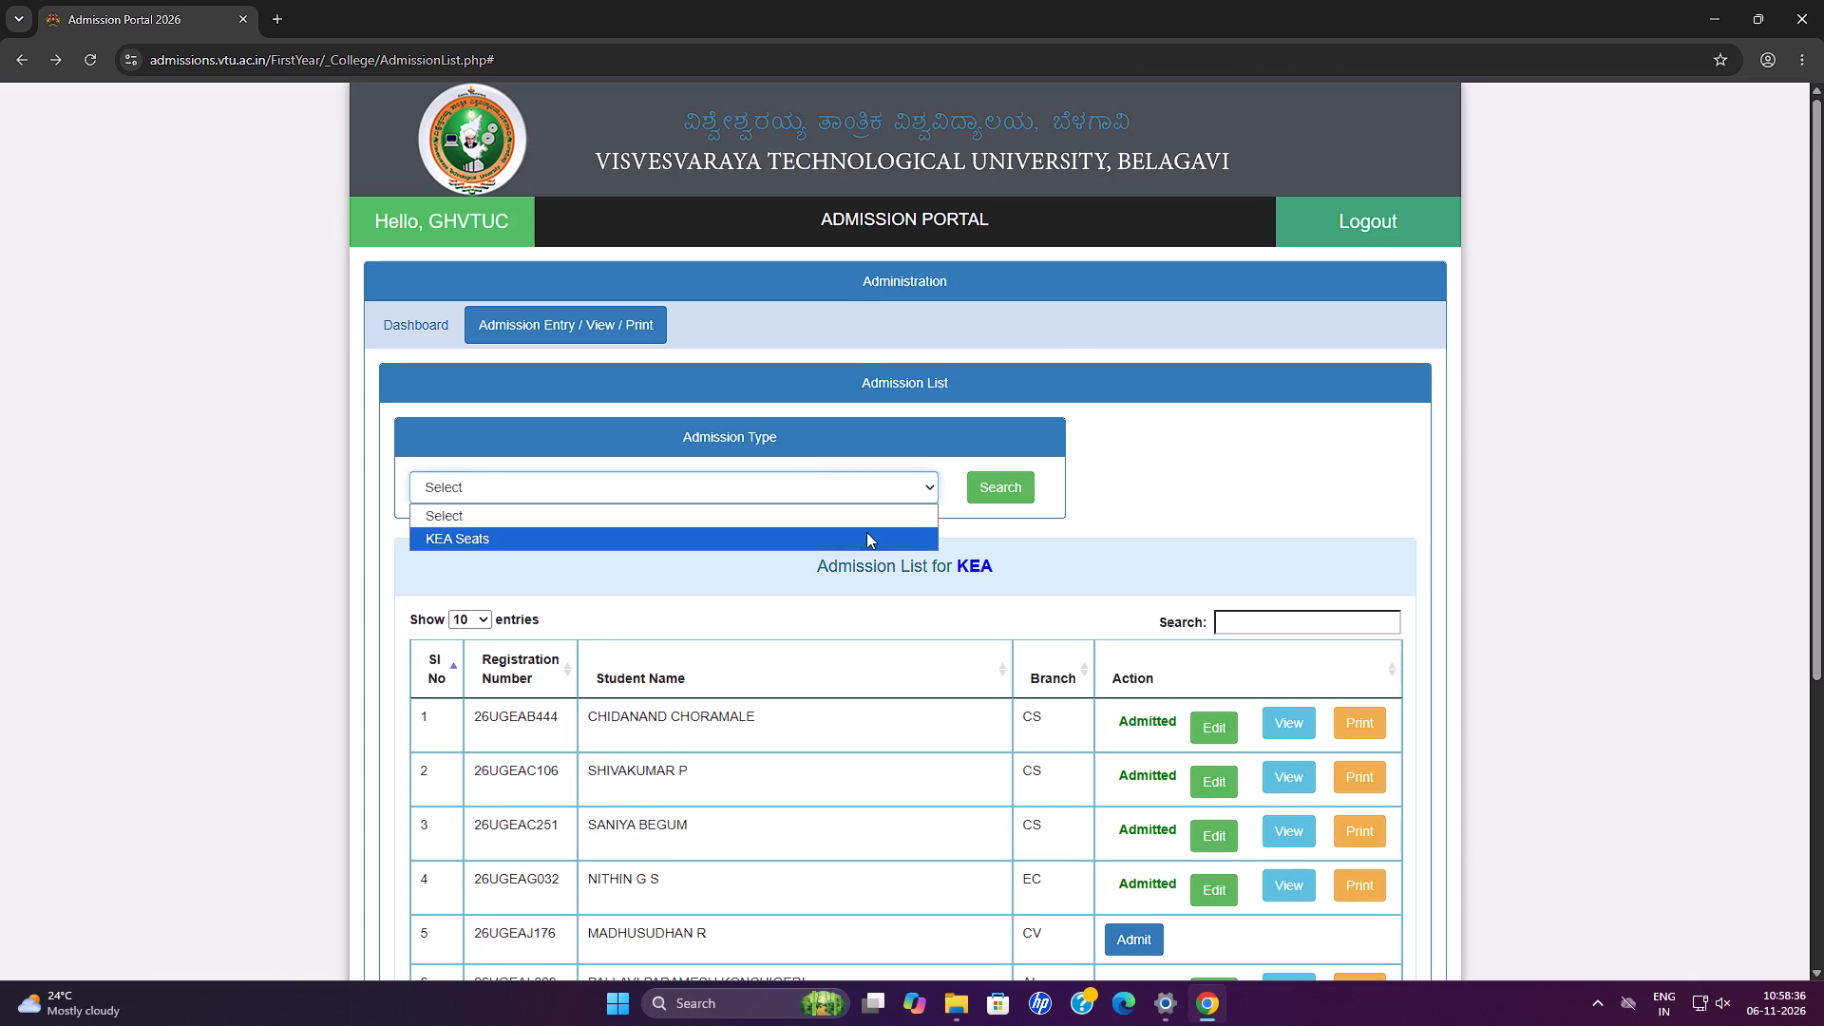
left_click(858, 533)
left_click(1259, 621)
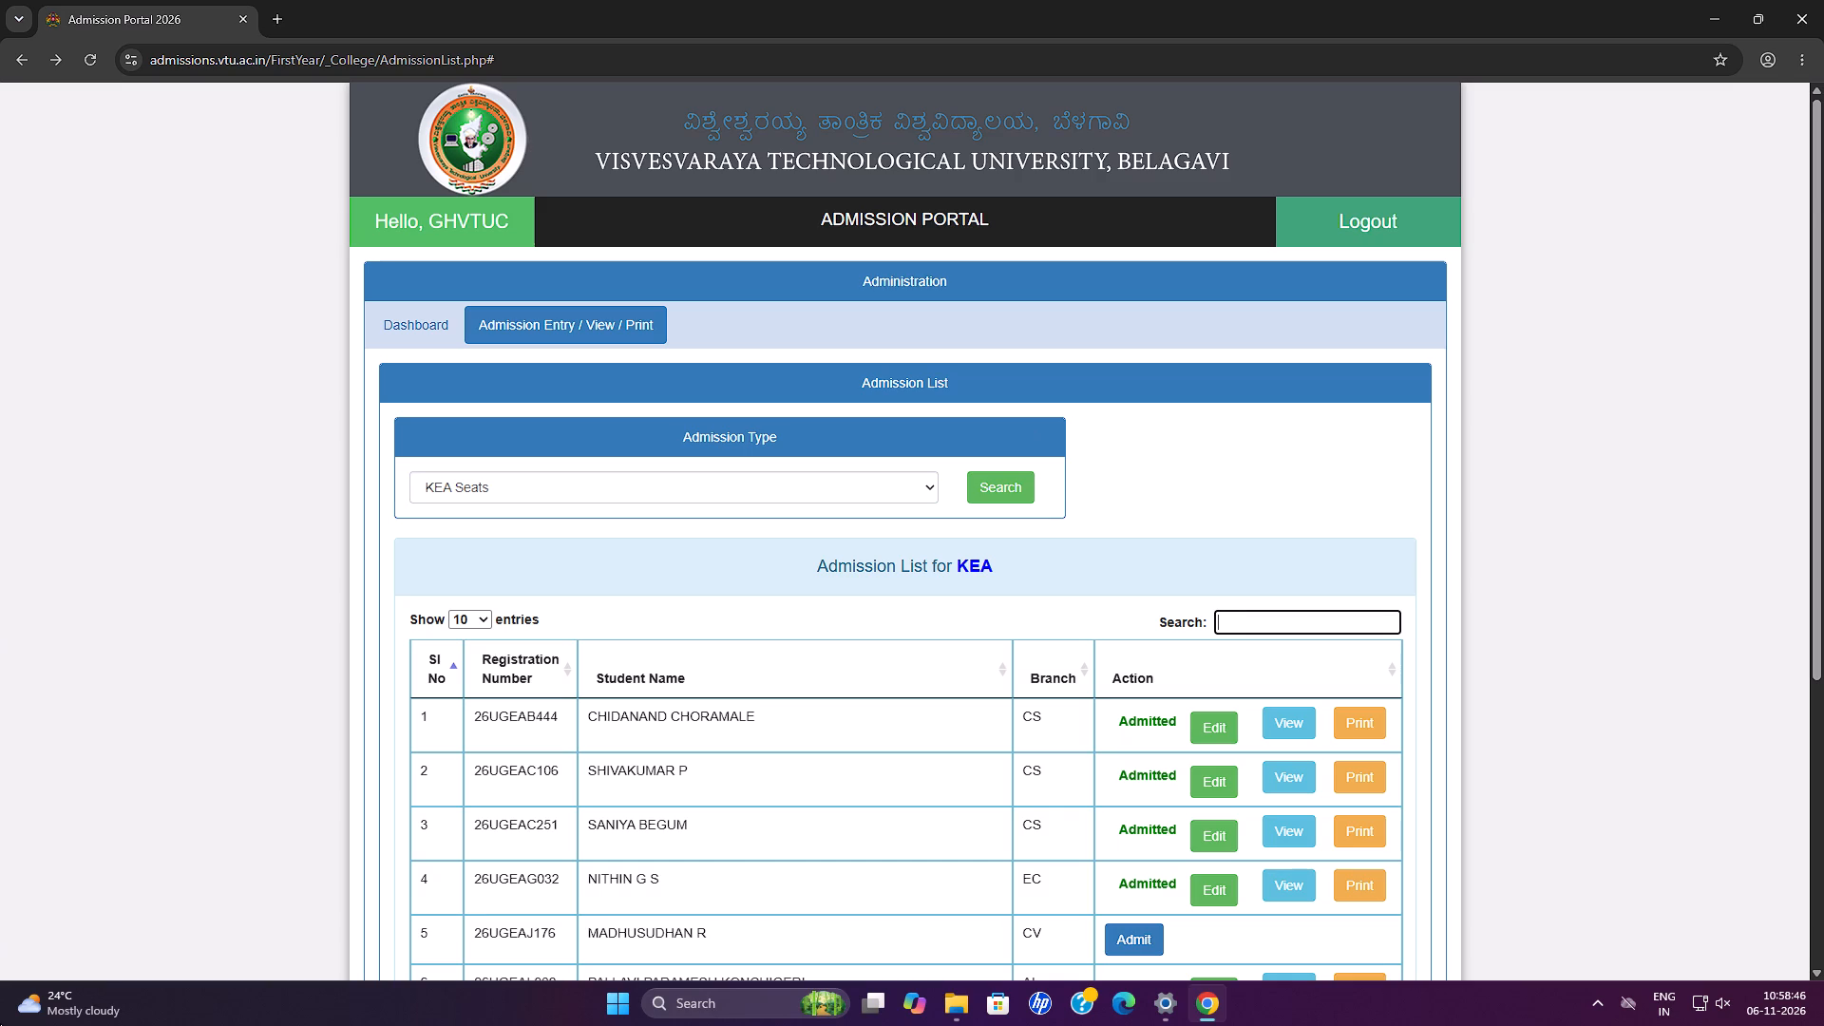
type("an")
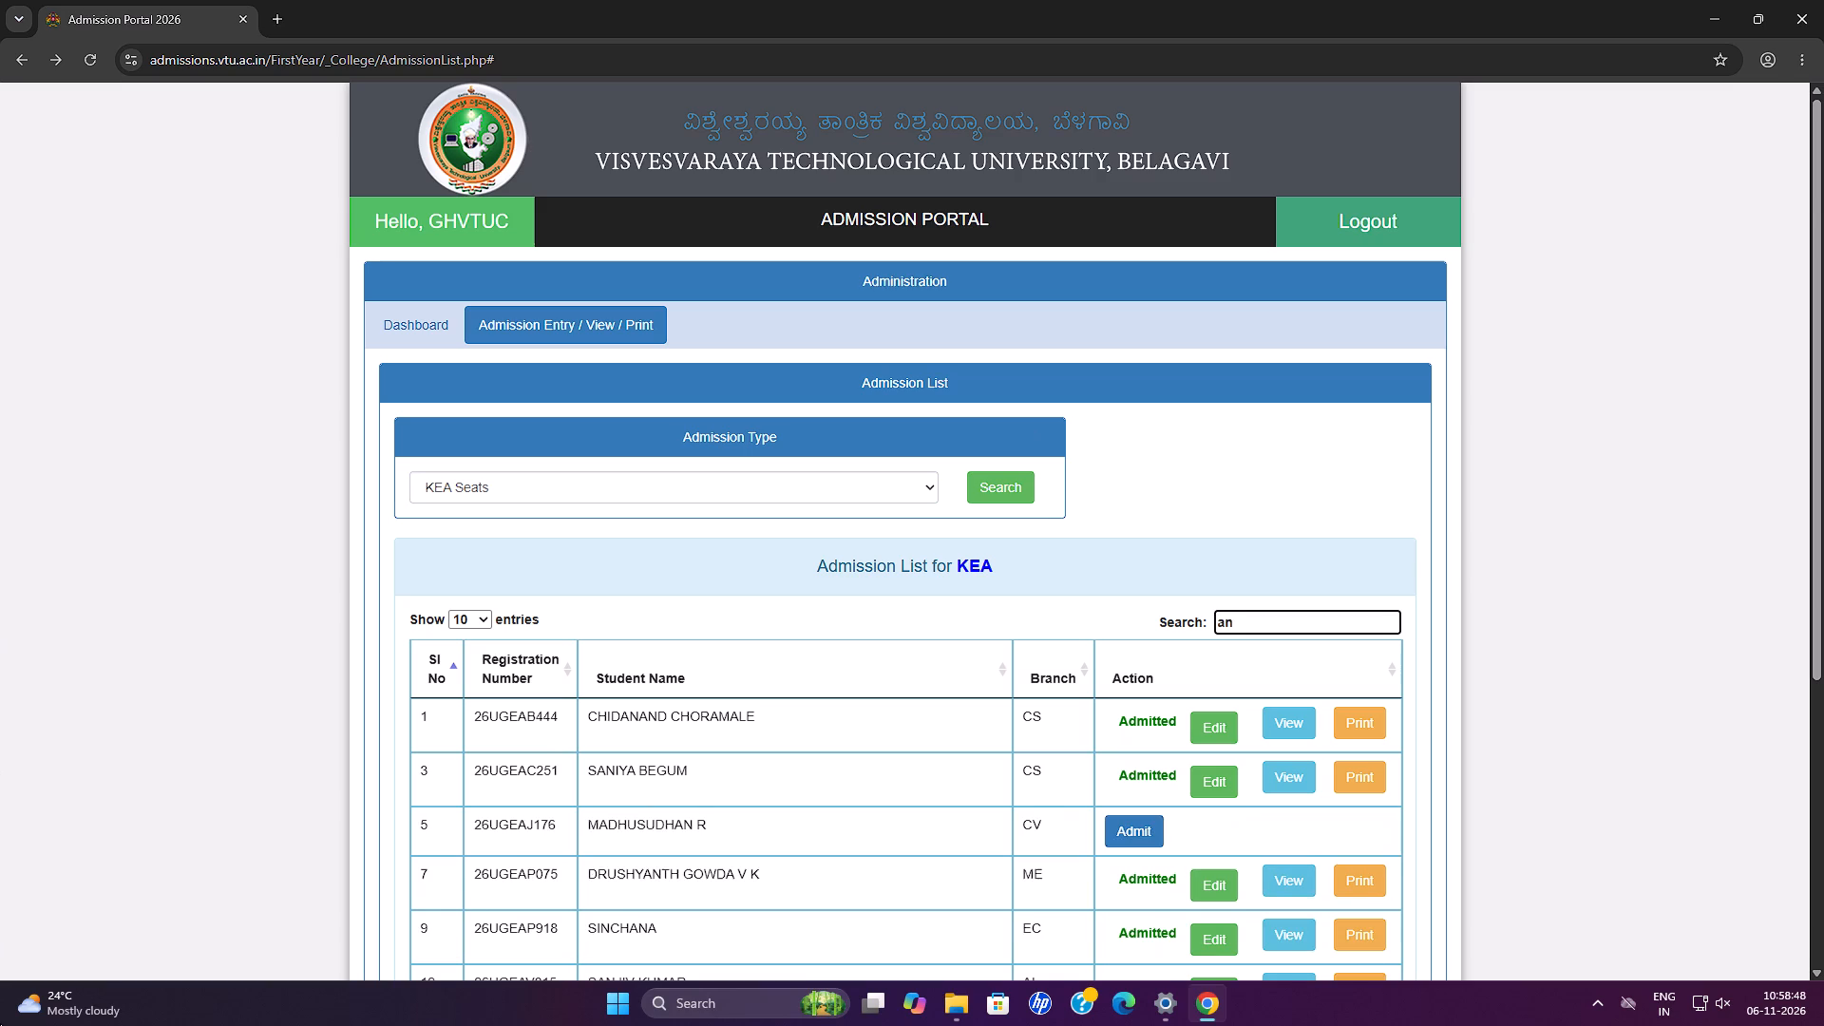
key("BackSpace")
key("BackSpace")
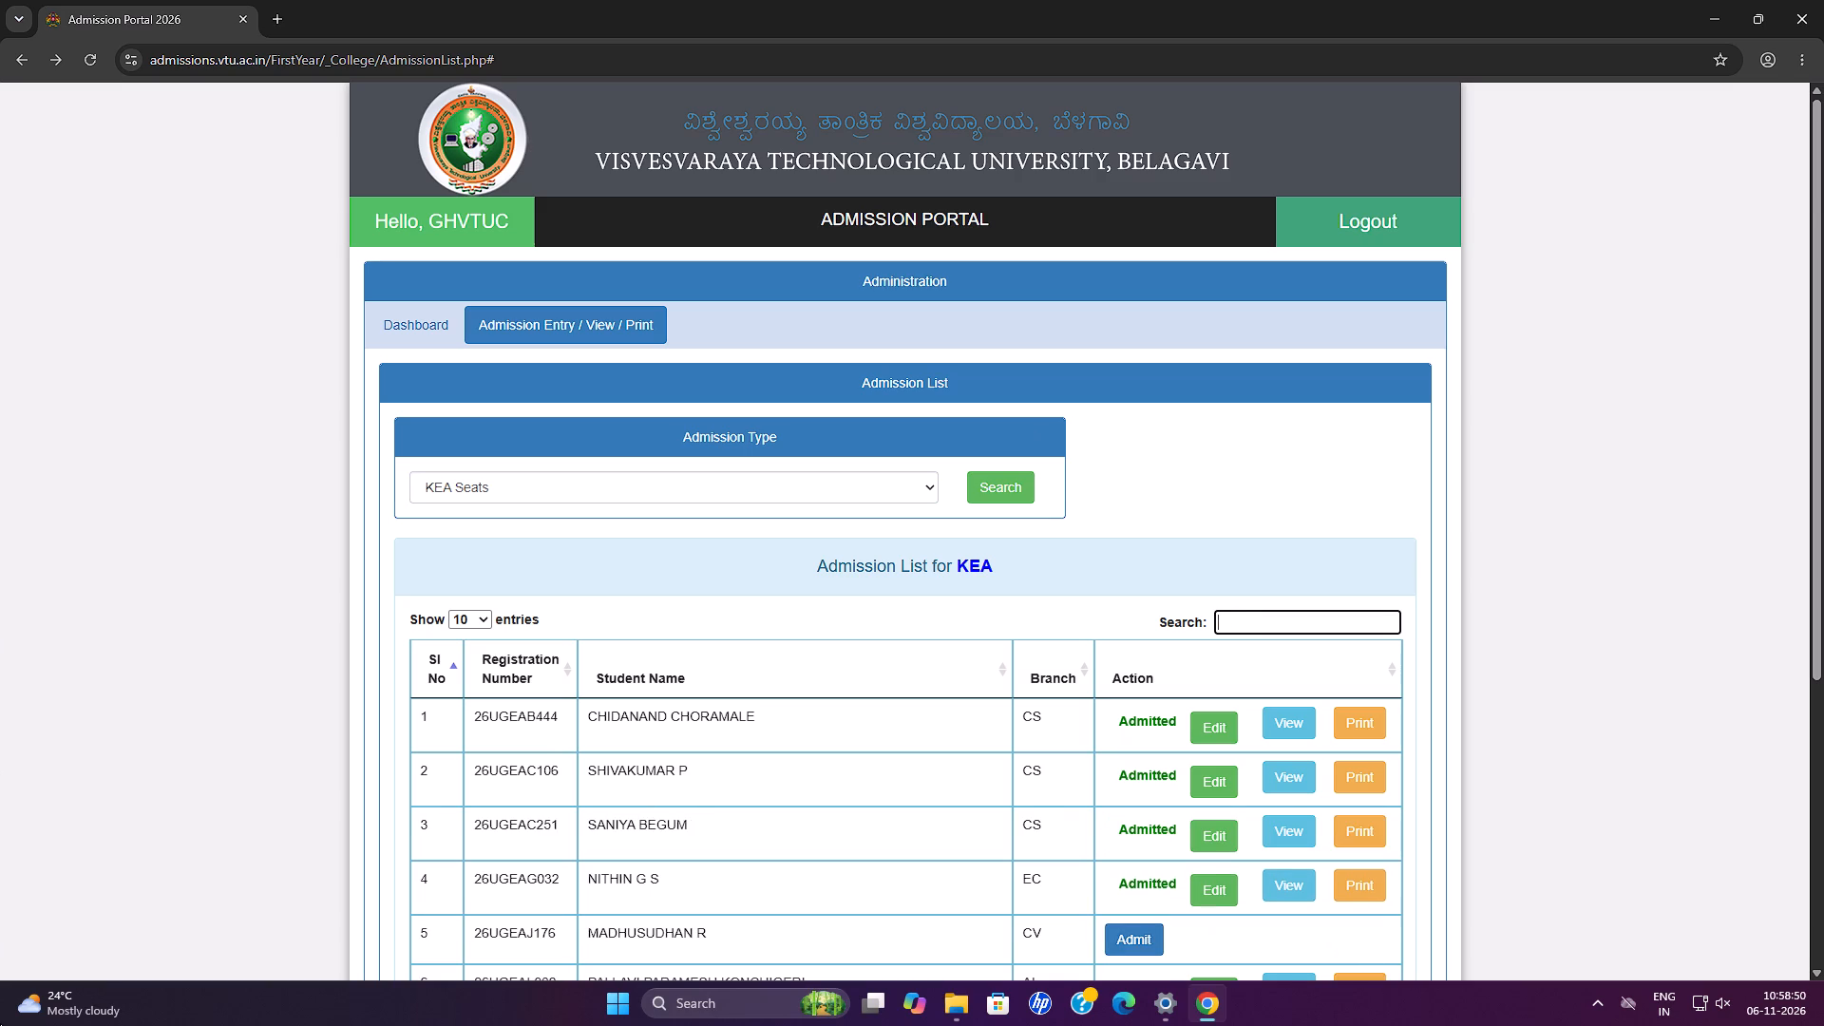
type("sa")
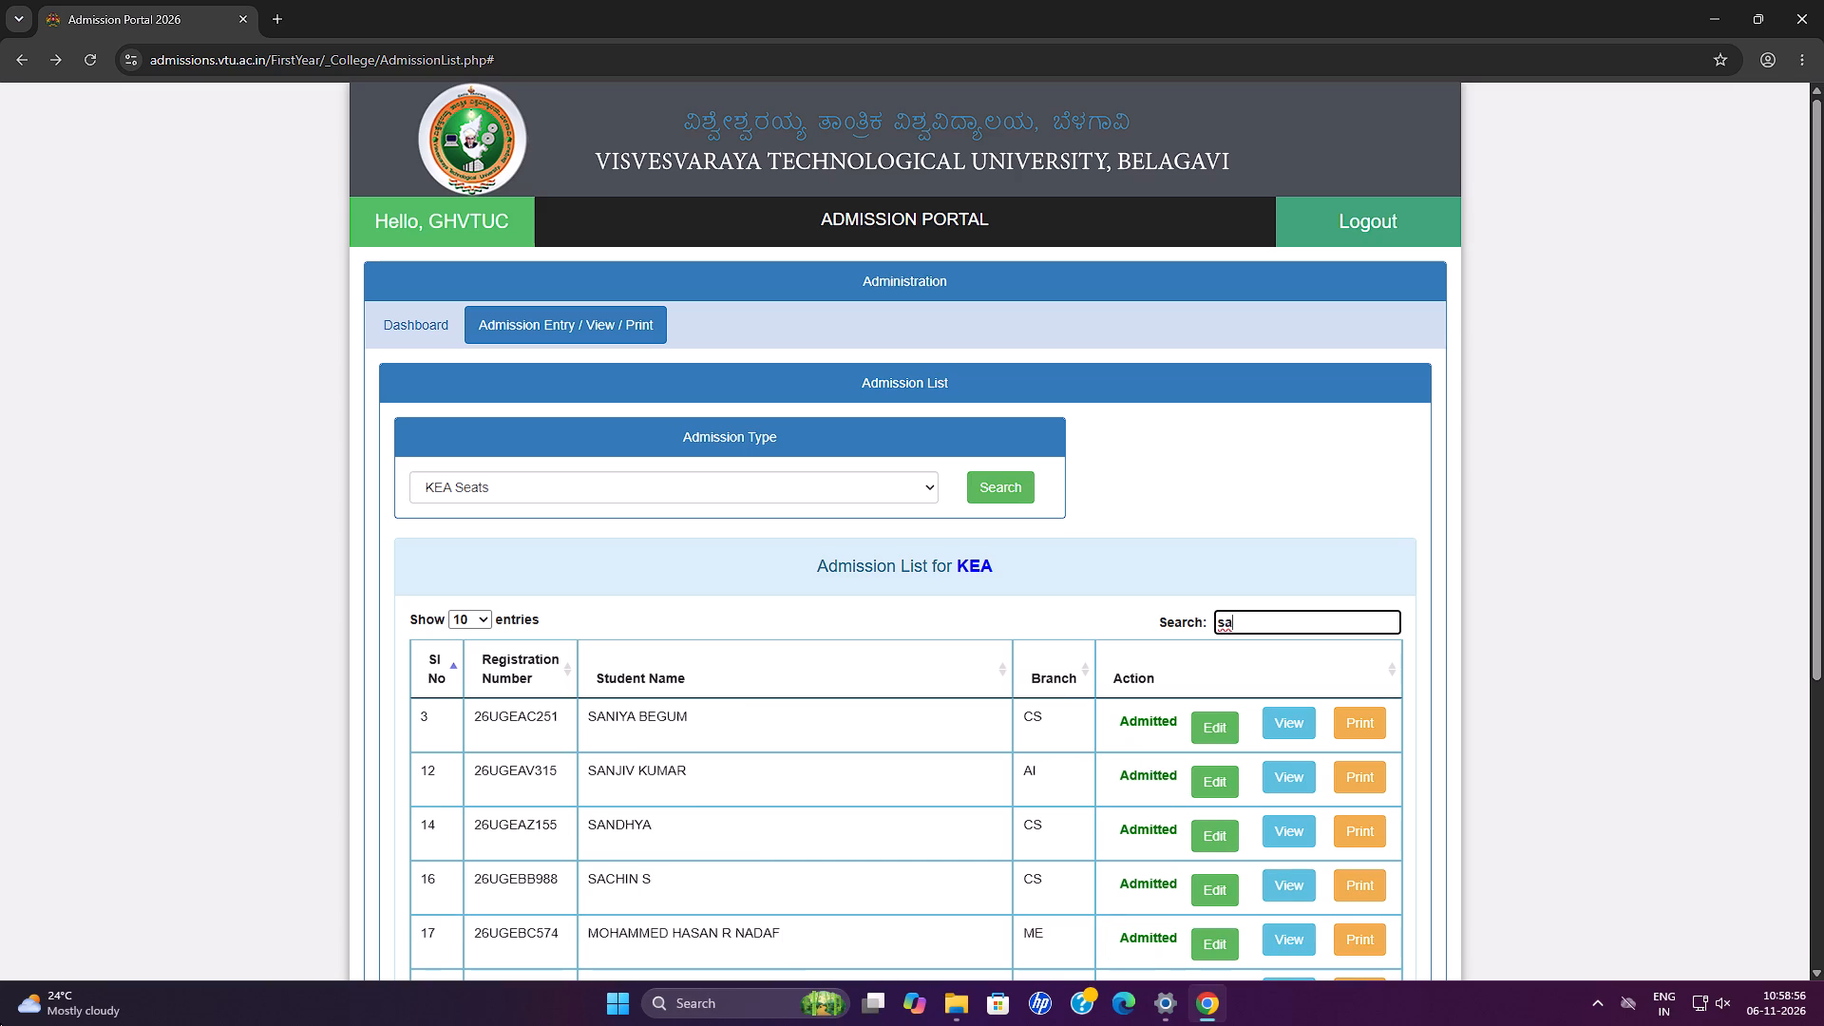
type("nji")
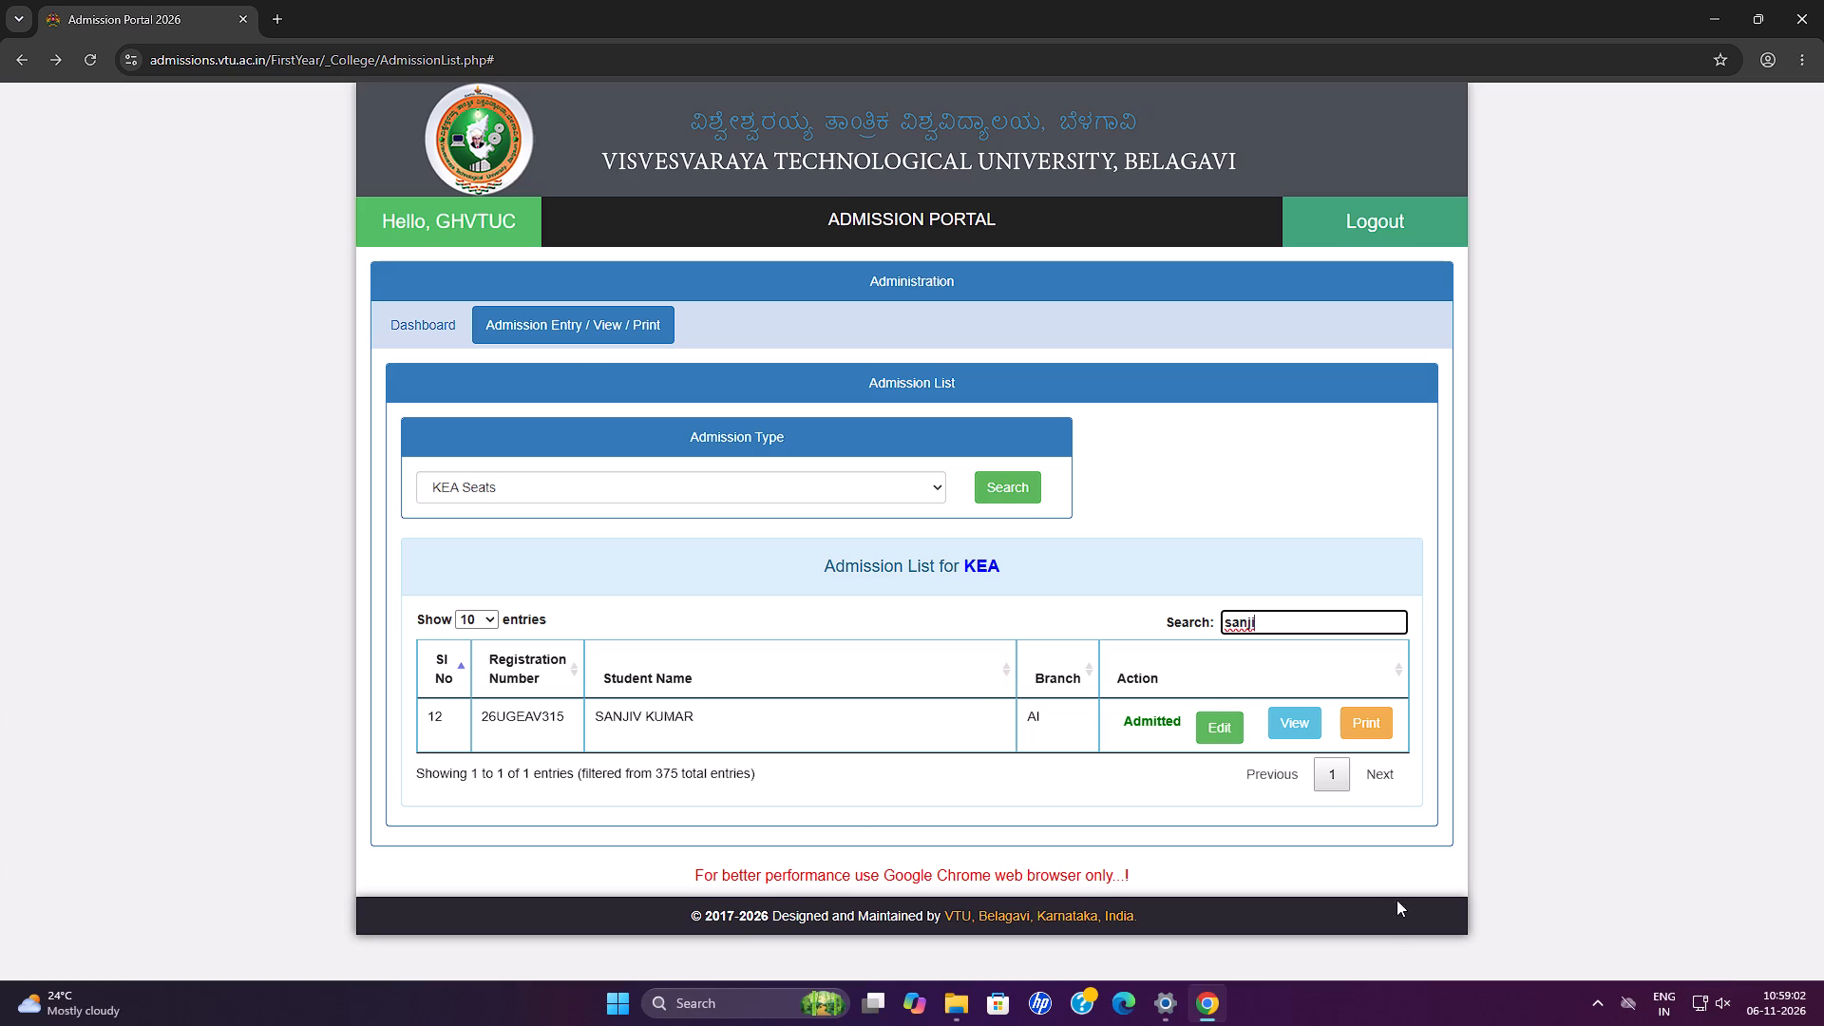
left_click(1368, 716)
Print the admission form to PDF and save it as "sanjiv" in the Desktop folder "Ai 41 t0 51".
scroll(968, 670, "down", 2)
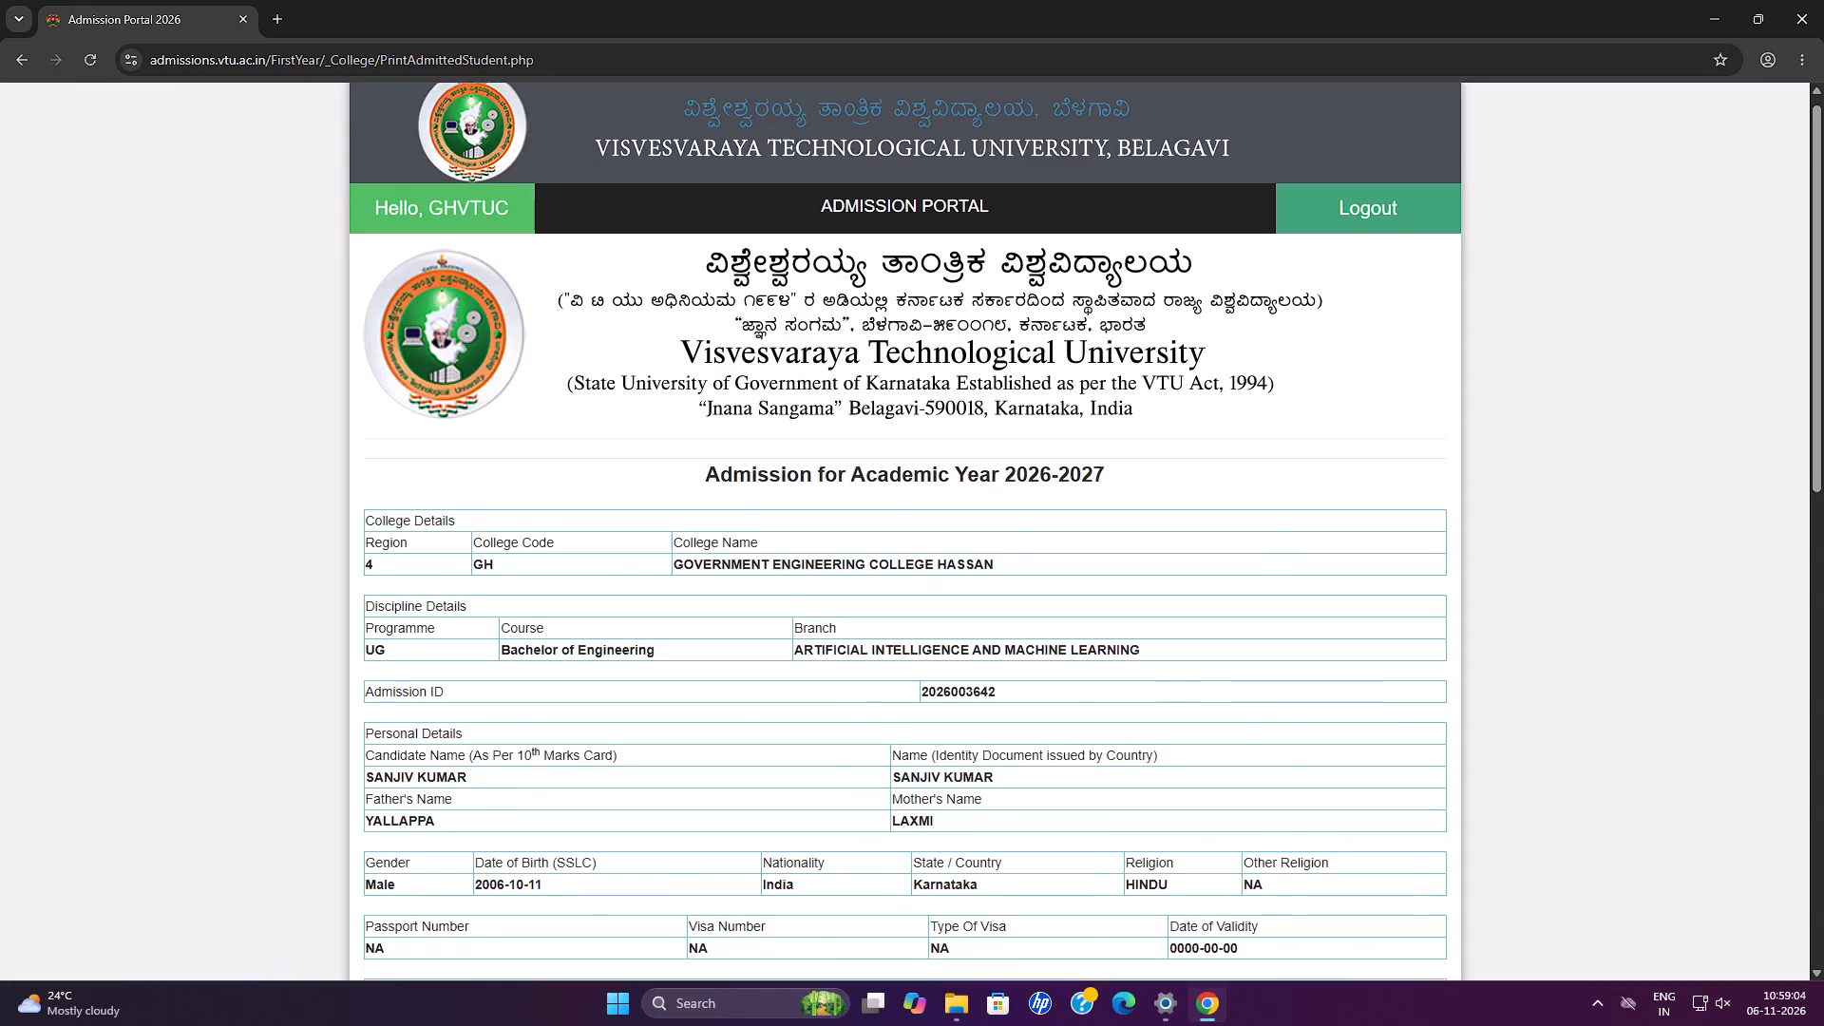
scroll(968, 670, "down", 16)
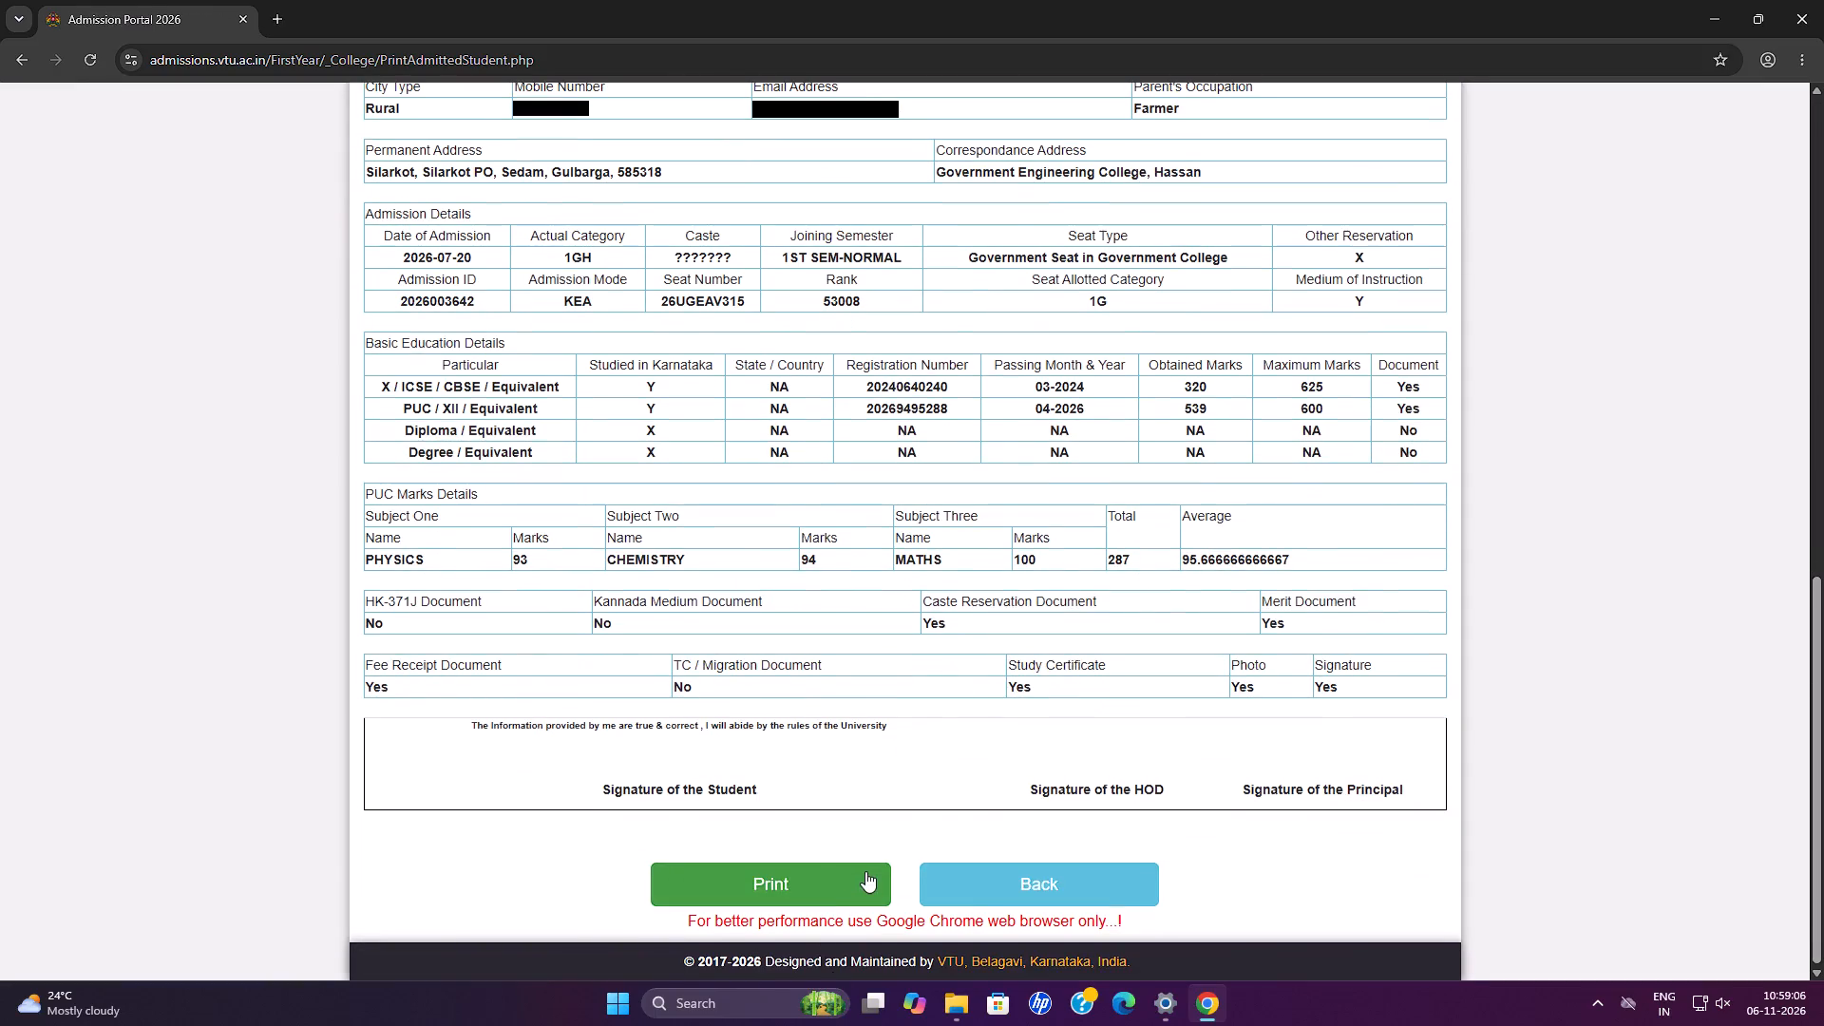
left_click(865, 871)
left_click(1379, 849)
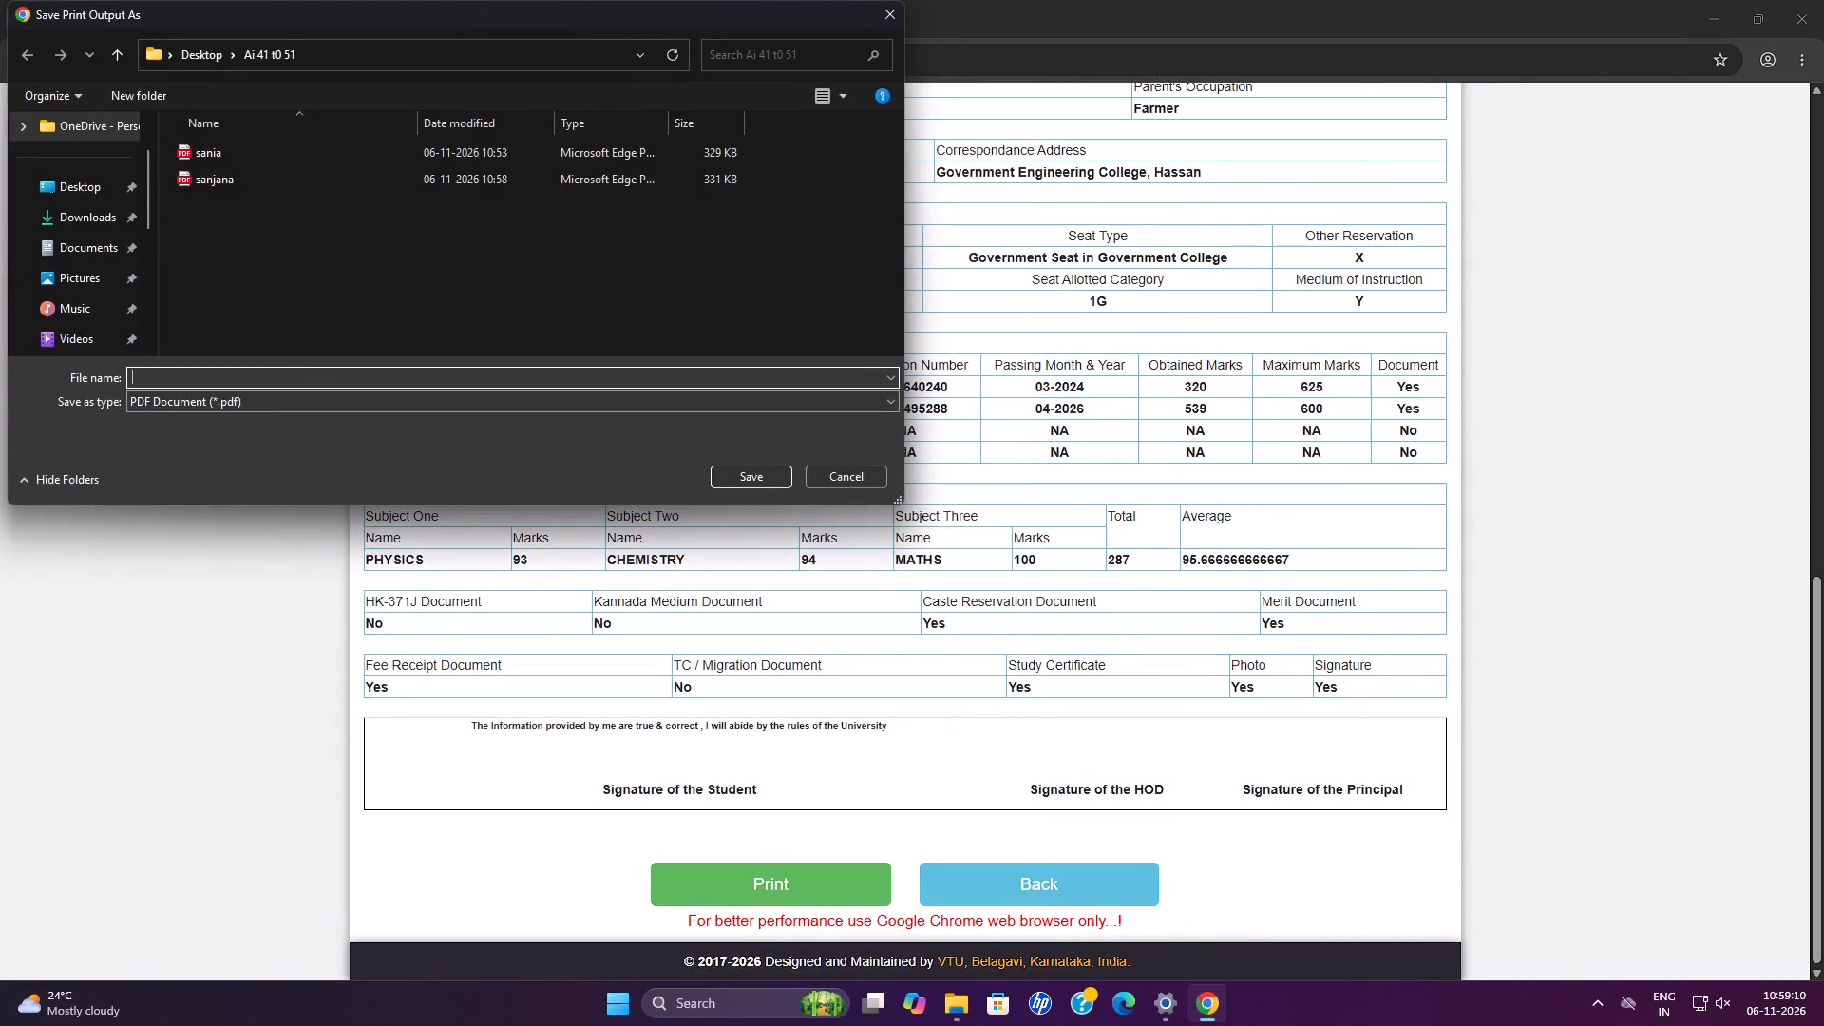
type("sanjiv")
left_click(769, 471)
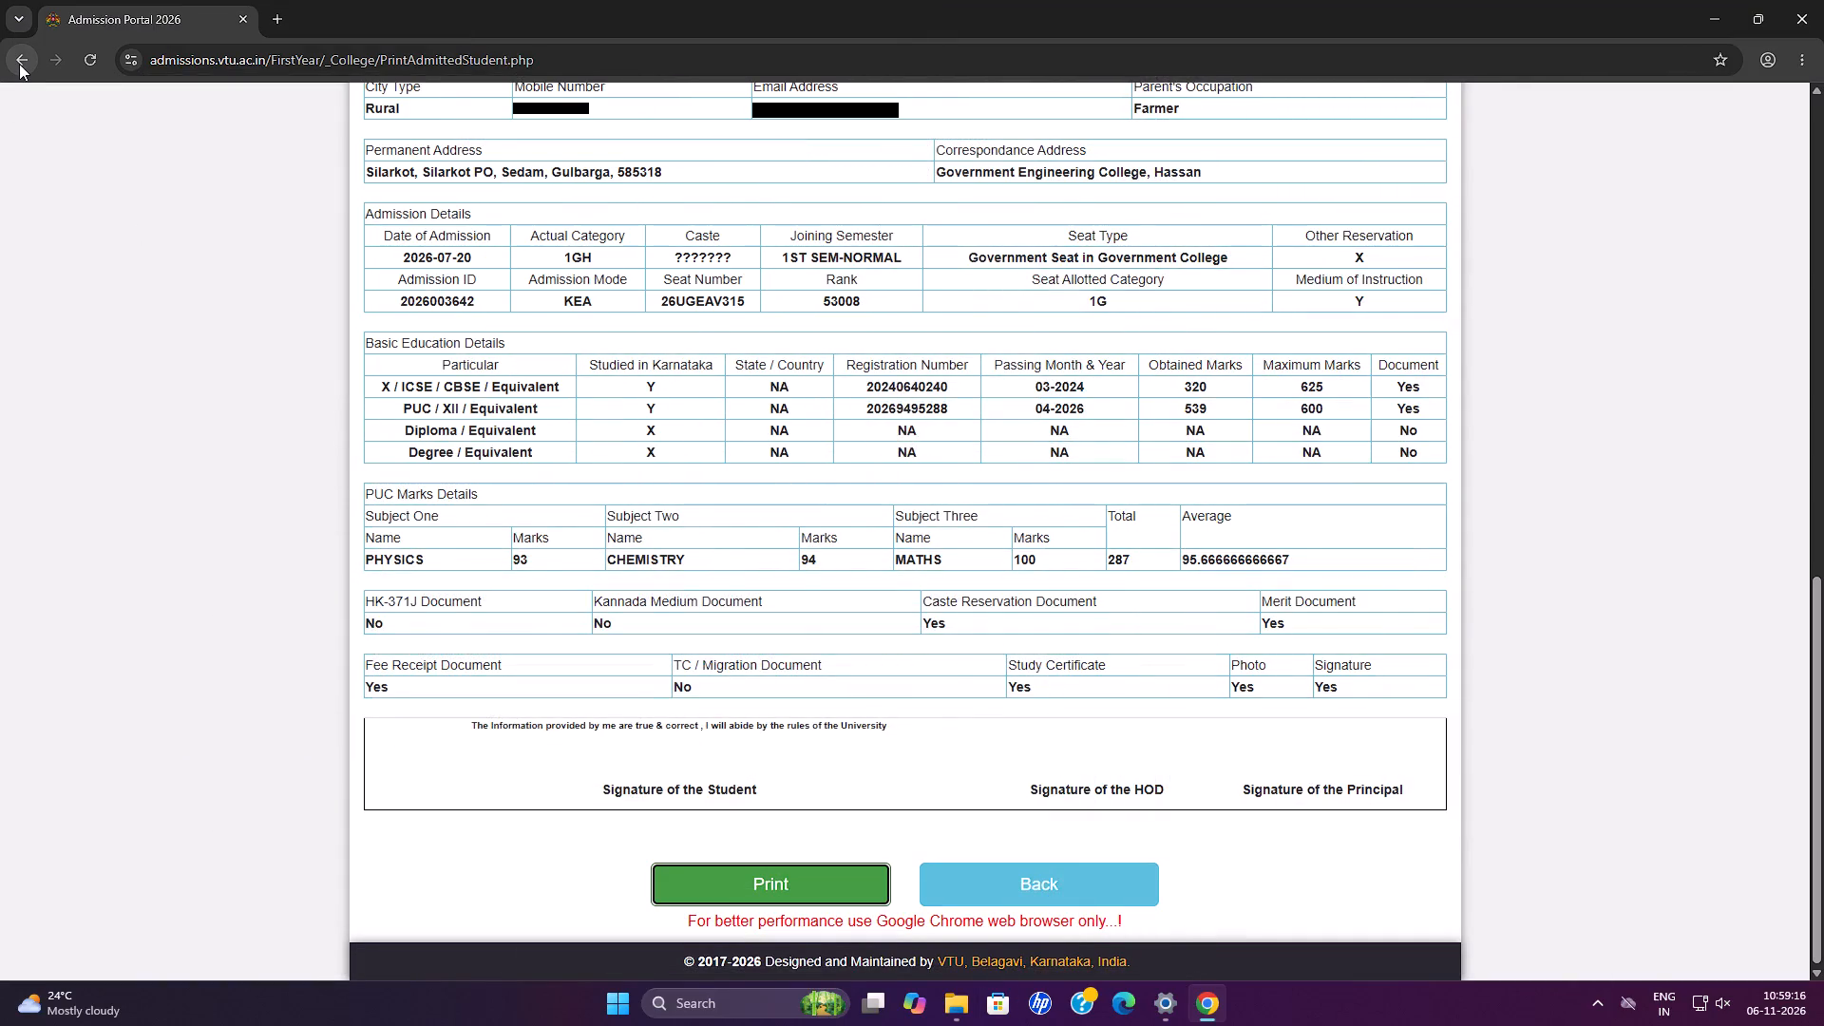
Return from the printable form to the KEA admission list, resubmitting the form data.
left_click(19, 64)
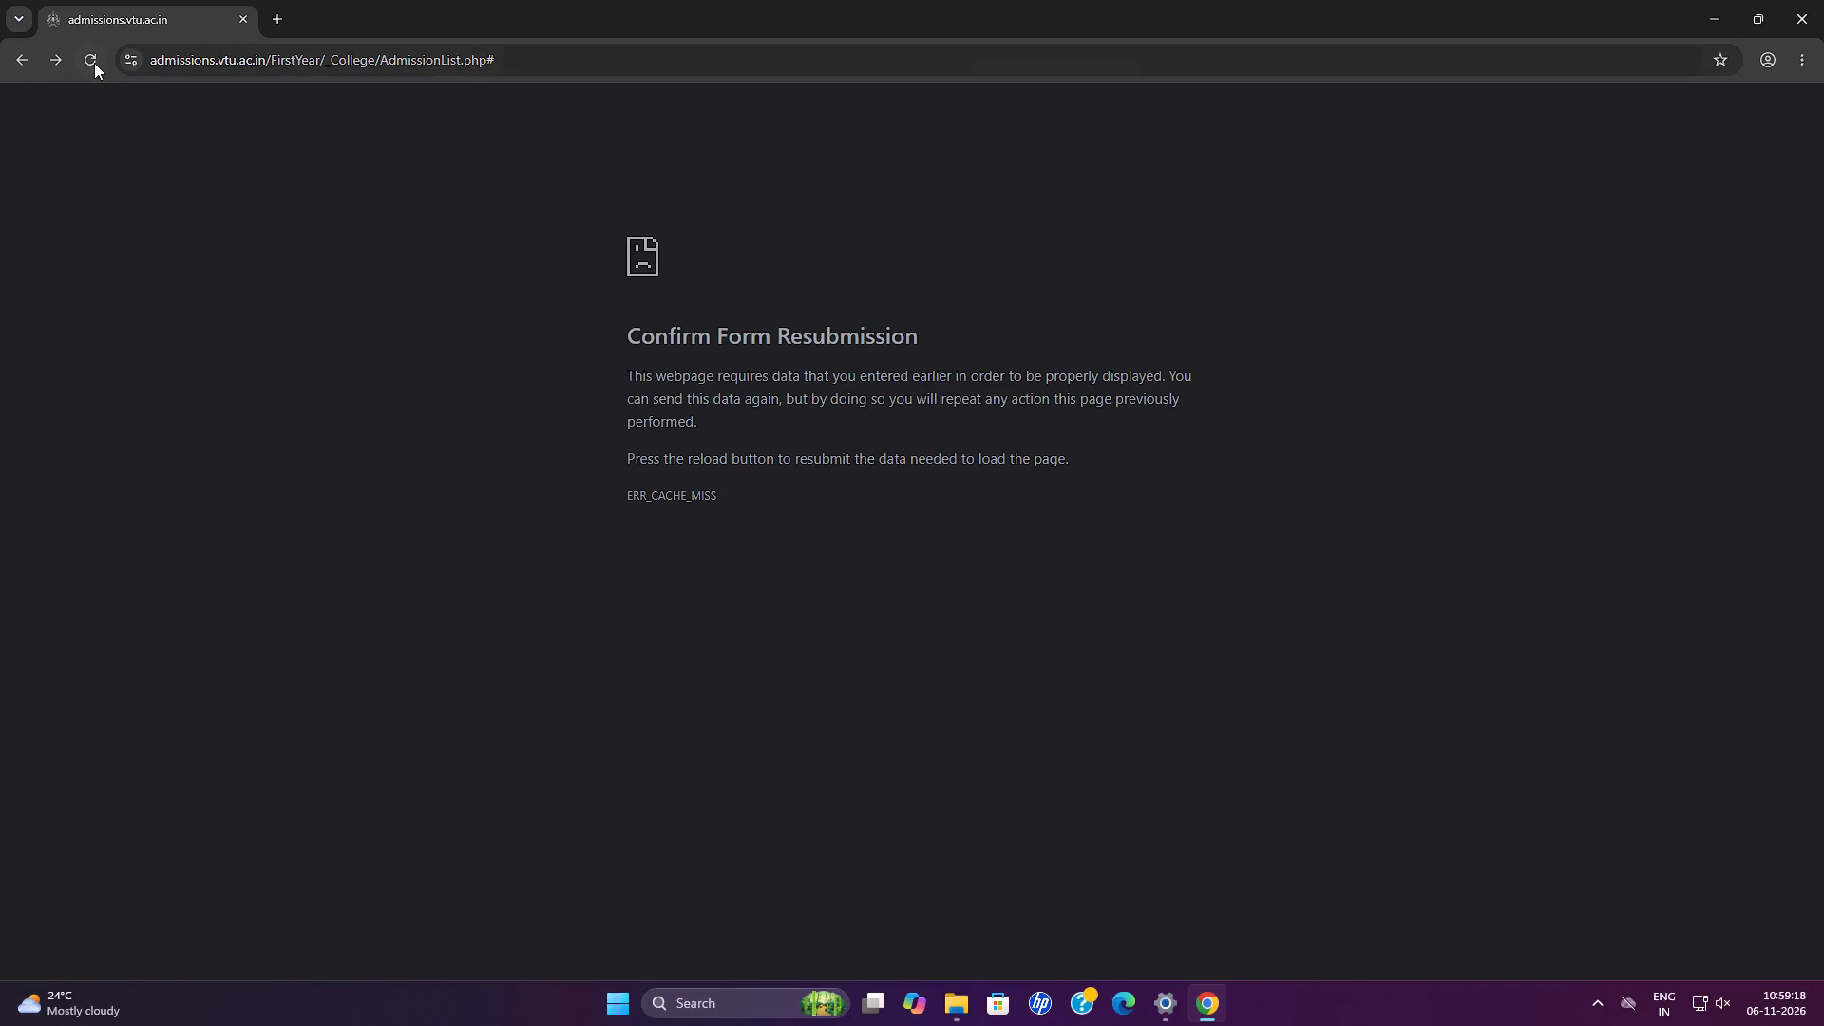
left_click(94, 63)
left_click(981, 227)
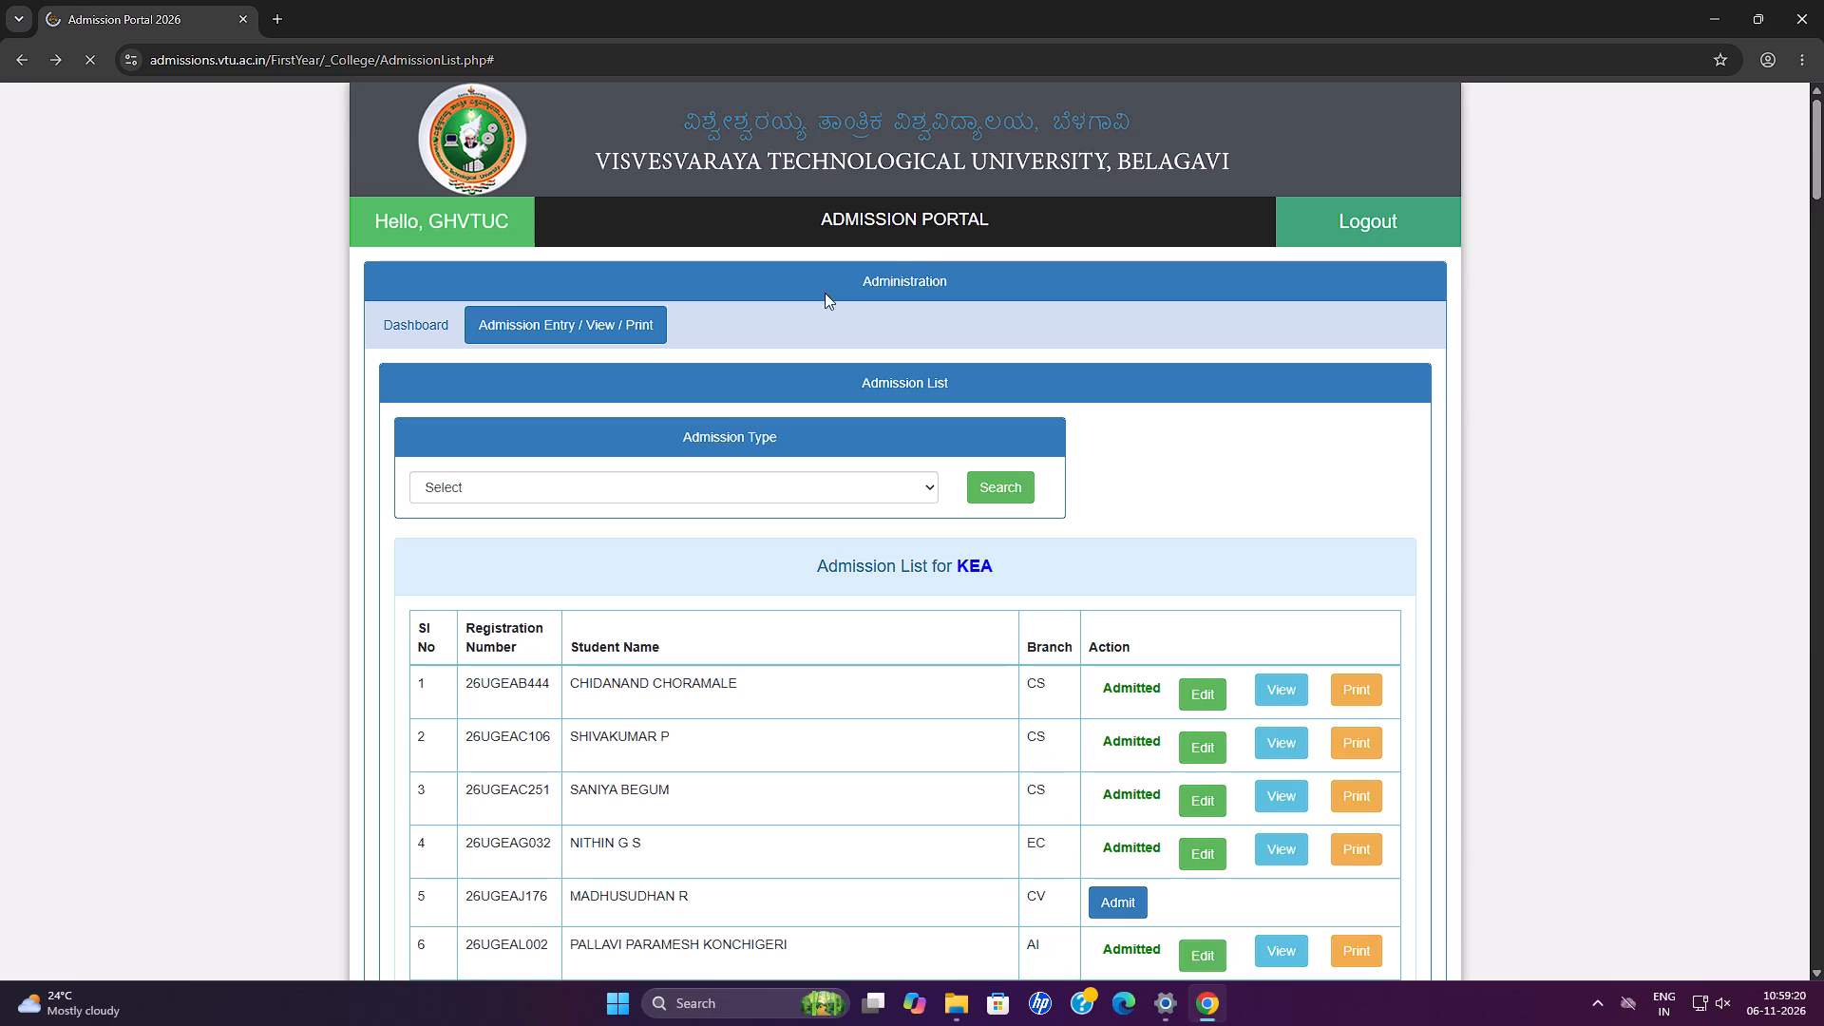
Set the admission type to KEA Seats, search the list for "santos" and open the AI-branch student's printable admission form.
left_click(929, 483)
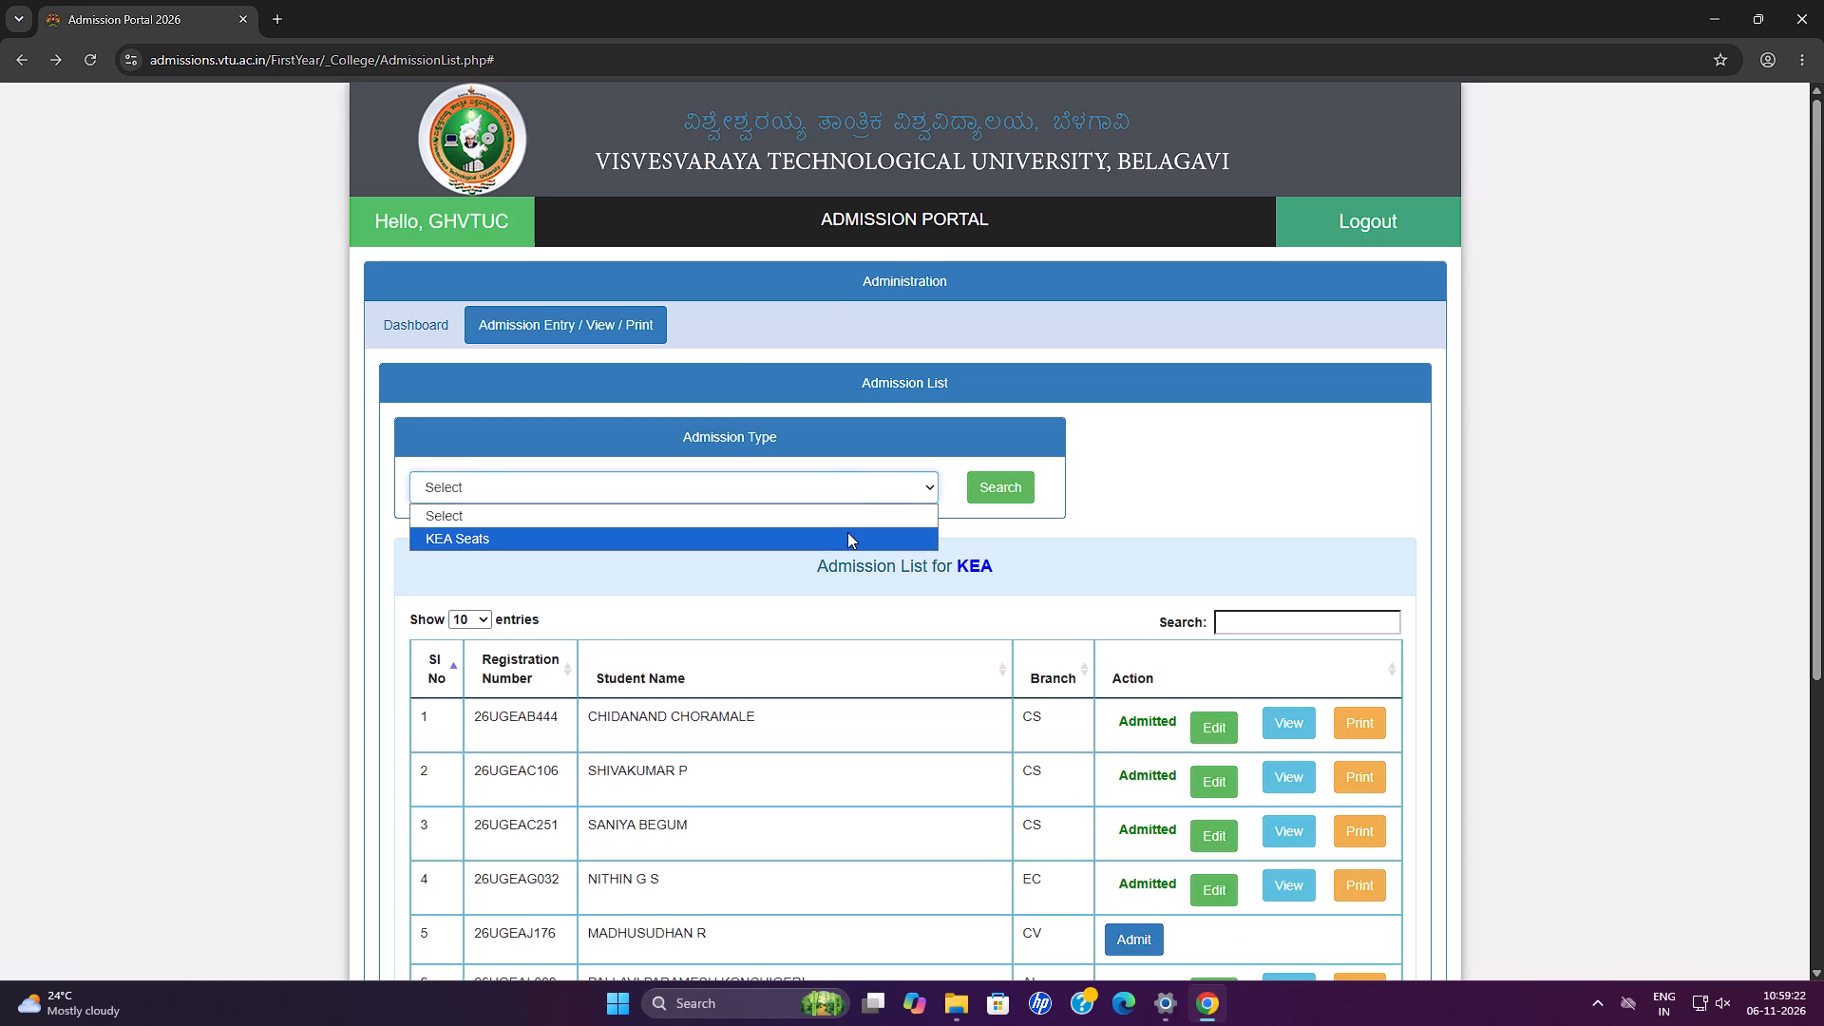
left_click(847, 532)
left_click(1280, 618)
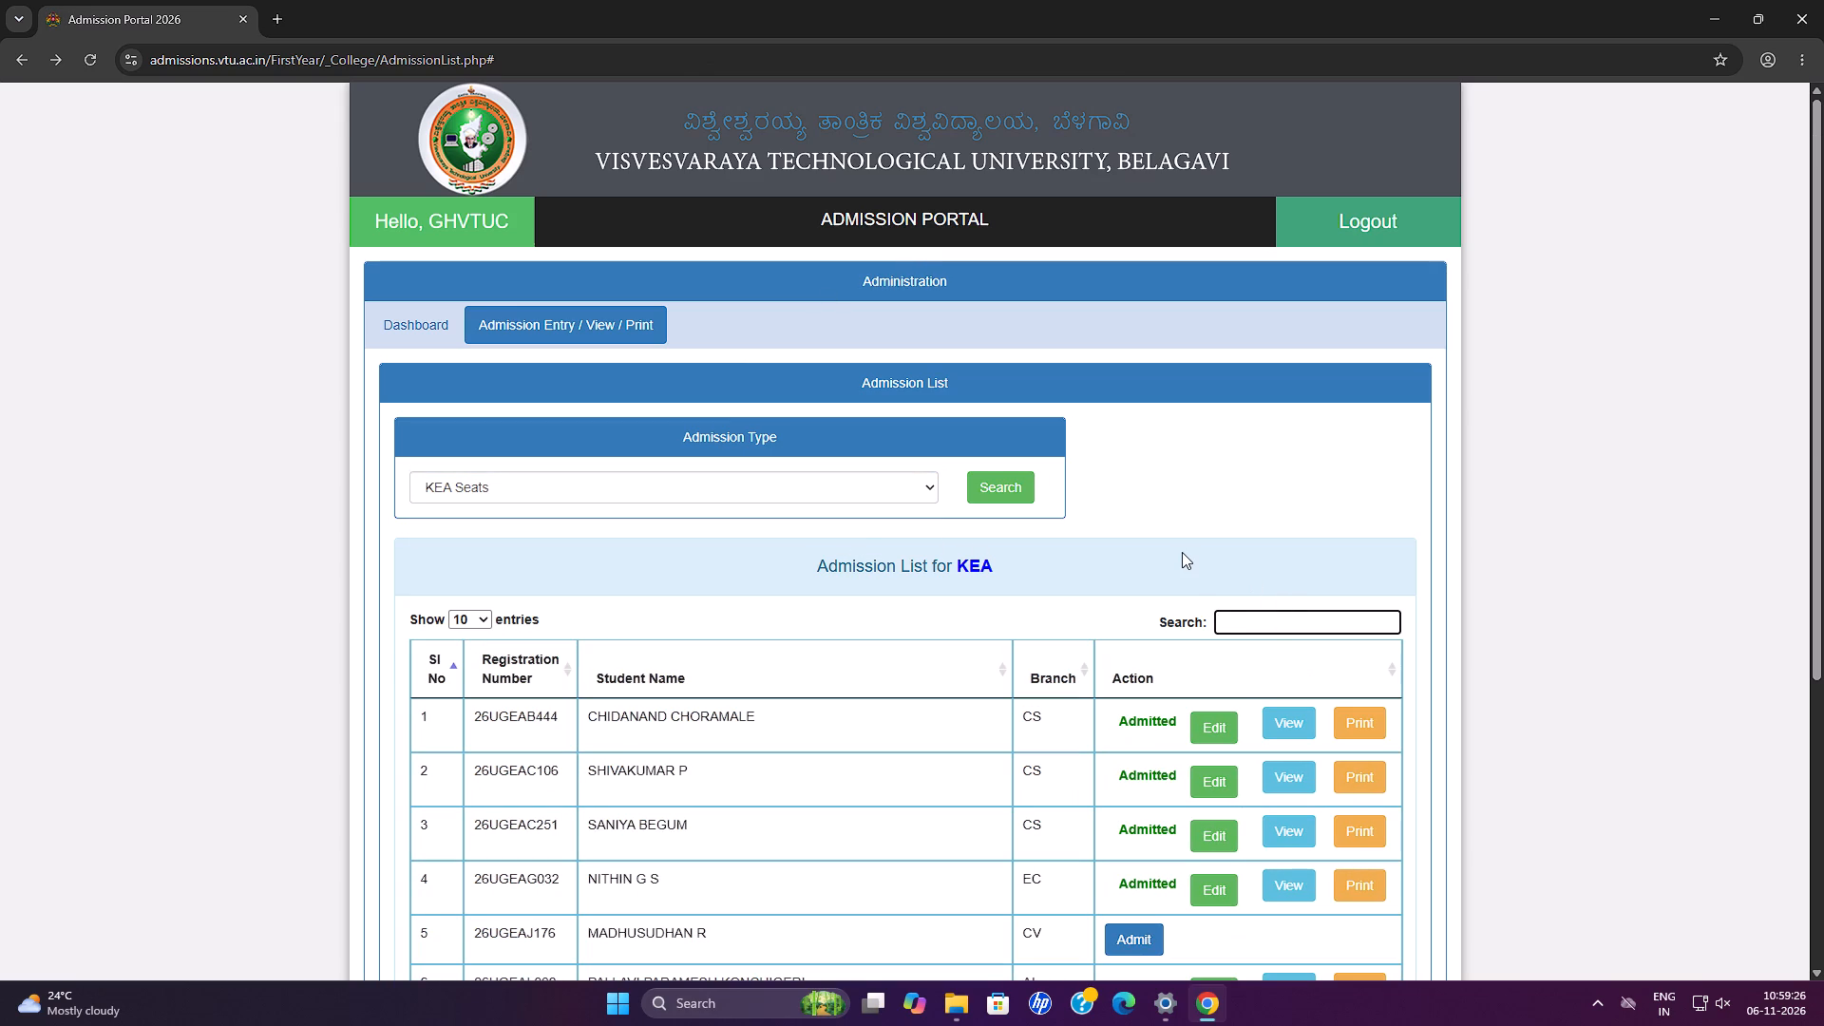
type("sa")
key("m")
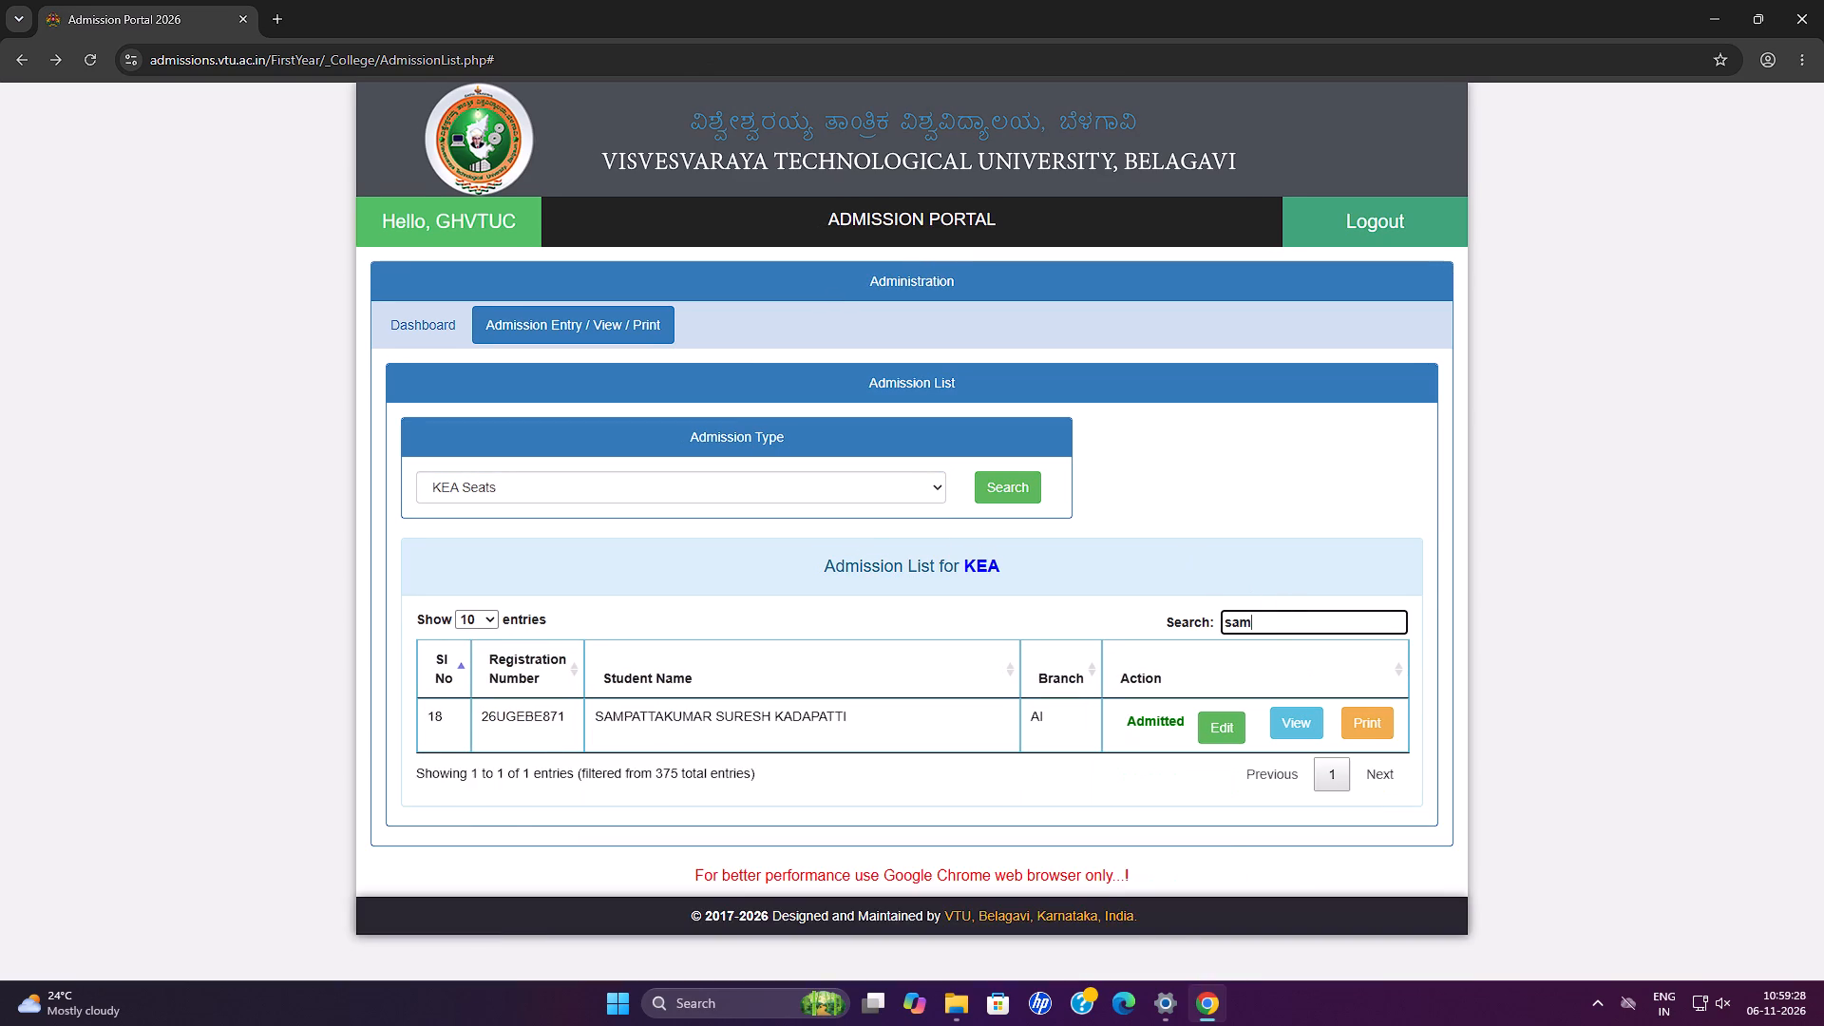
key("BackSpace")
type("ntos")
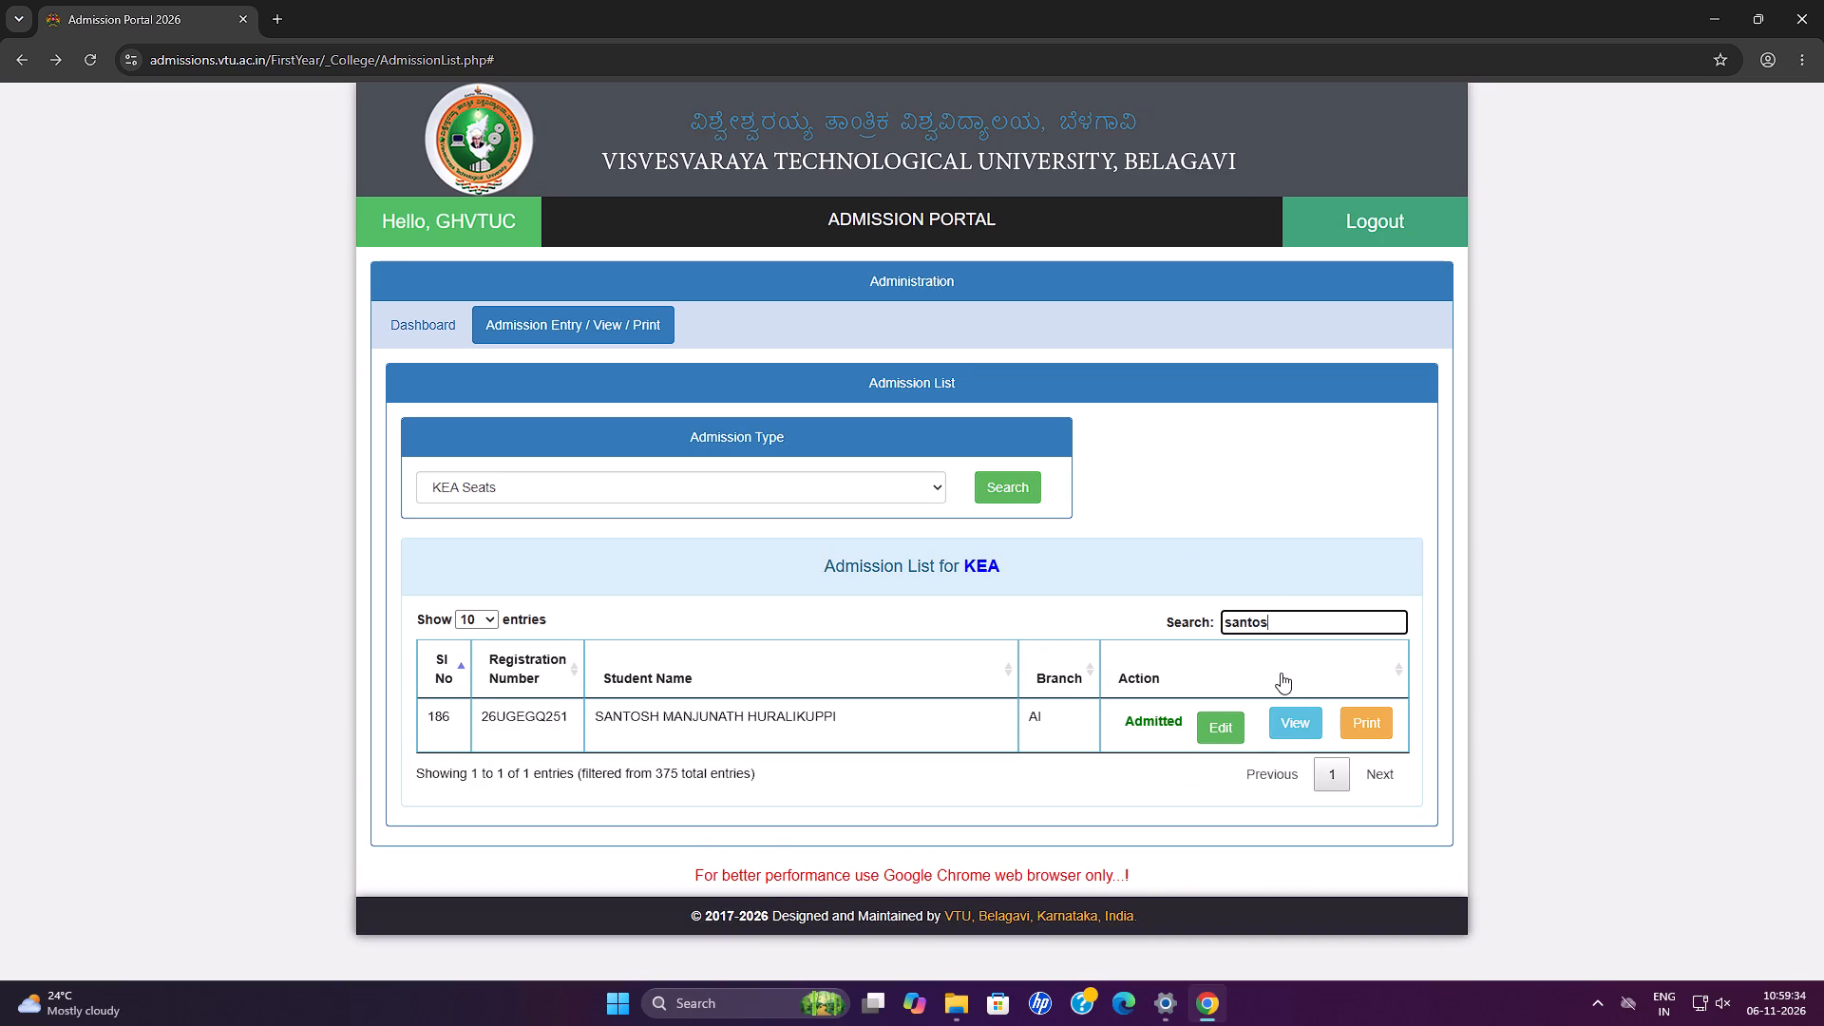
left_click(1375, 727)
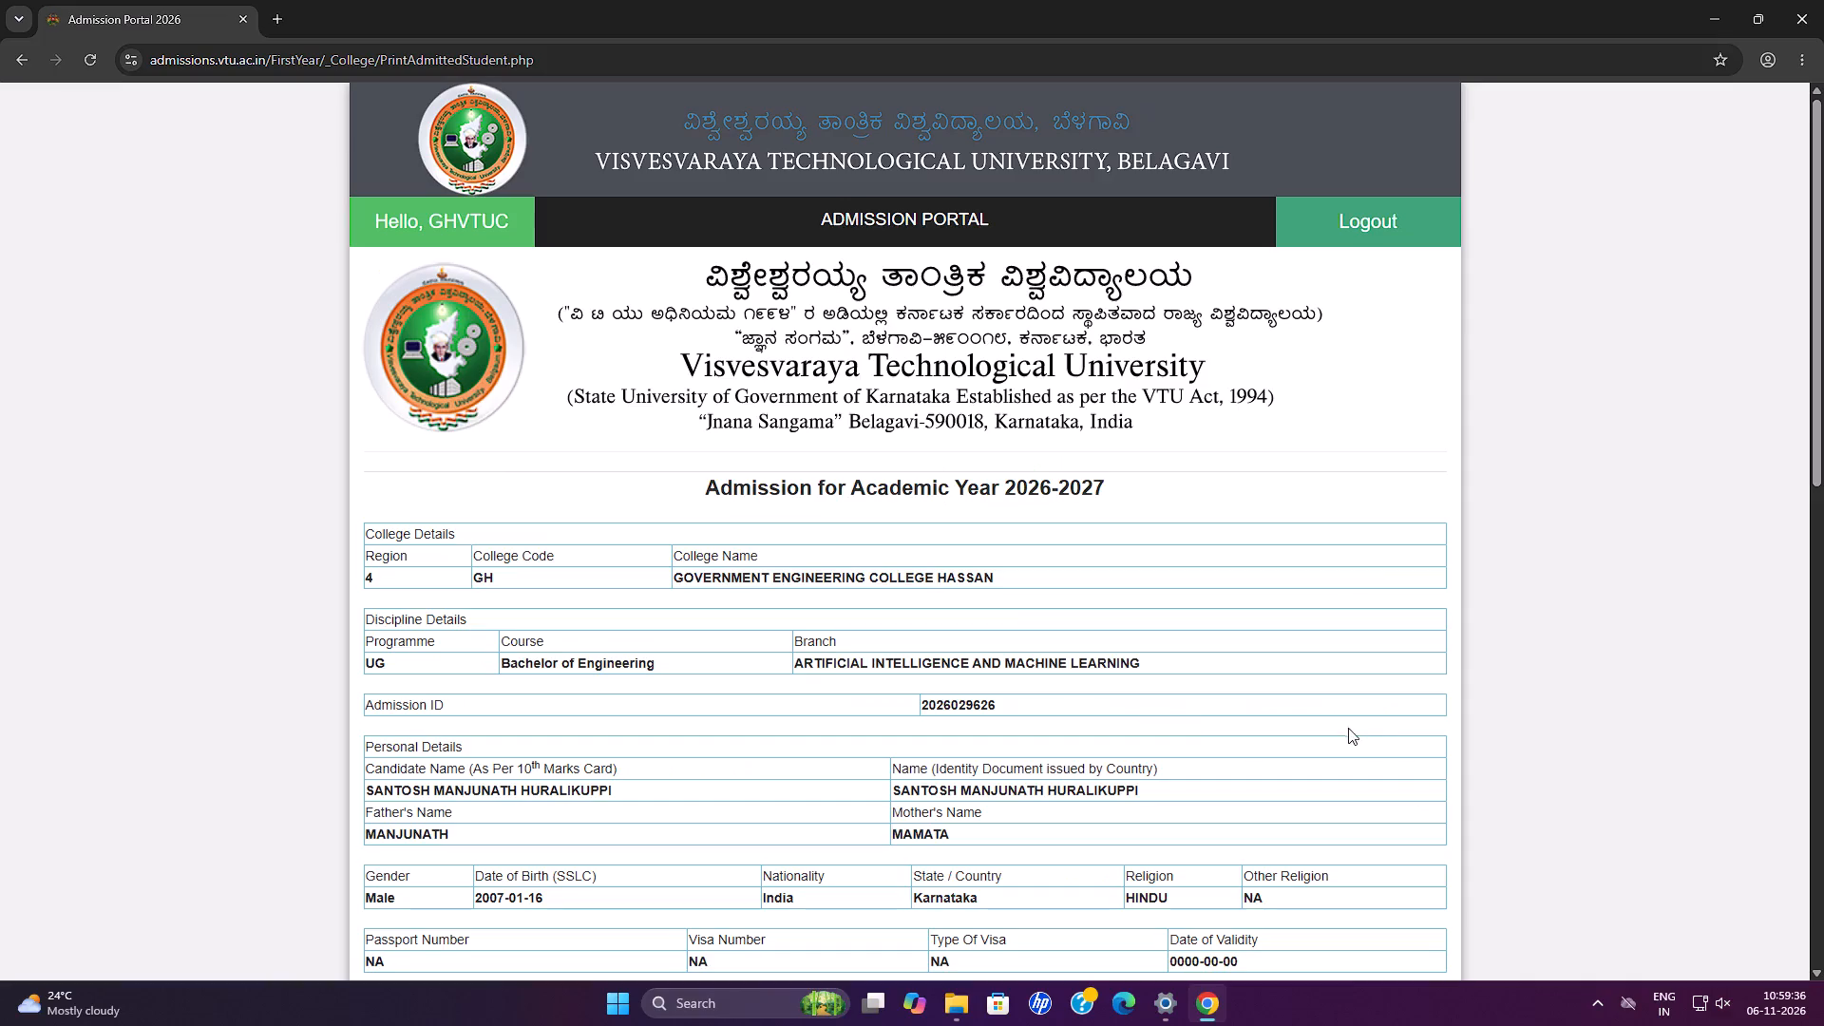
Print the admission form to PDF and save it as "santhosh" in the Desktop folder "Ai 41 t0 51".
scroll(1027, 610, "down", 17)
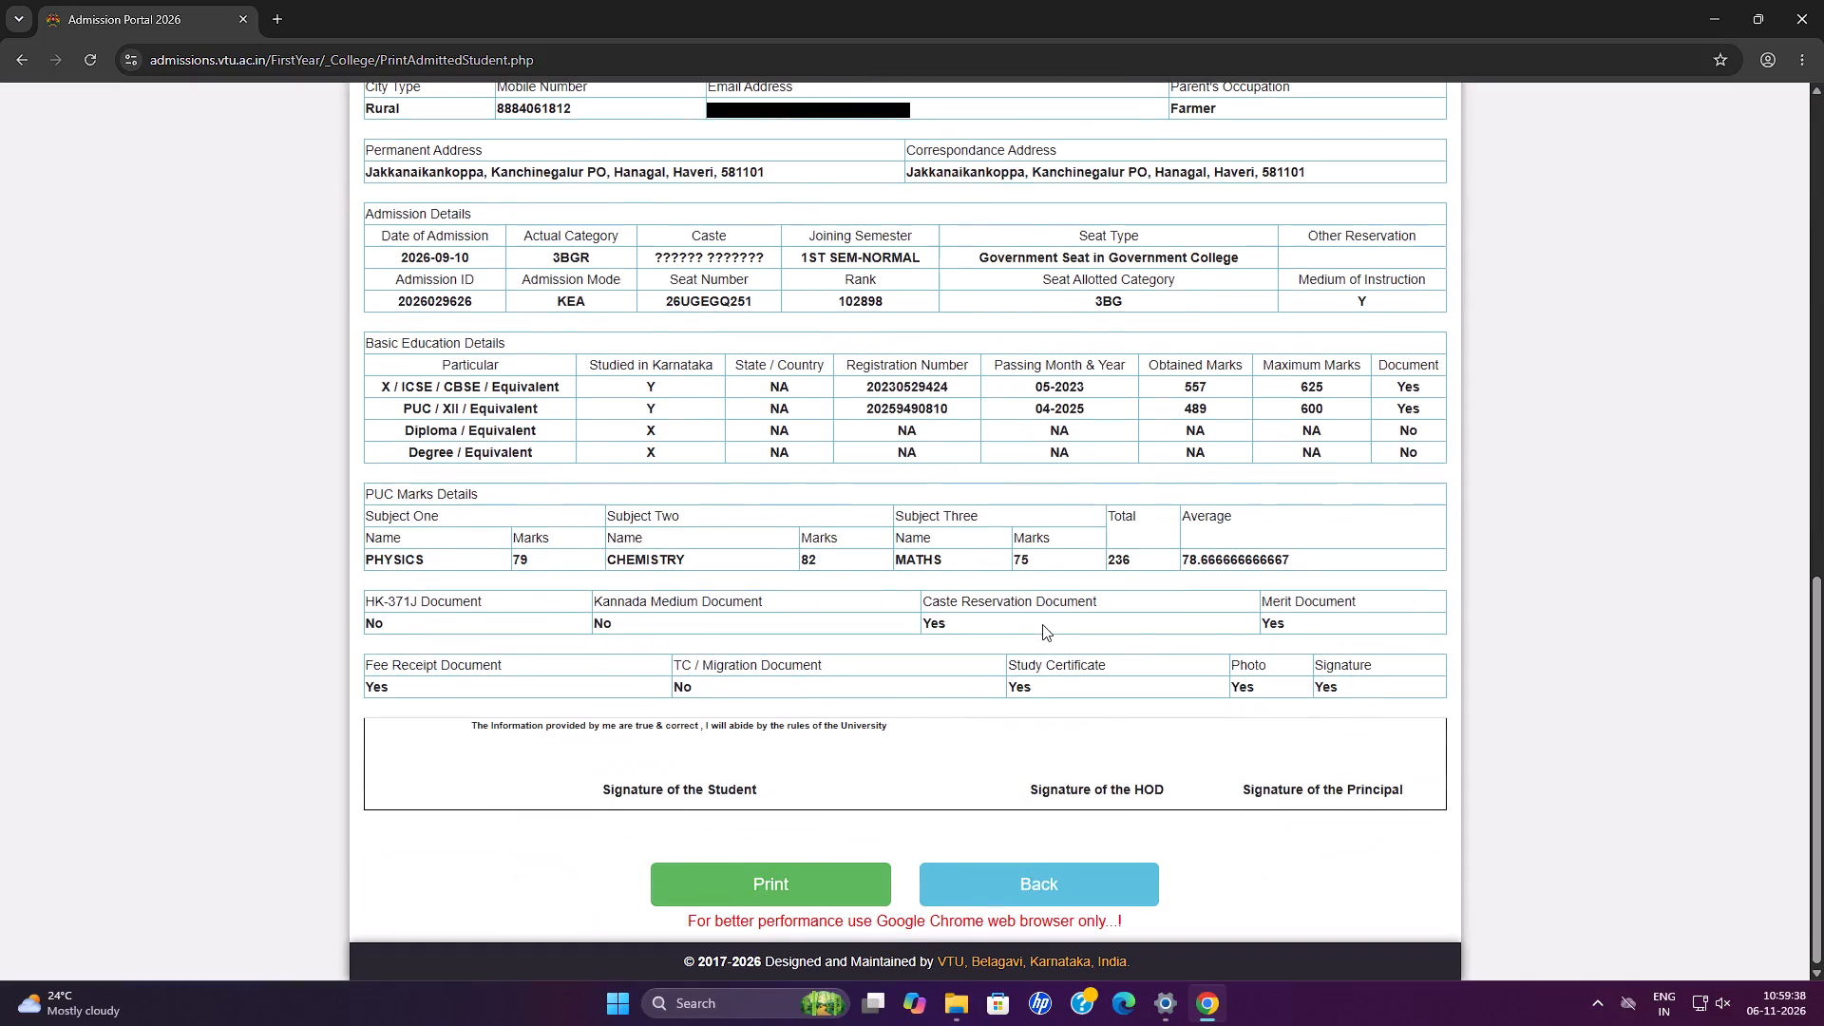
left_click(854, 876)
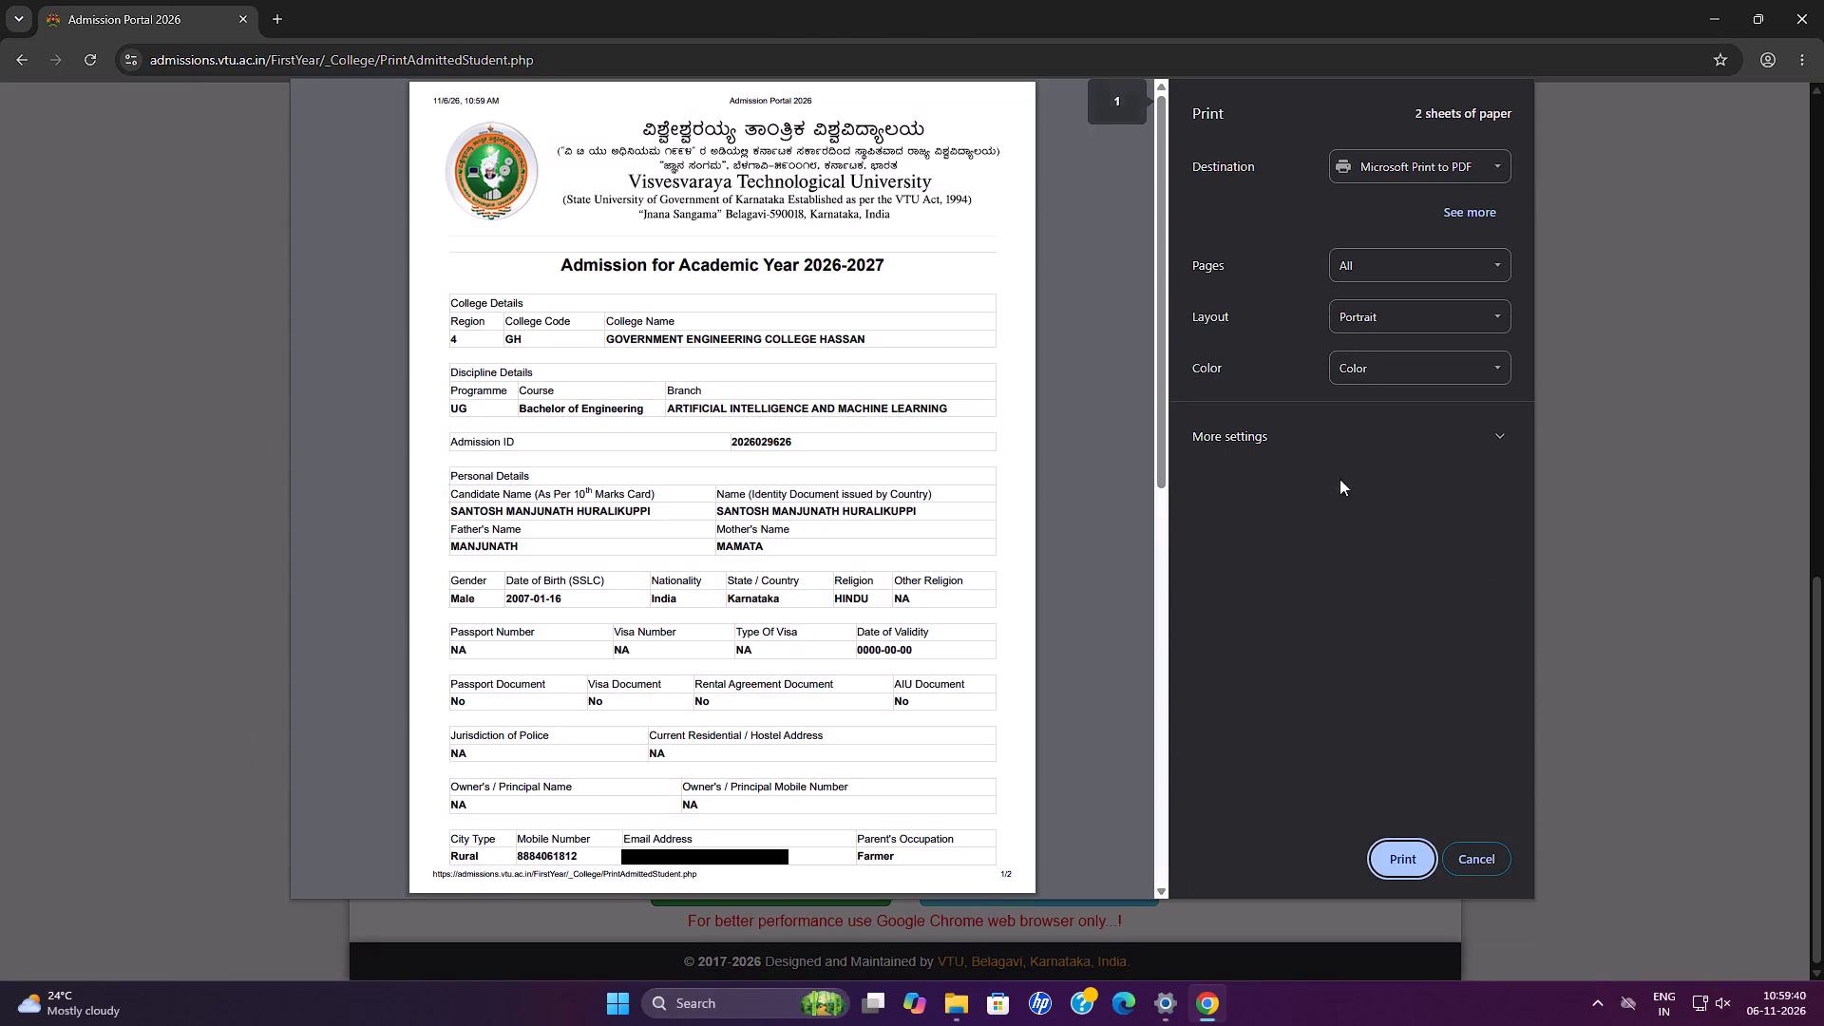
left_click(1402, 860)
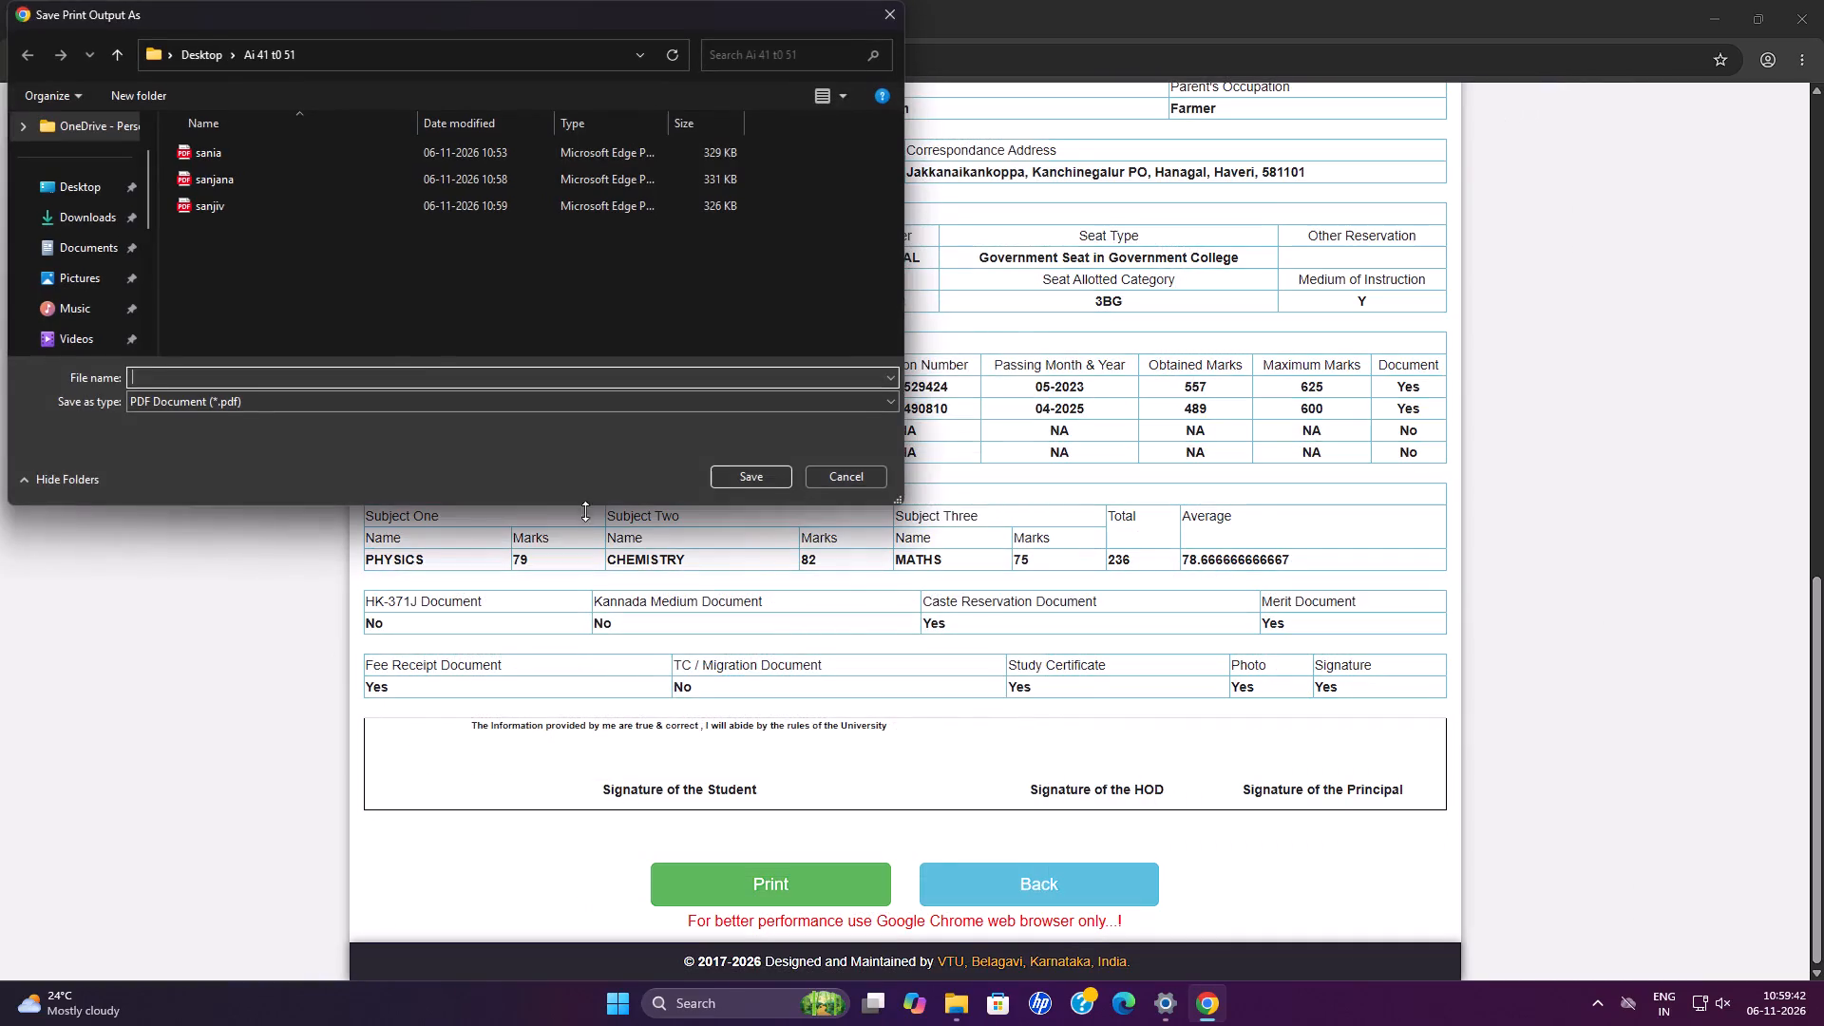
type("sanjthosd")
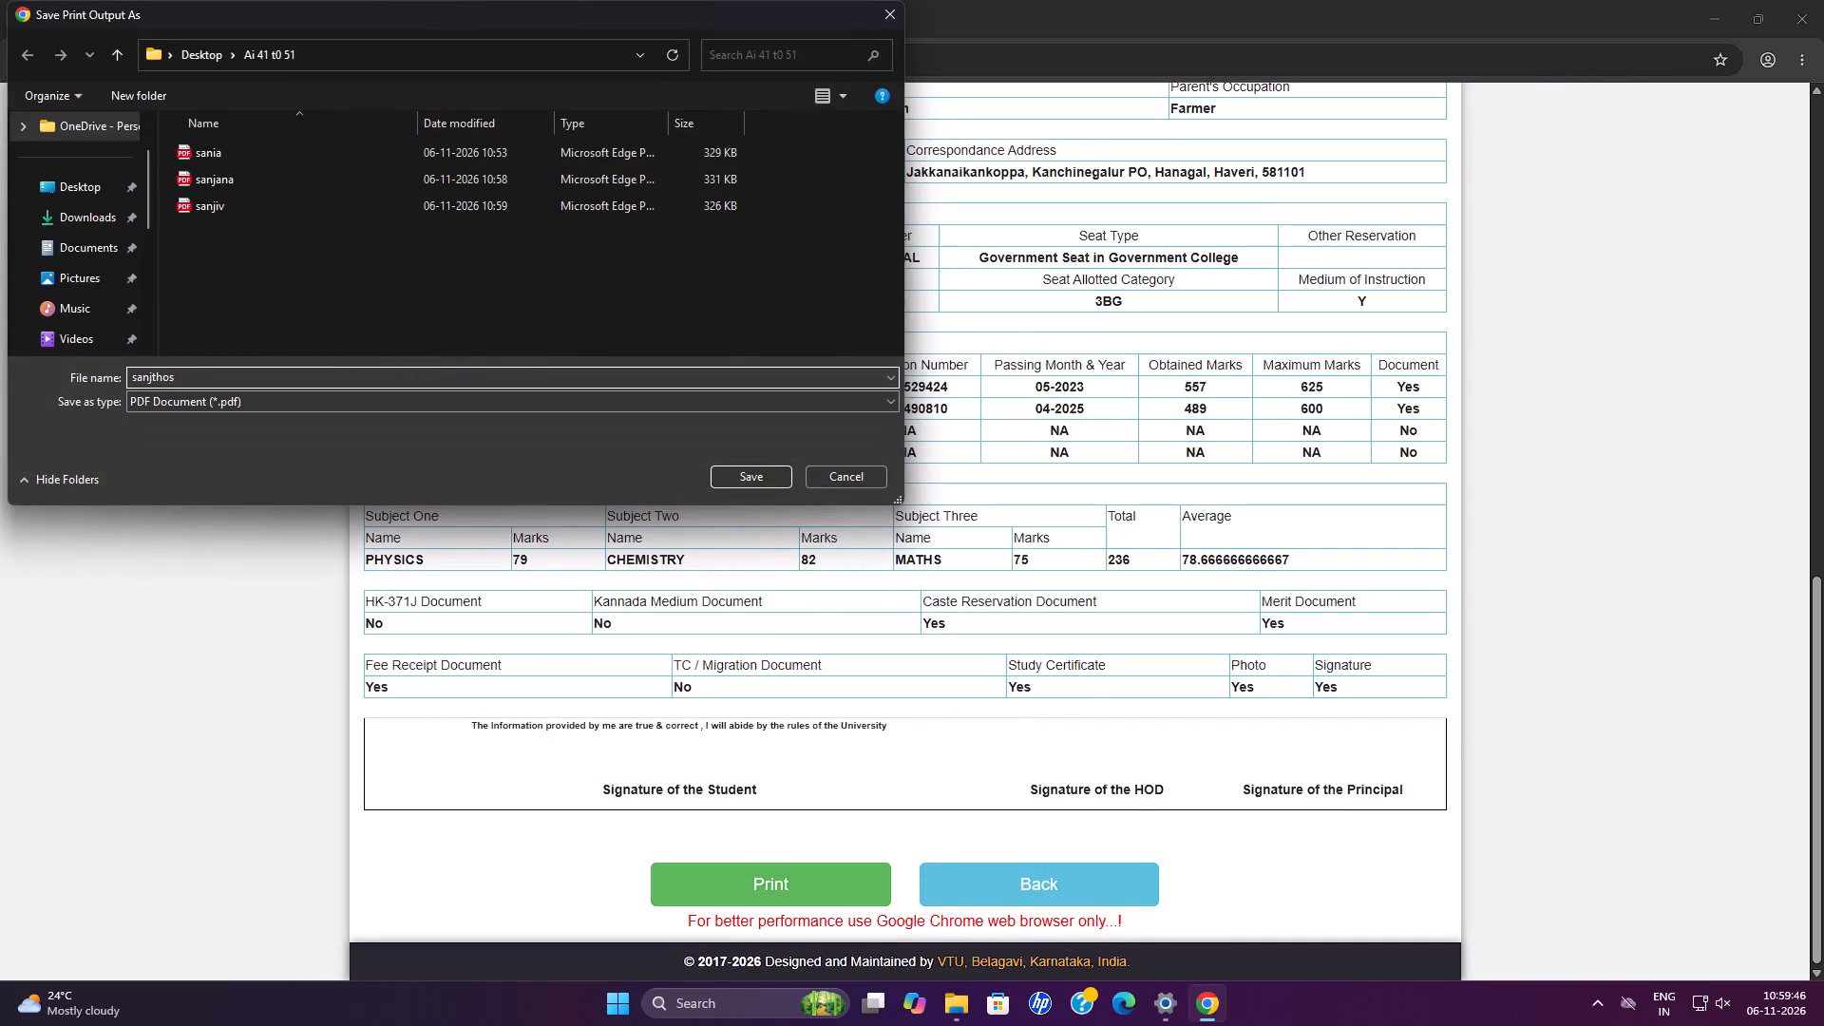
key("BackSpace")
key("BackSpace")
key("BackSpace")
key("BackSpace")
key("BackSpace")
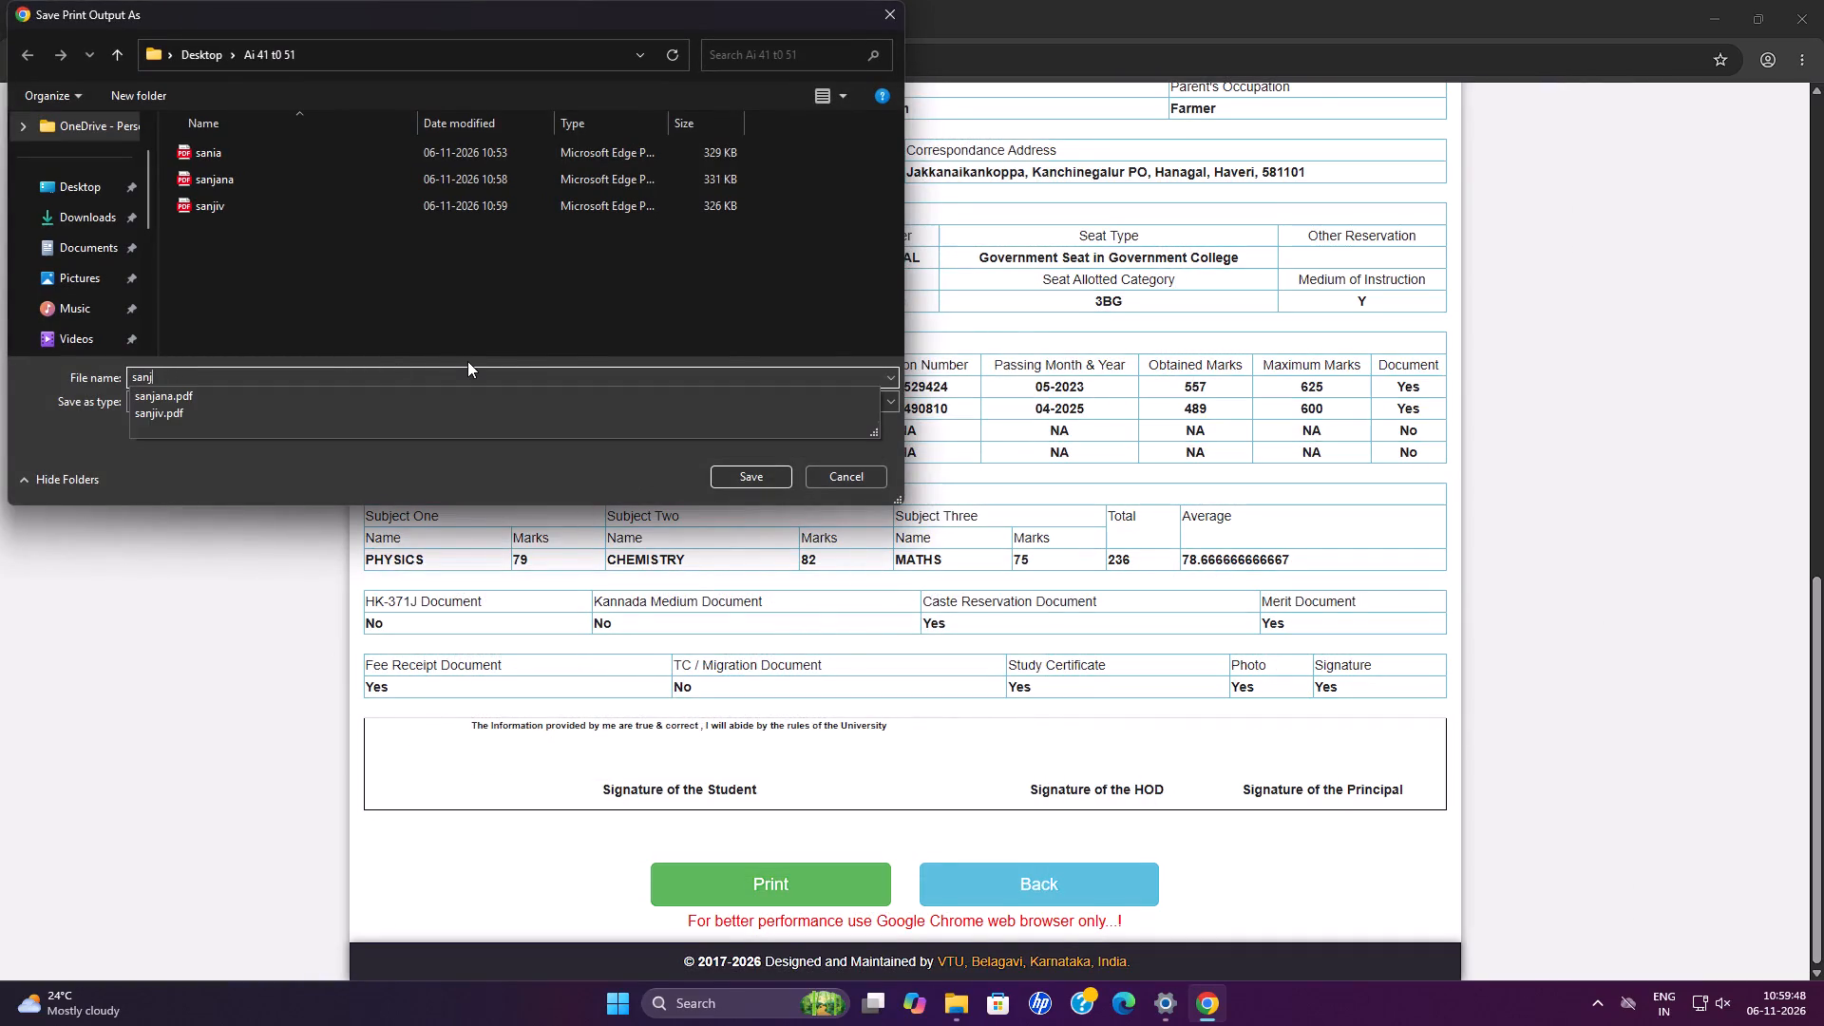
key("BackSpace")
type("thosh")
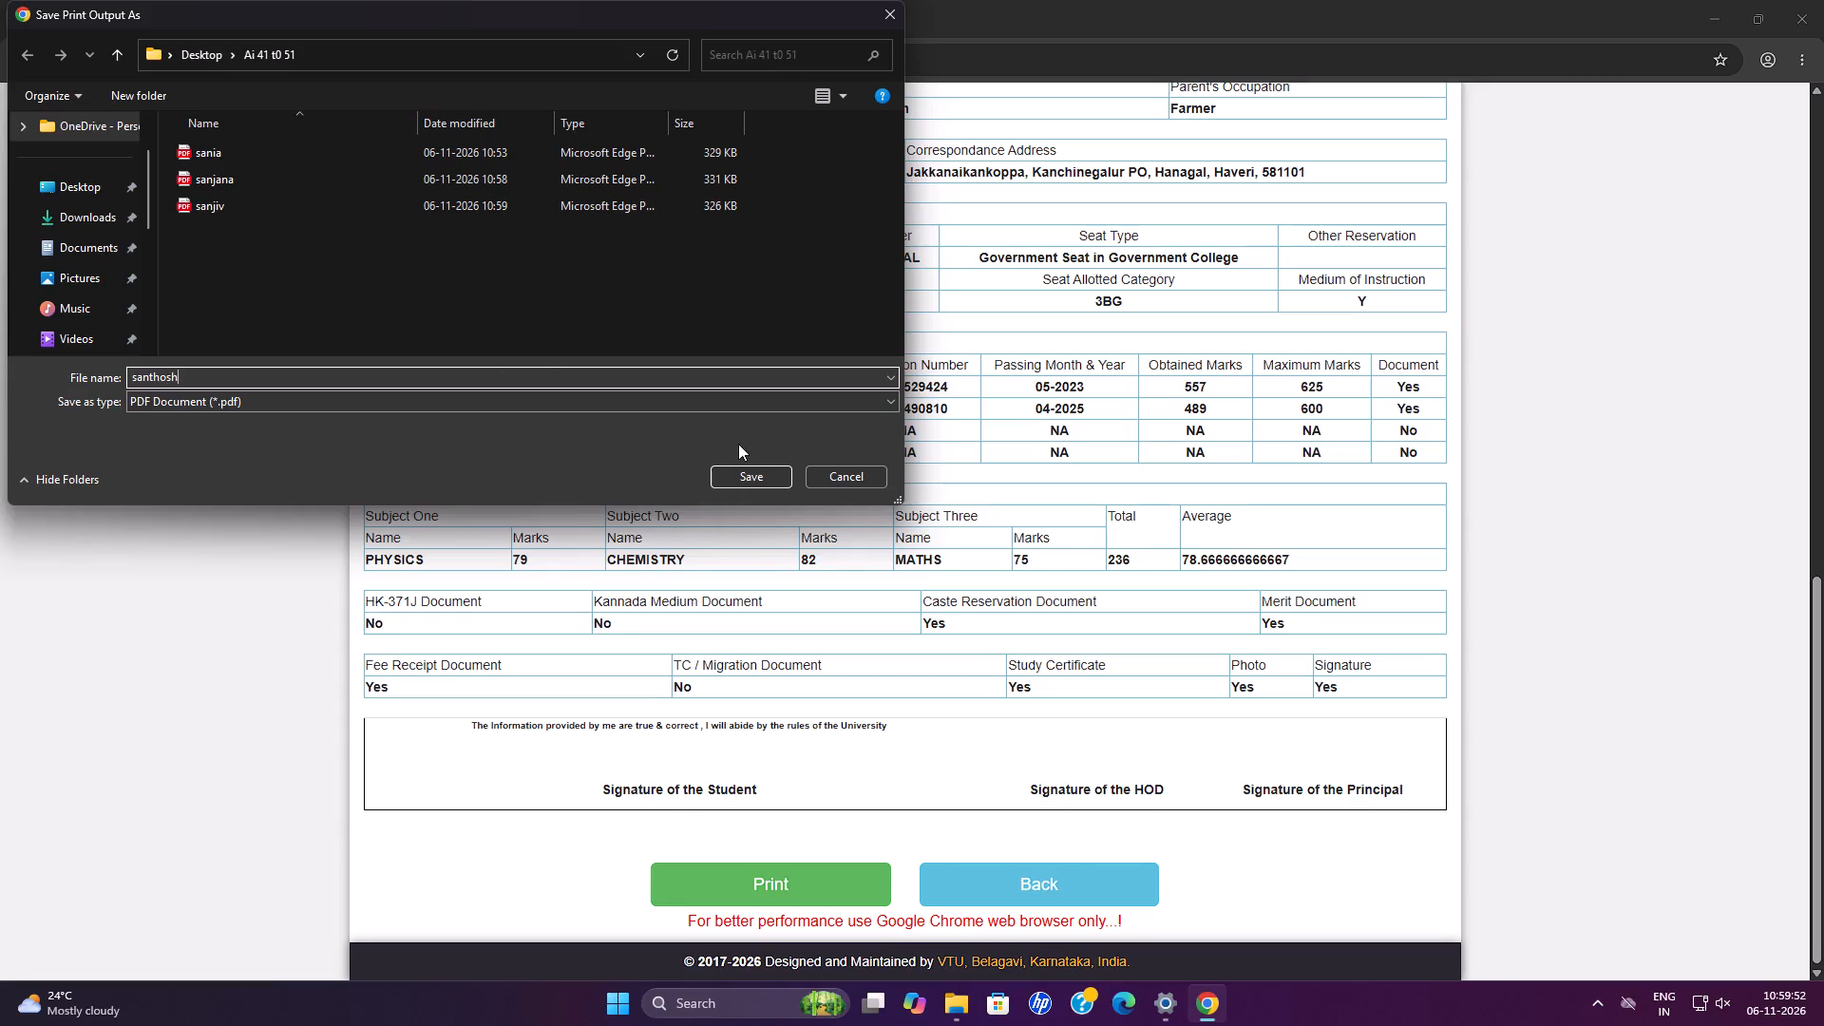
left_click(743, 475)
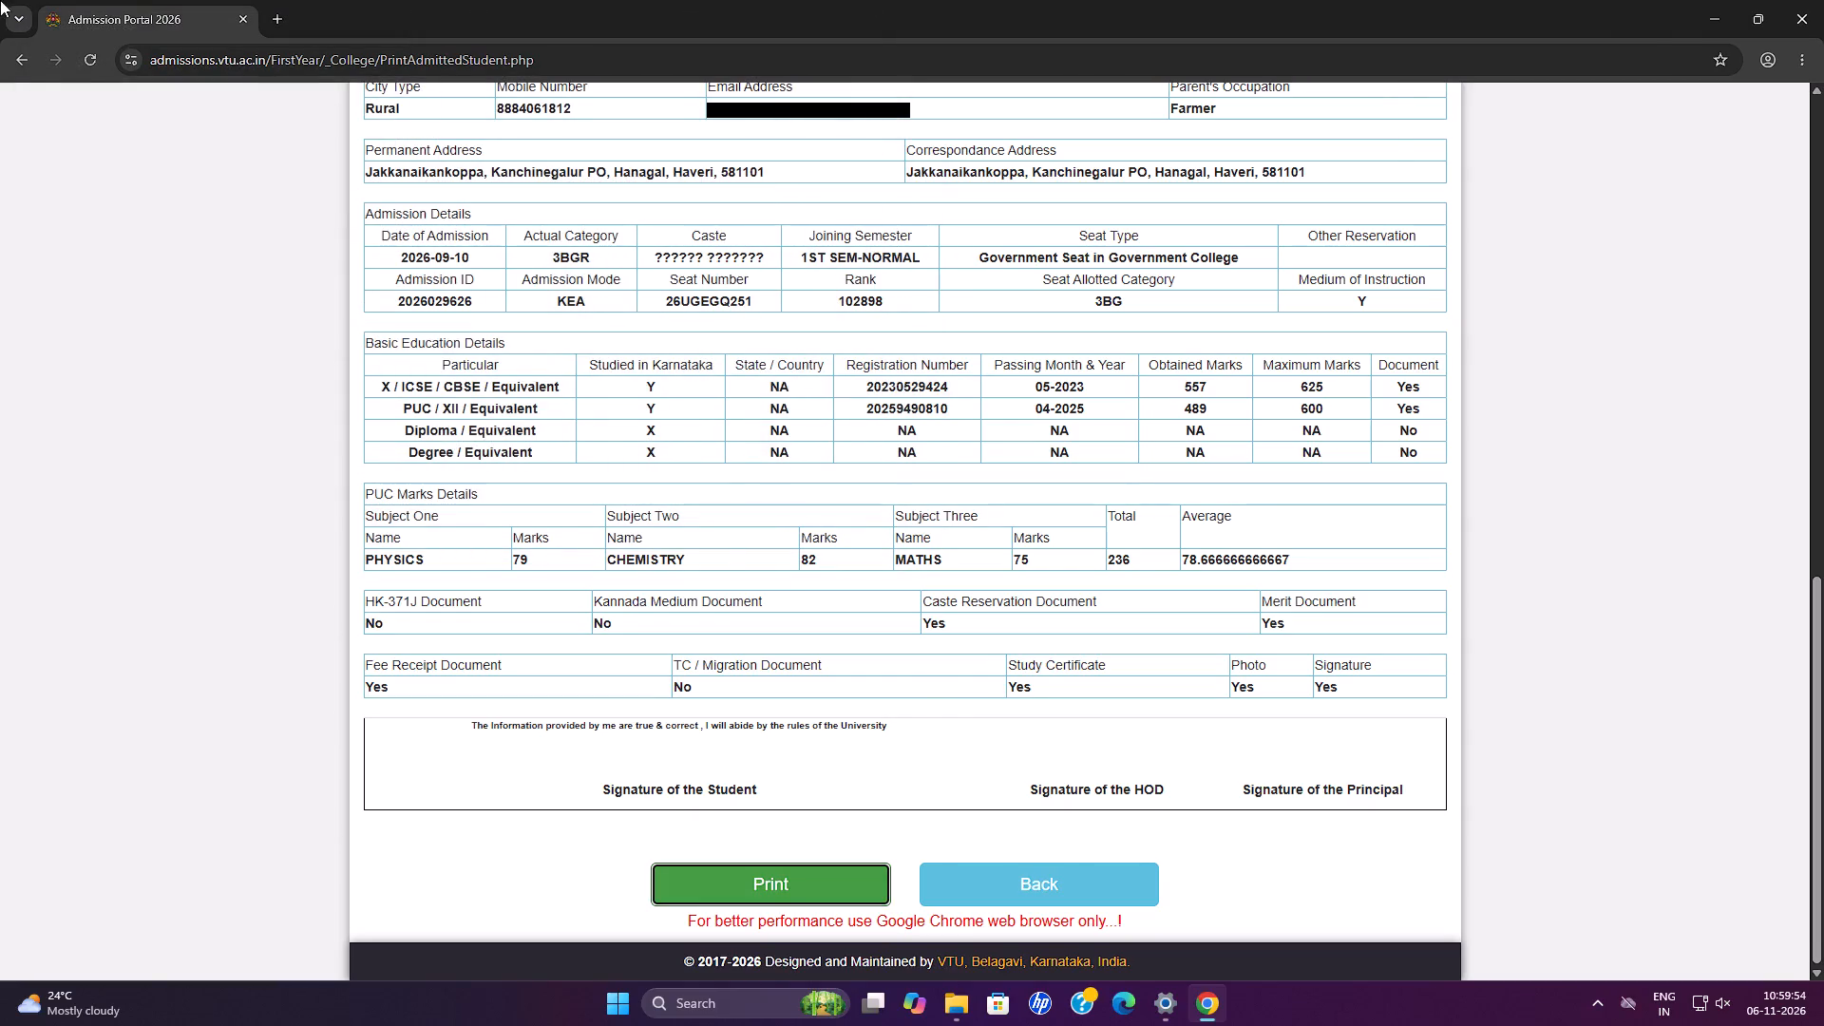
Return from the printable form to the KEA admission list, resubmitting the form data.
left_click(14, 65)
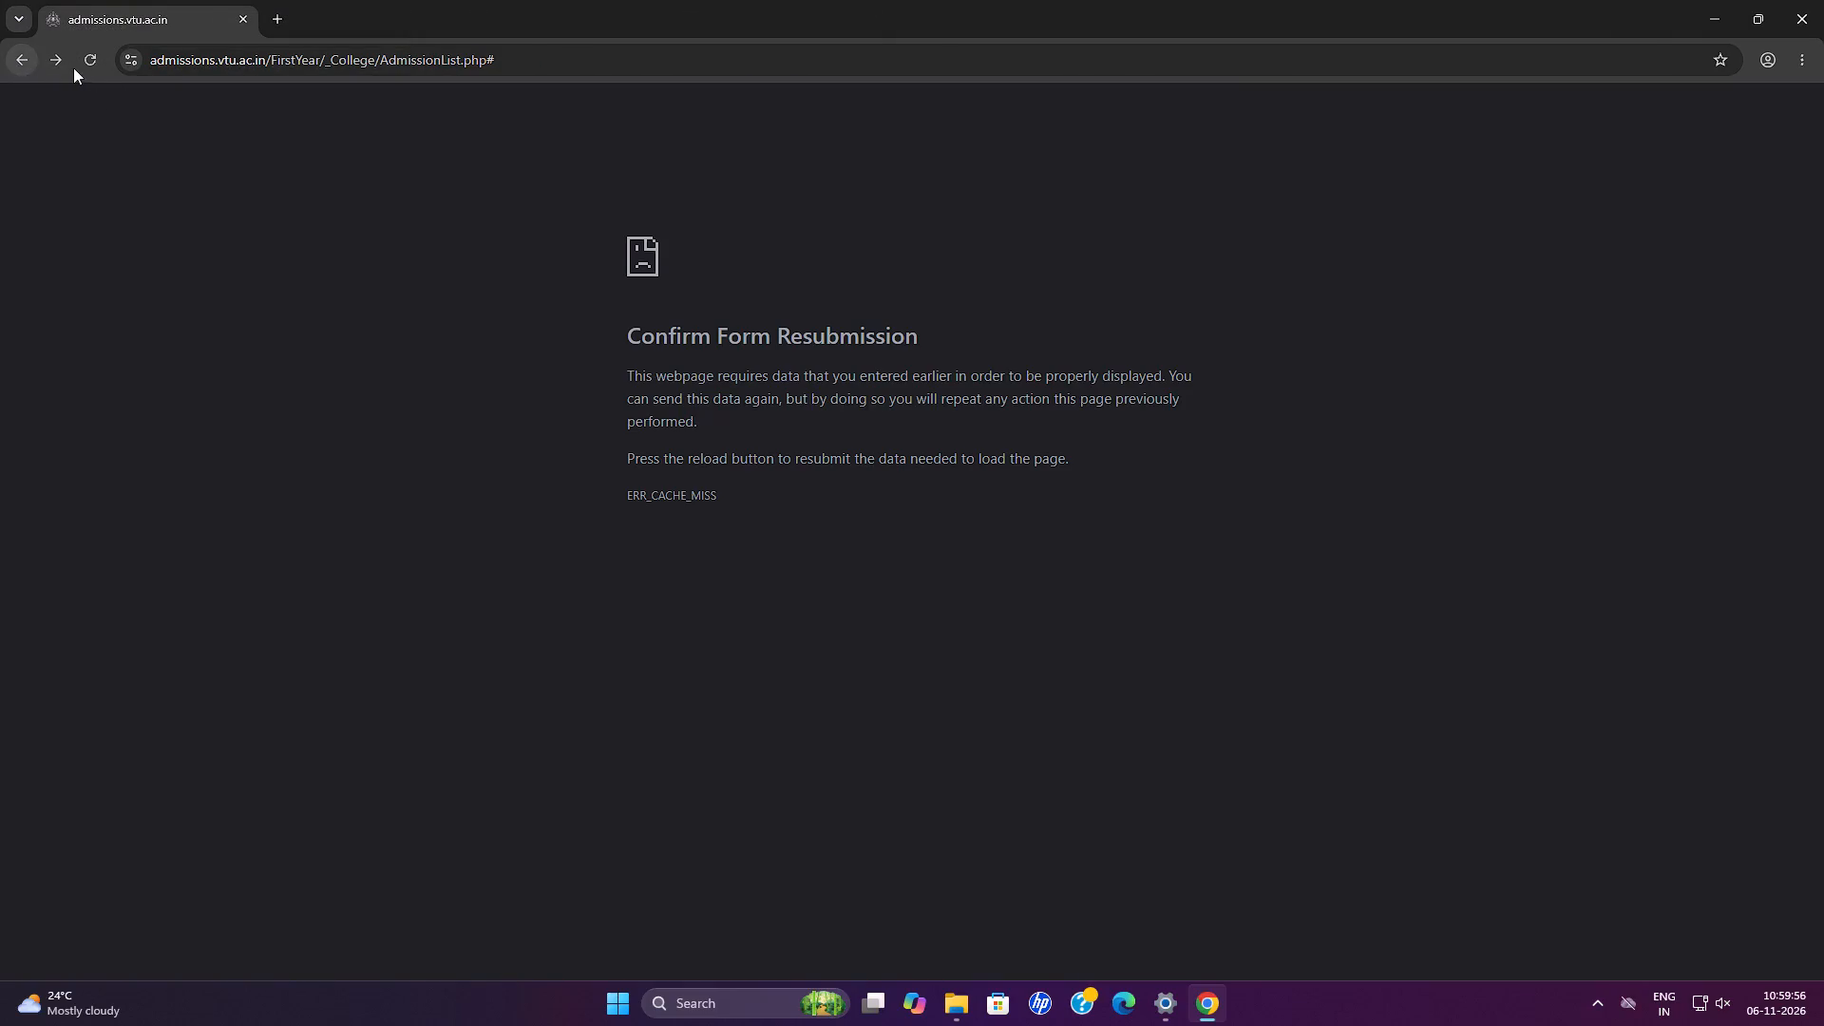
left_click(96, 64)
left_click(964, 210)
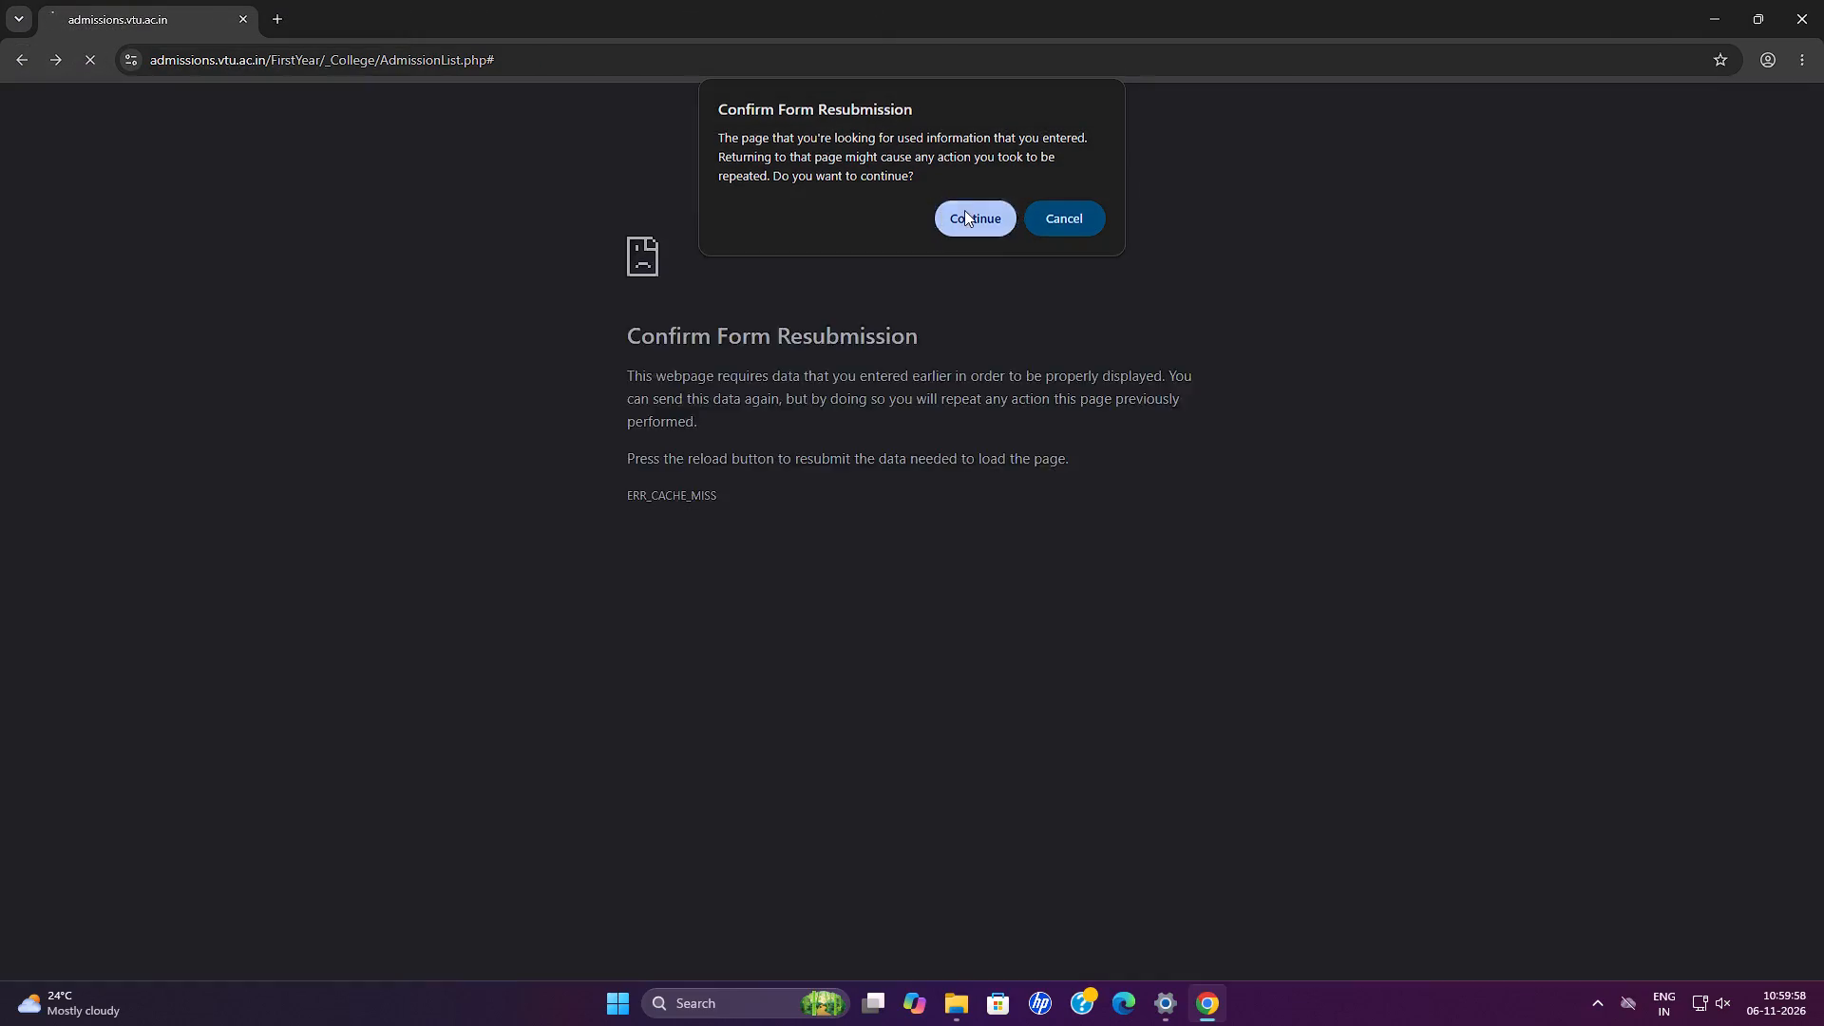
Set the admission type to KEA Seats, search the list for "sartha" and open the AI-branch student's printable admission form.
left_click(924, 496)
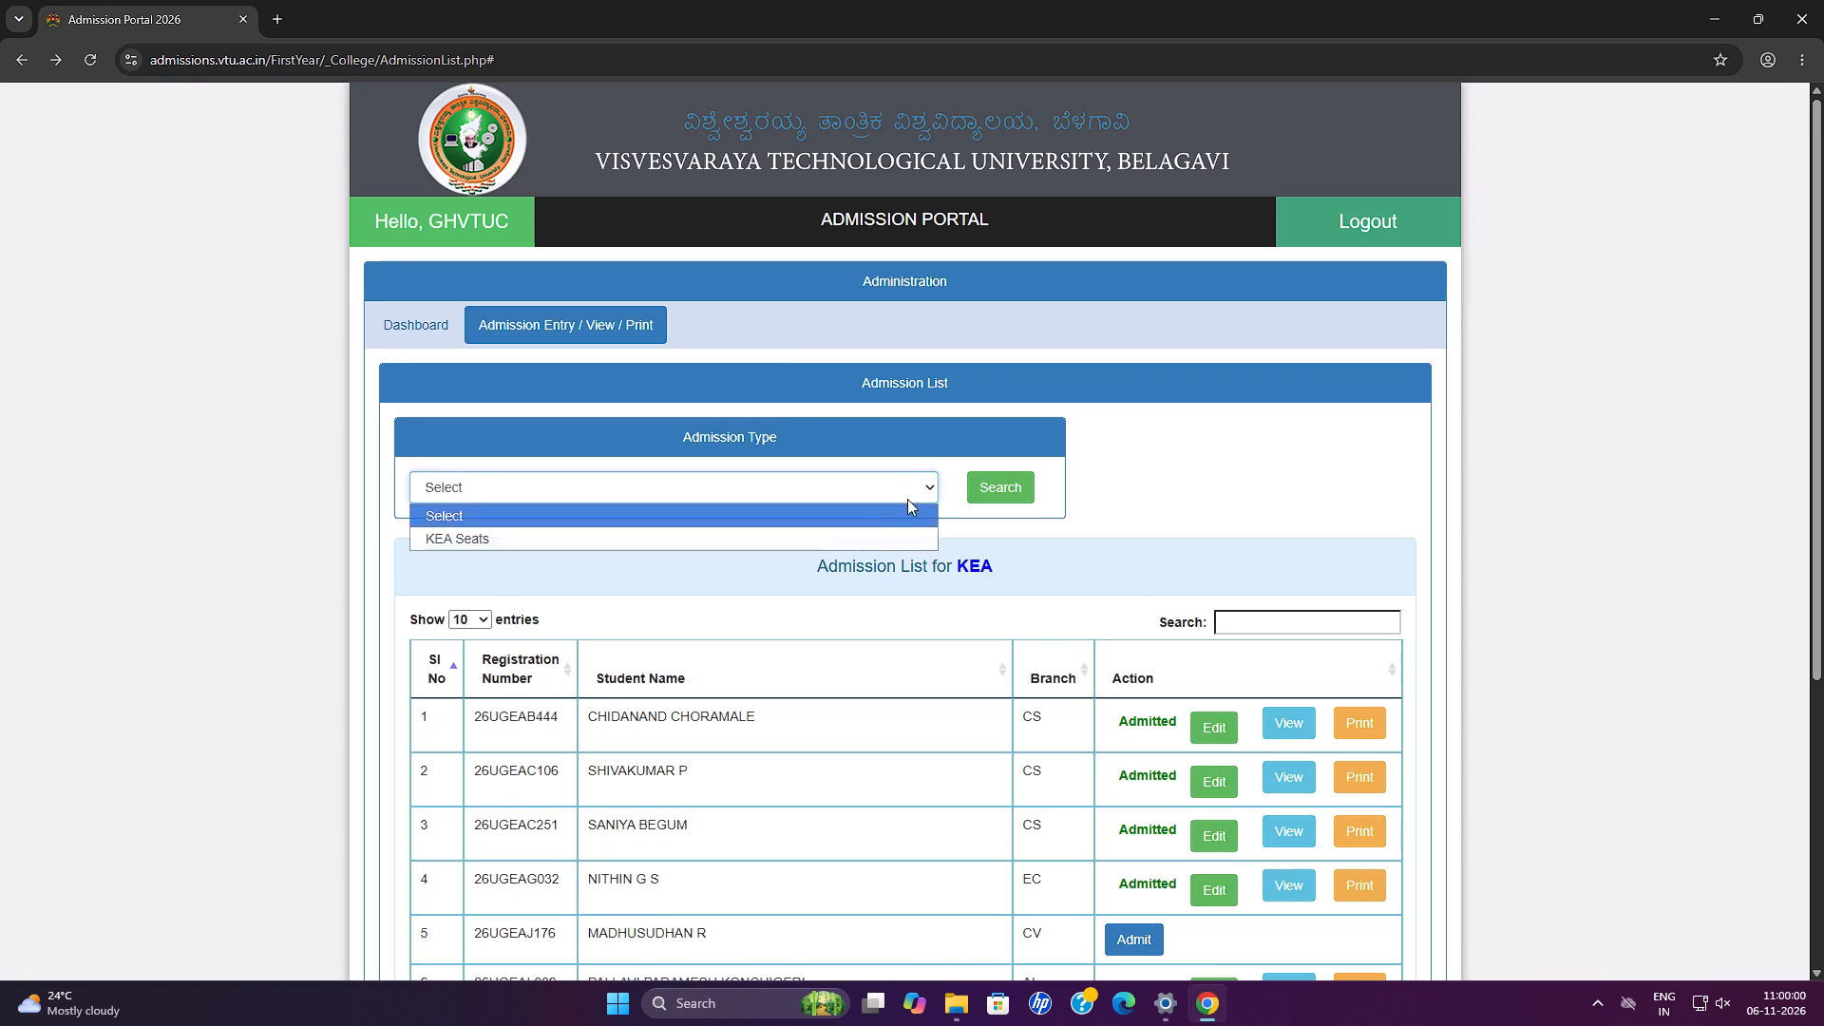
left_click(870, 535)
left_click(1281, 621)
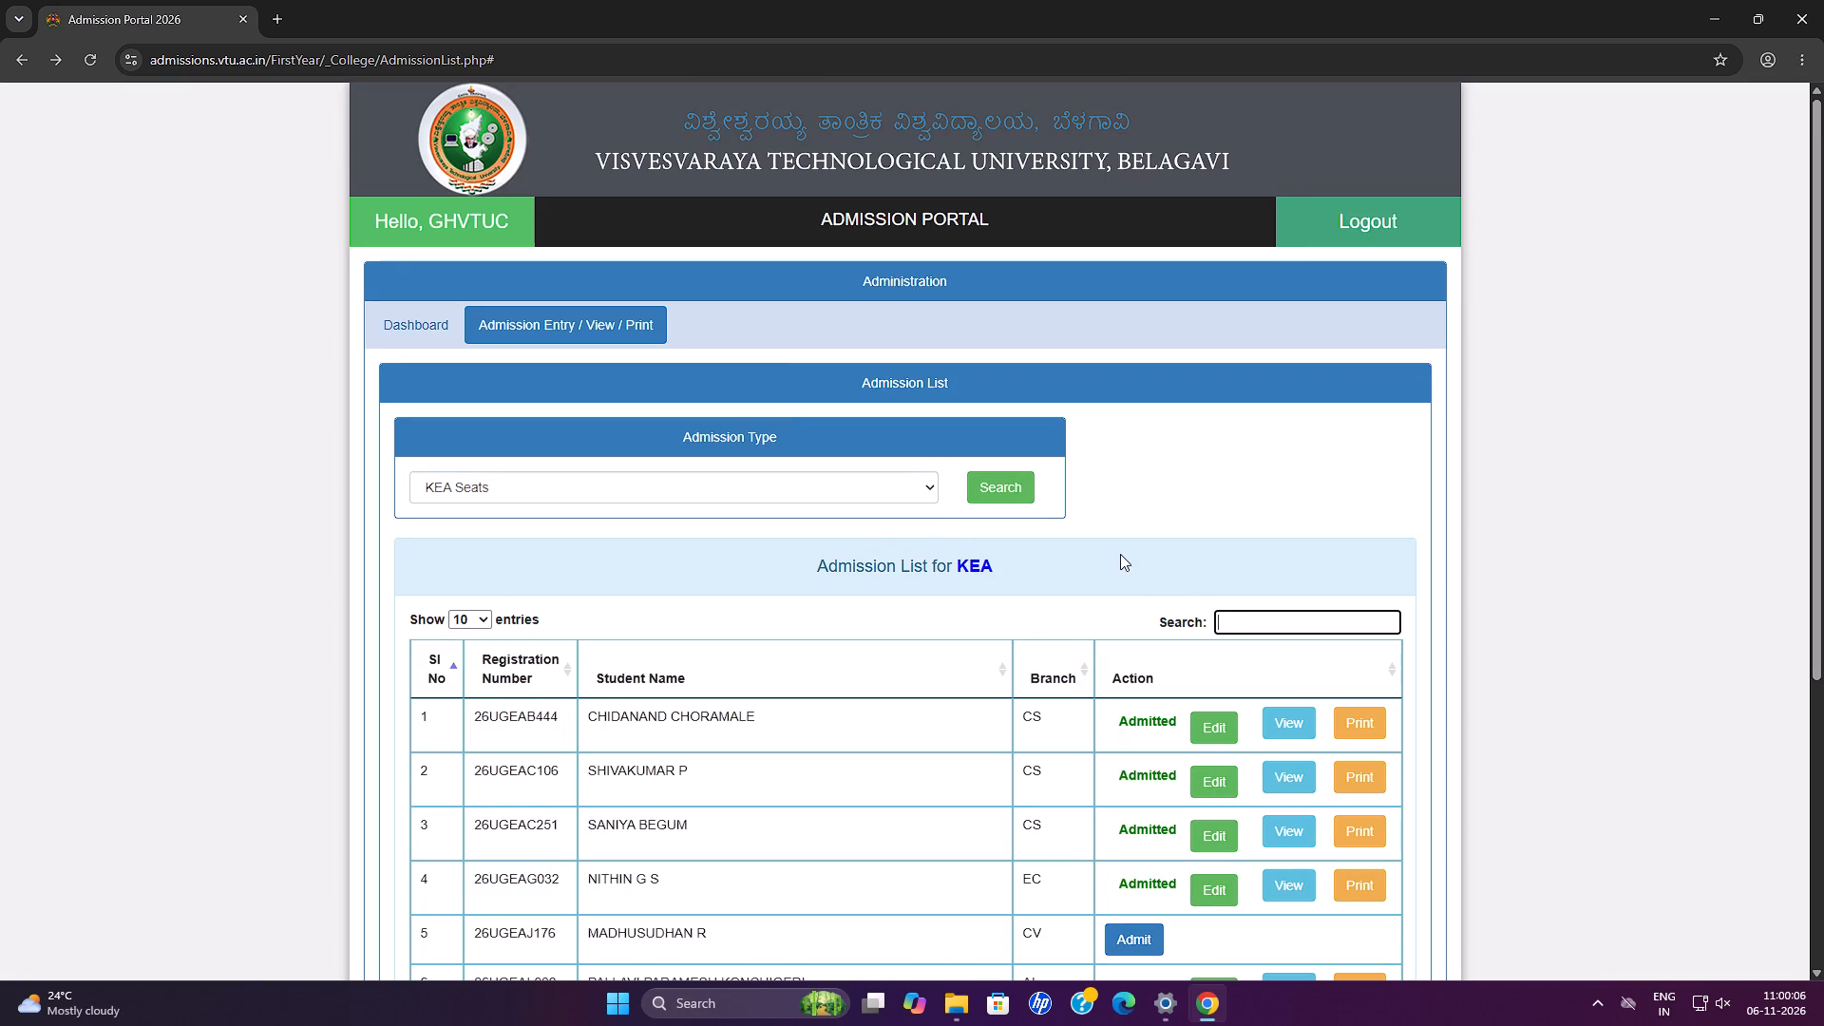
type("sartha")
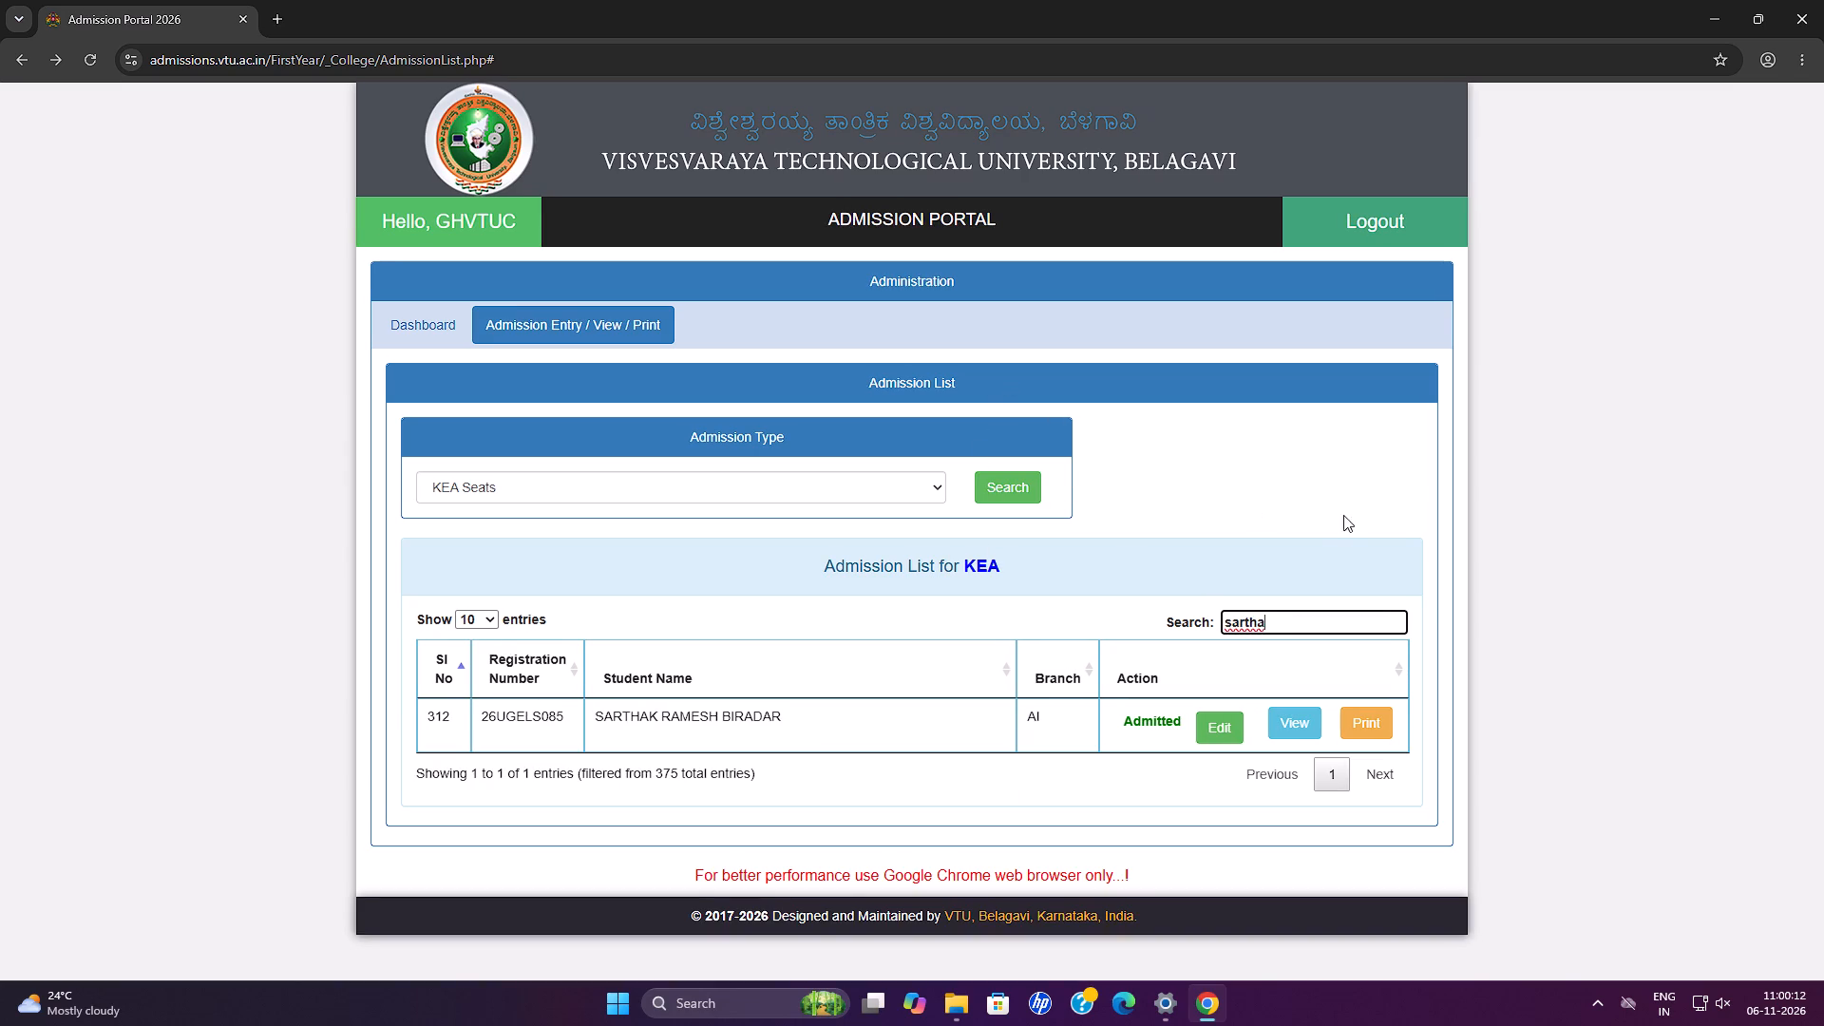
left_click(1361, 723)
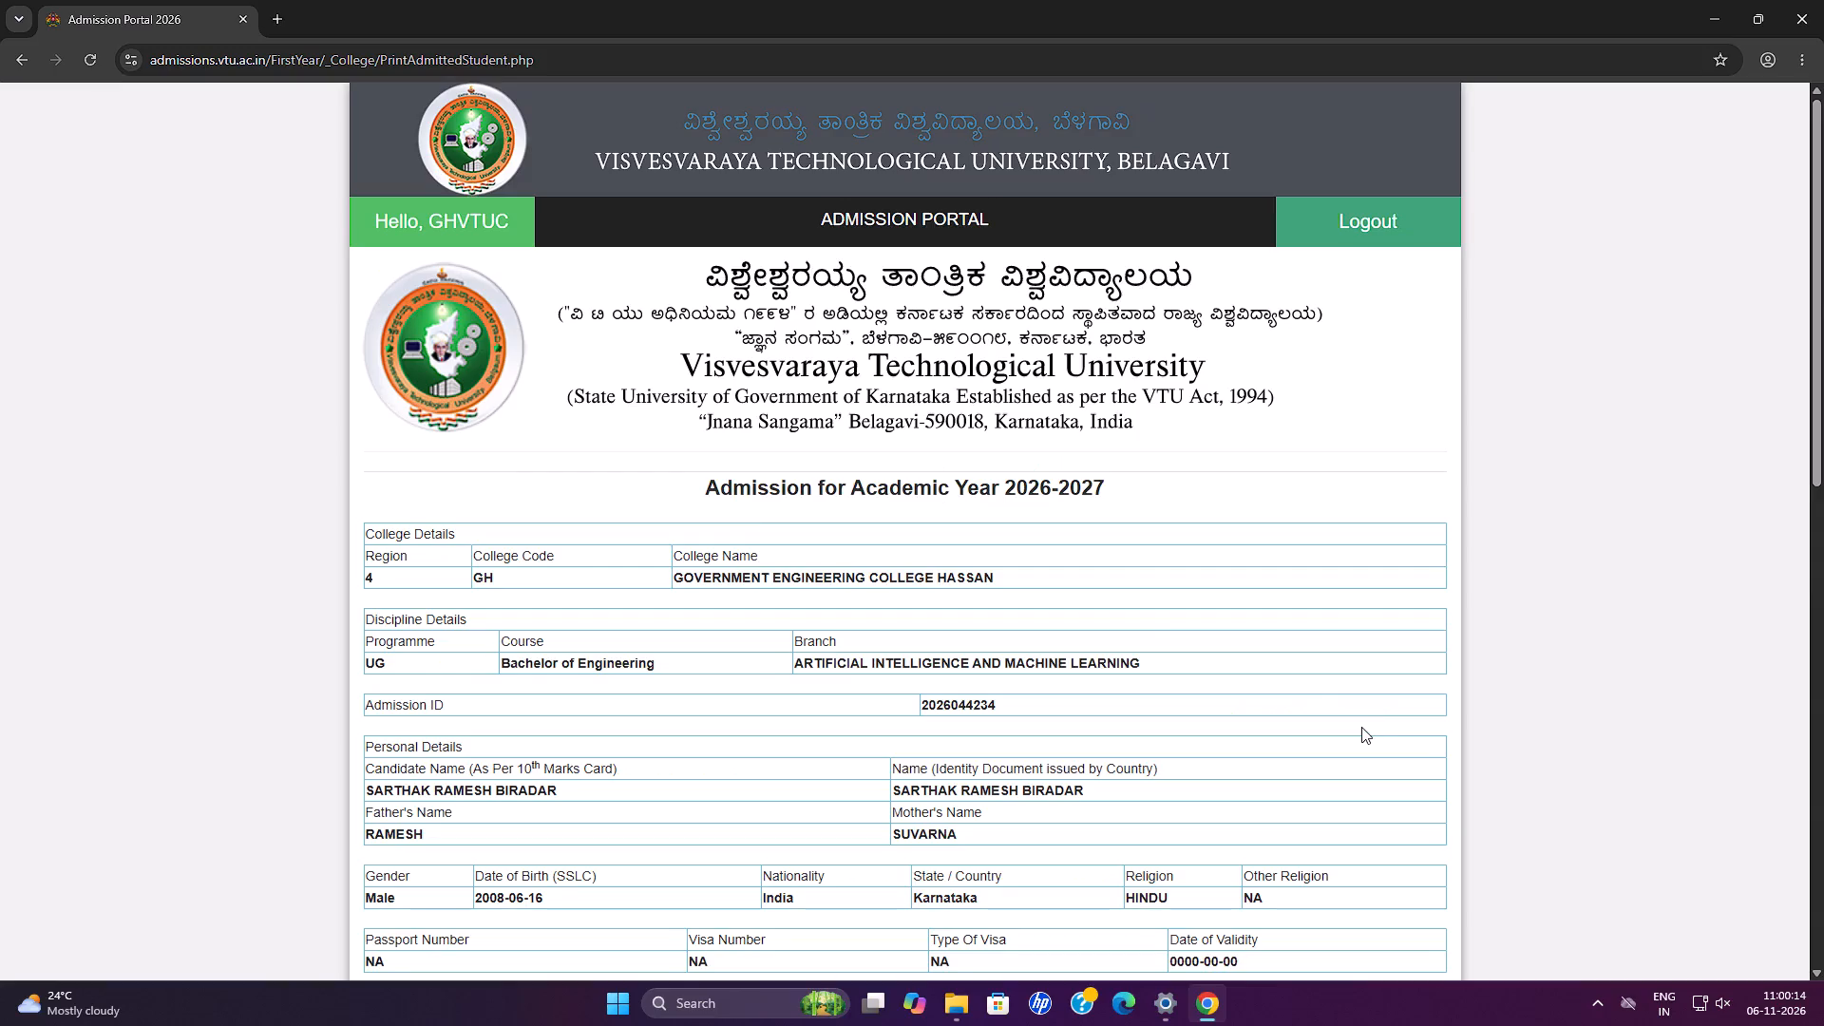
Print the admission form to PDF and save it as "sarthak" in the Desktop folder "Ai 41 t0 51".
scroll(778, 510, "down", 18)
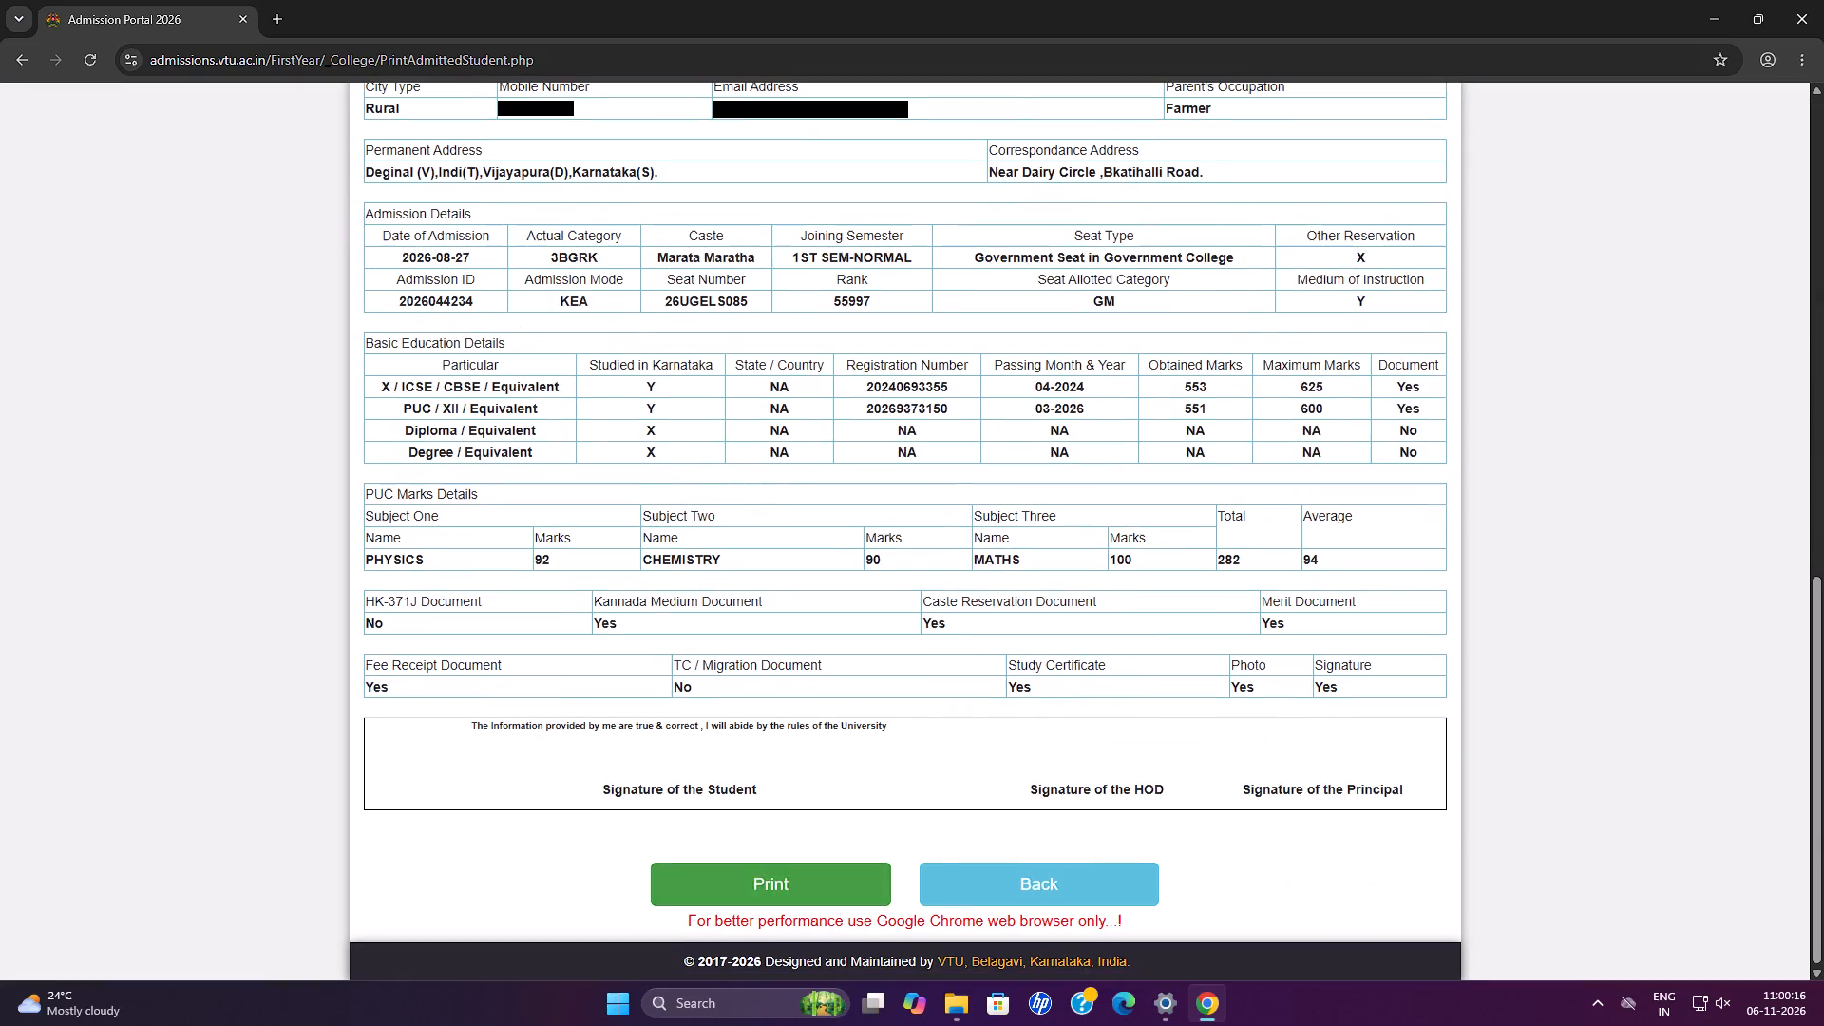
left_click(795, 875)
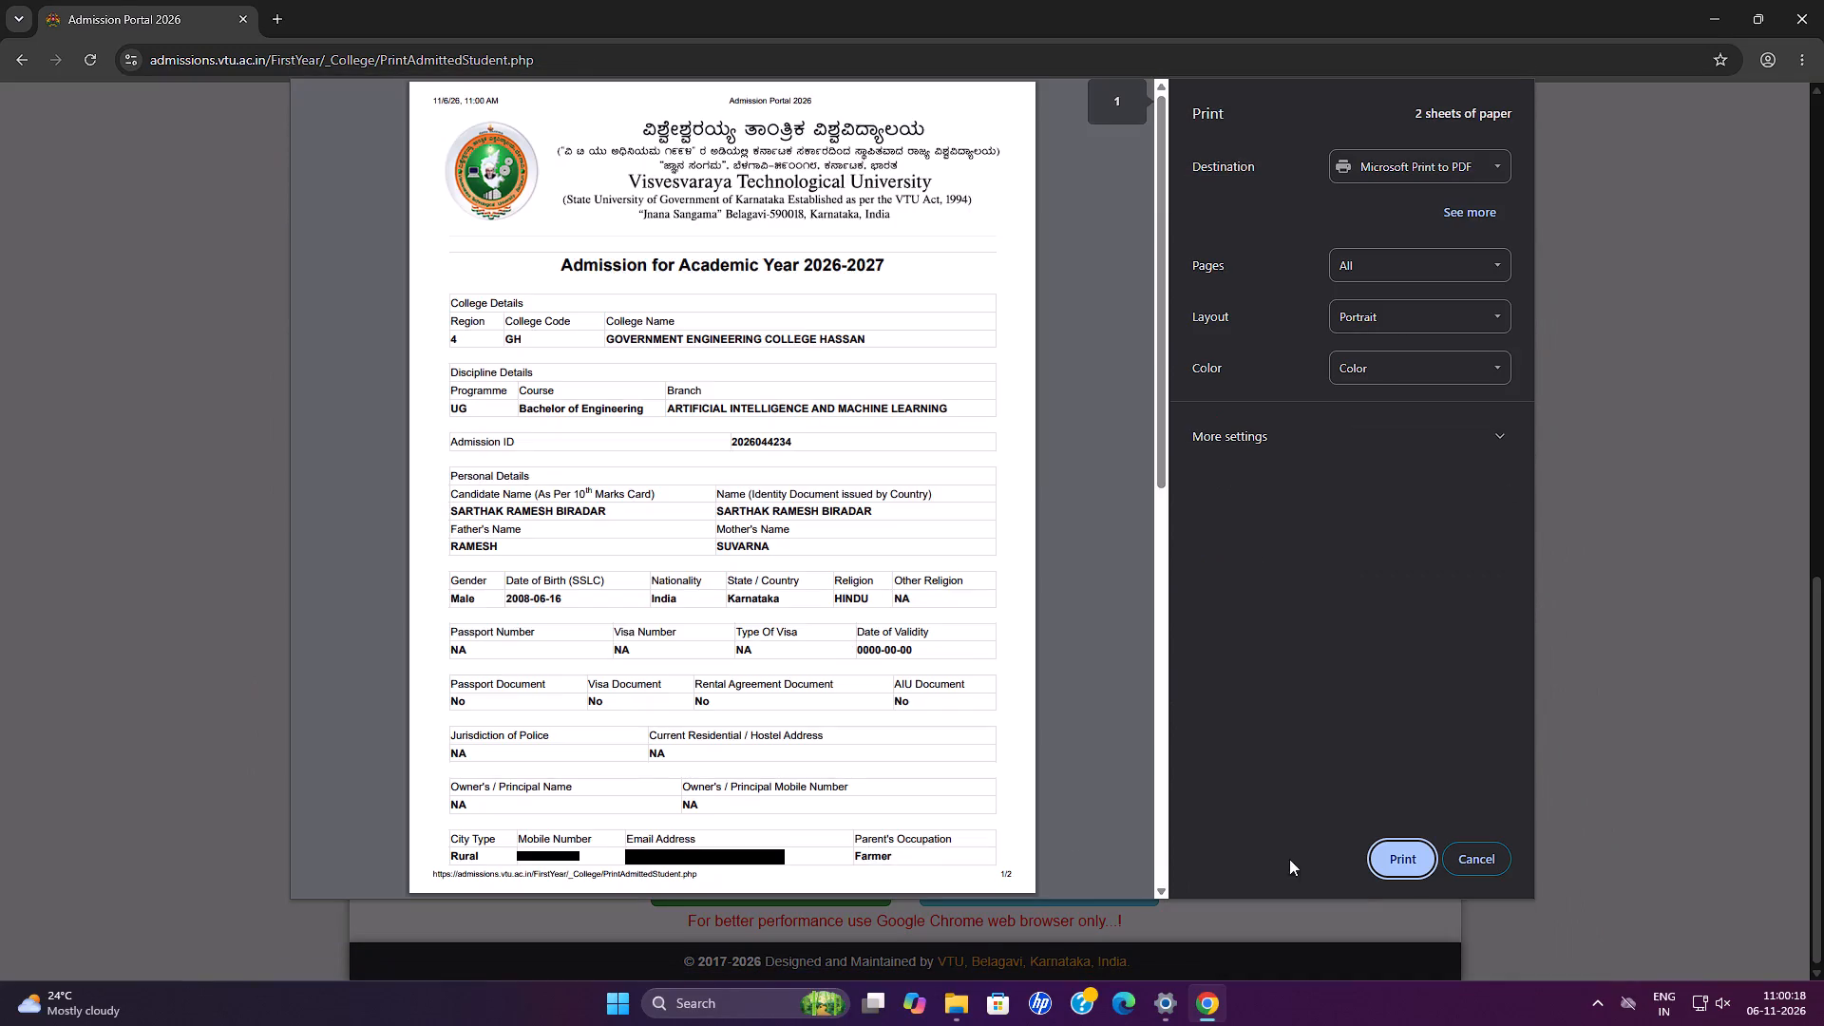
left_click(1401, 863)
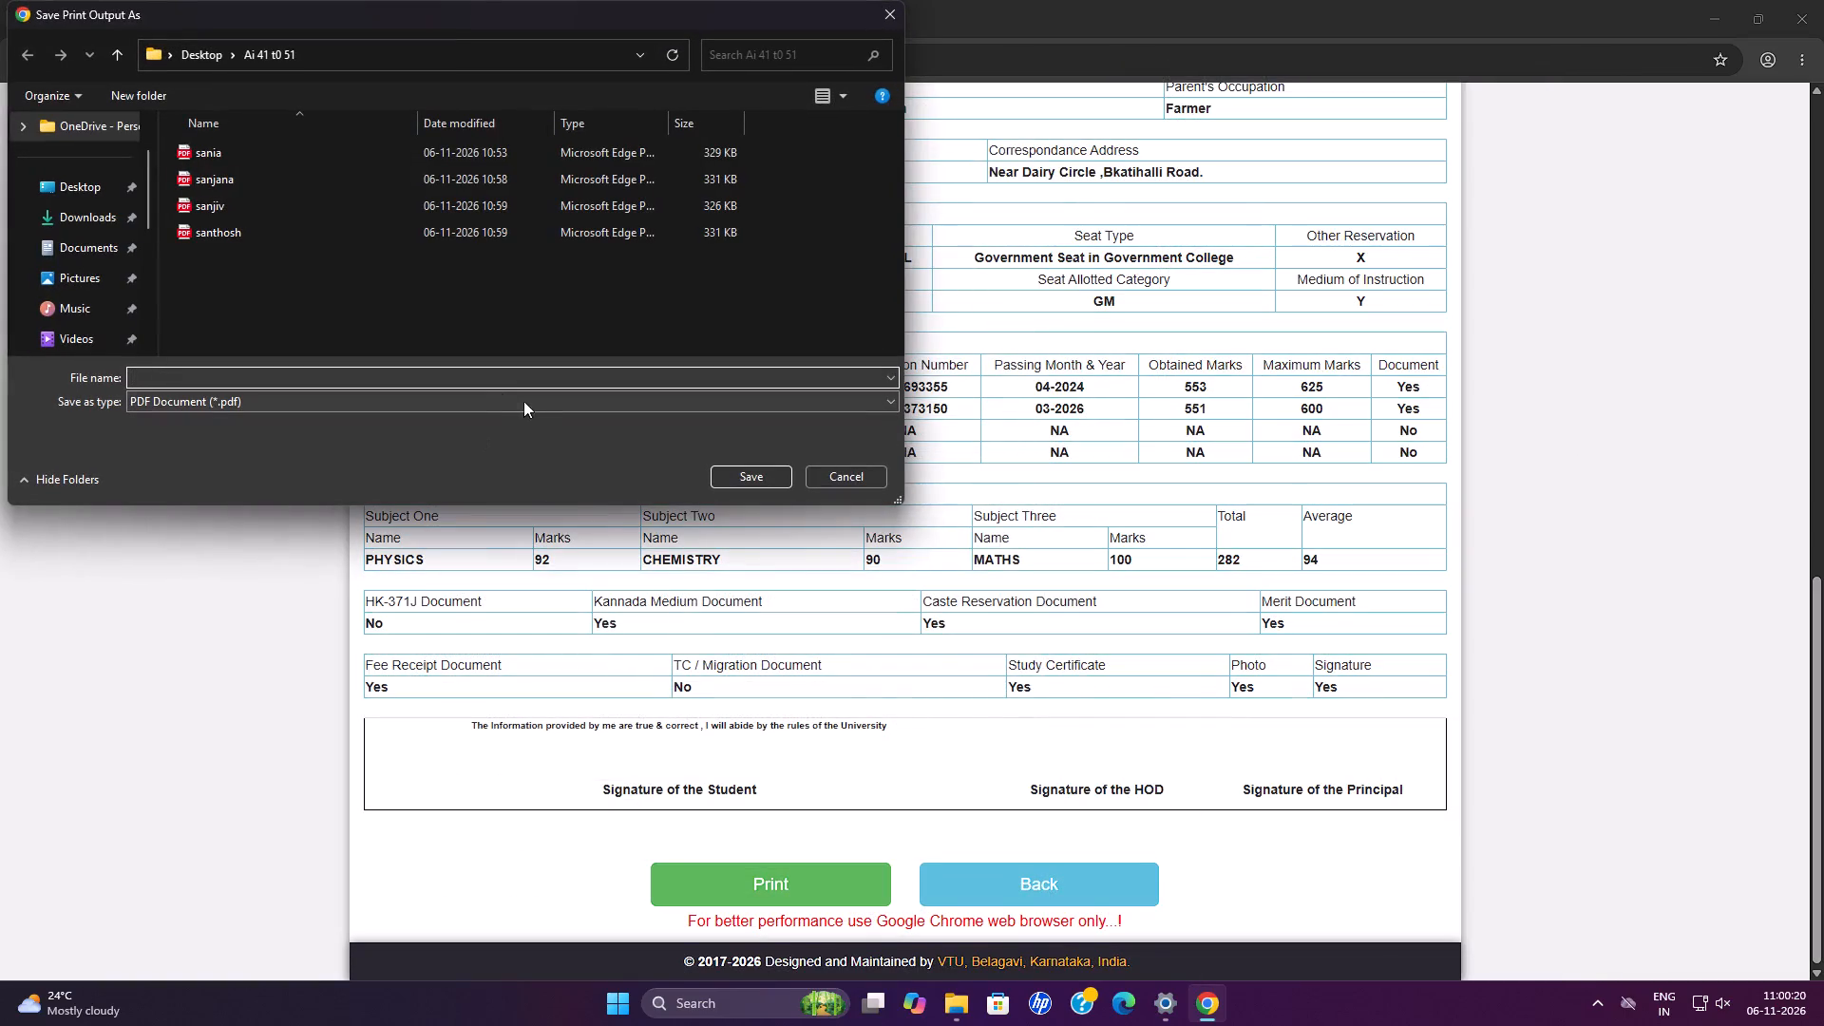
type("sar")
type("tha")
key("BackSpace")
key("BackSpace")
key("BackSpace")
key("a")
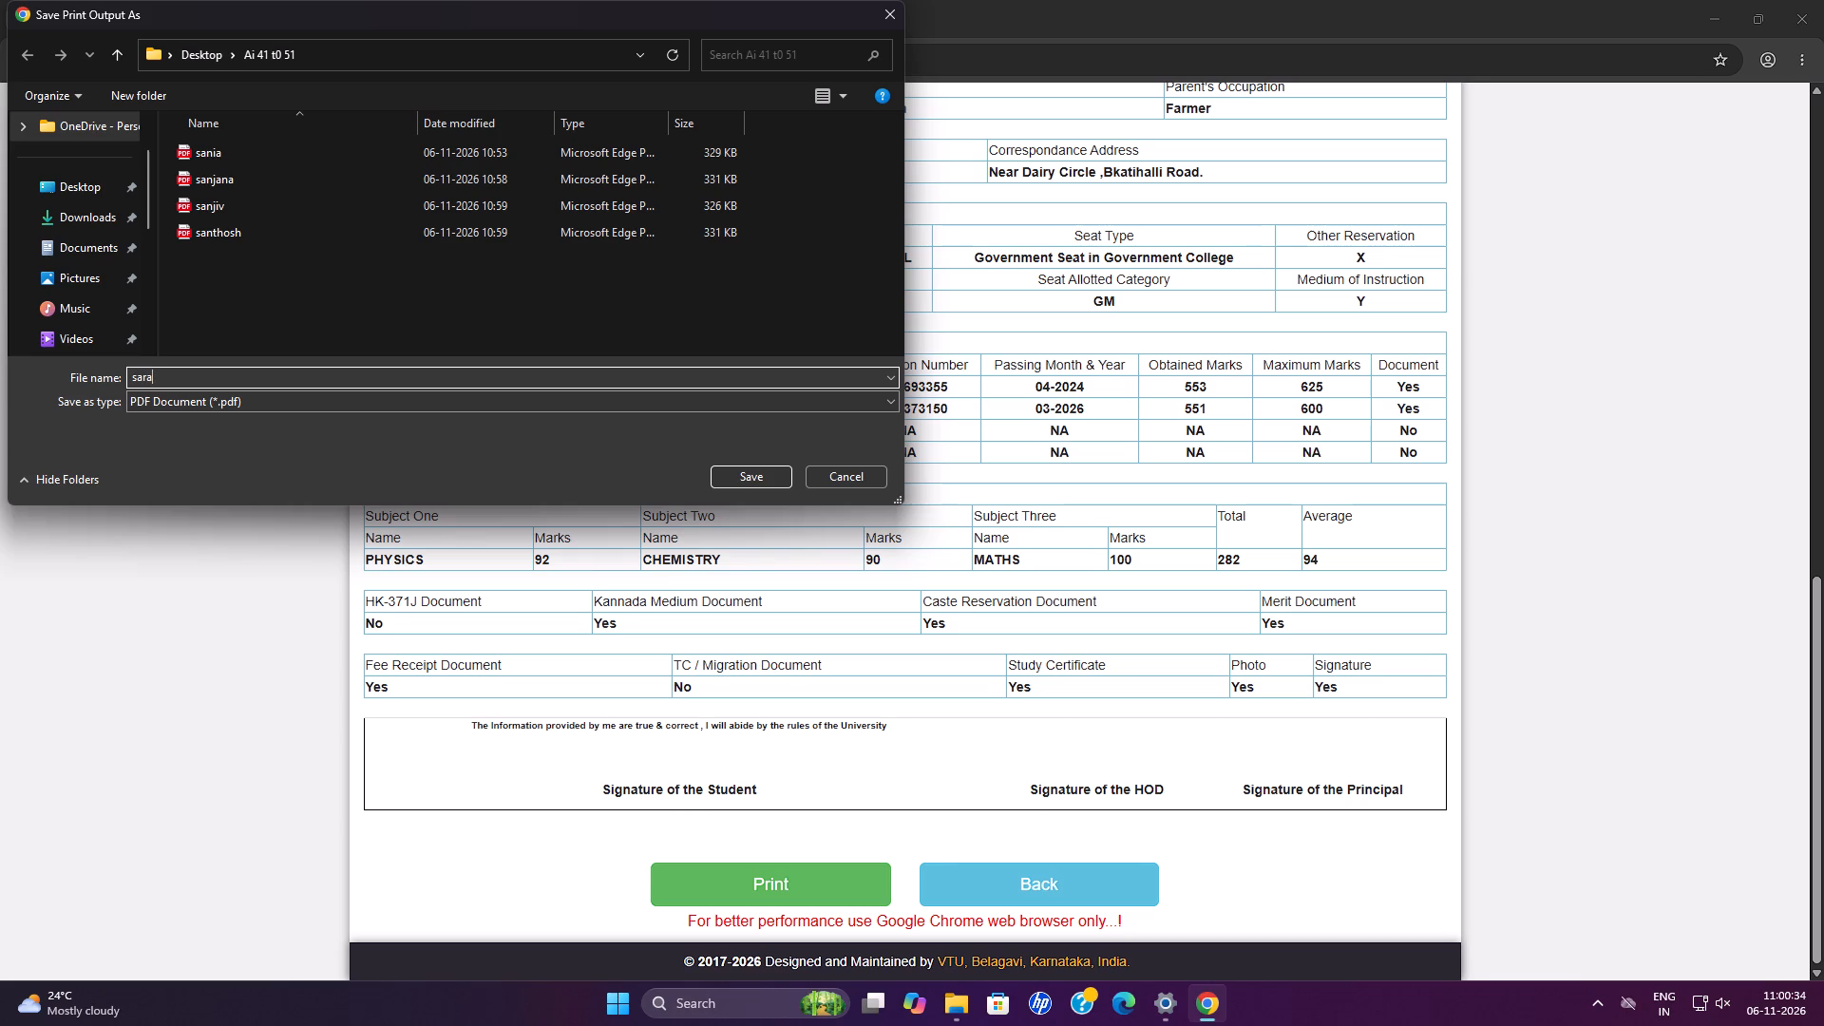
key("BackSpace")
type("thak")
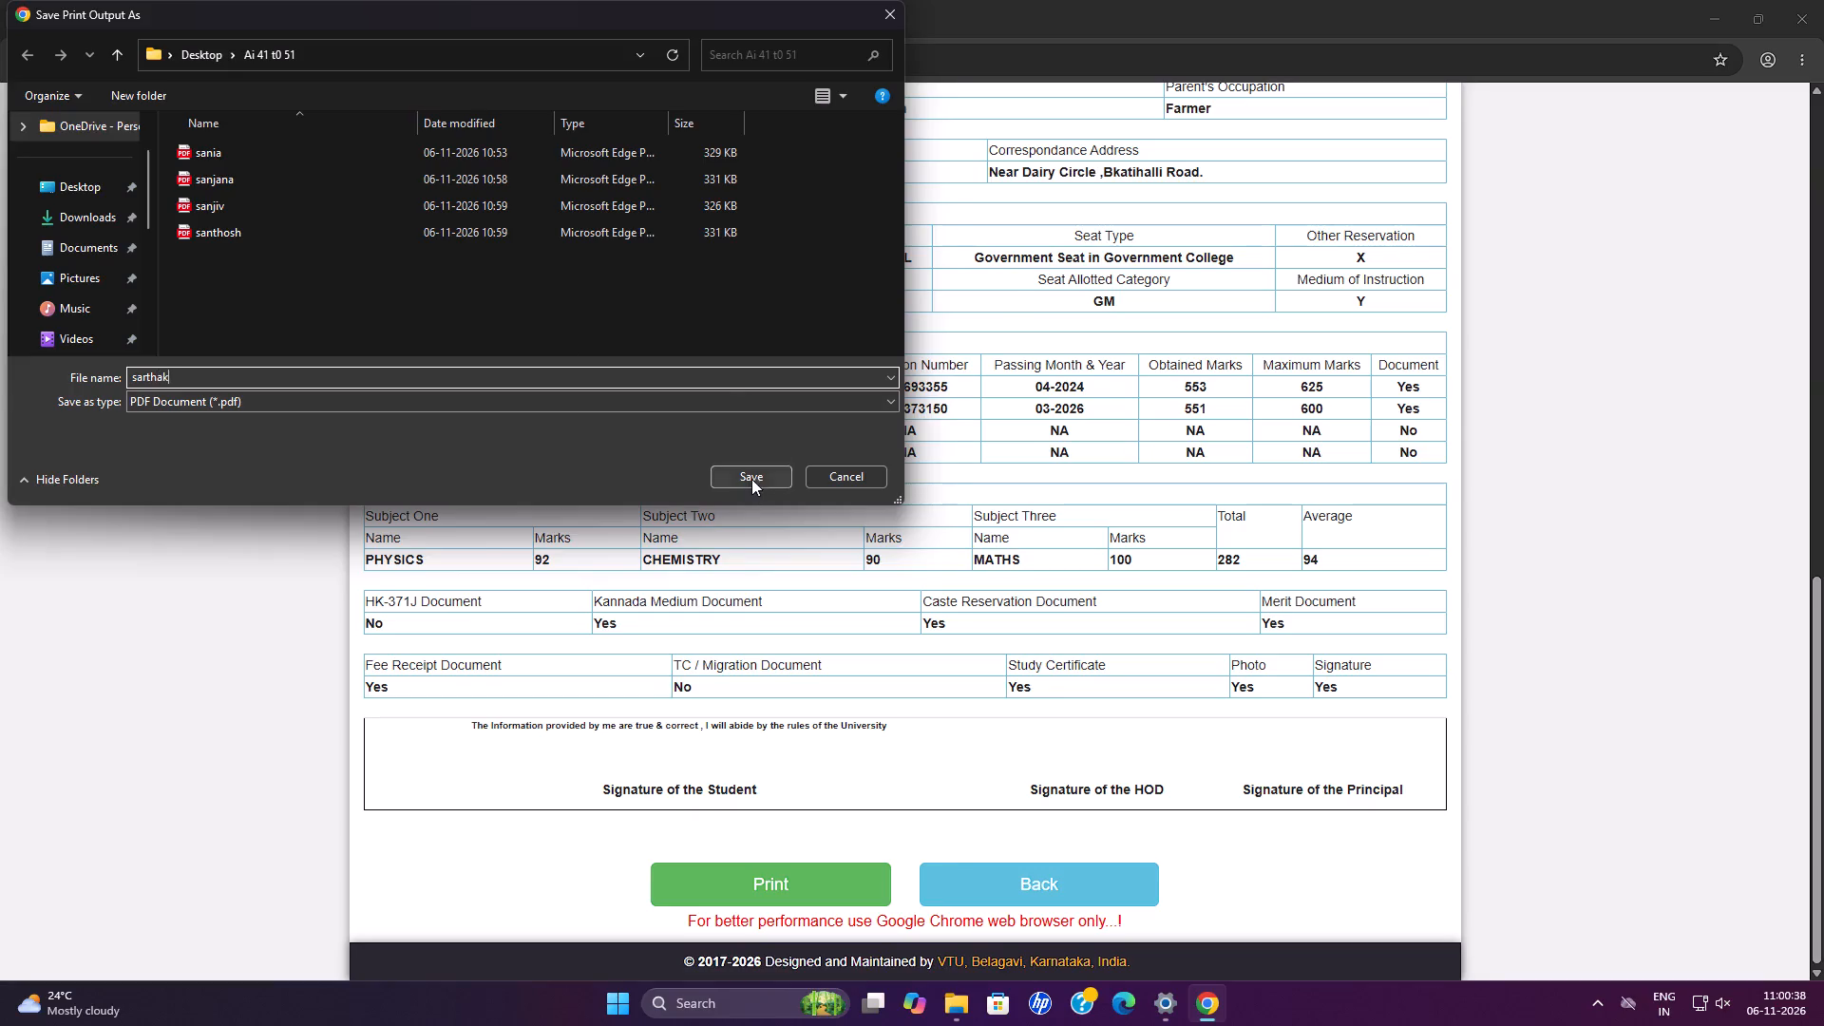
left_click(751, 478)
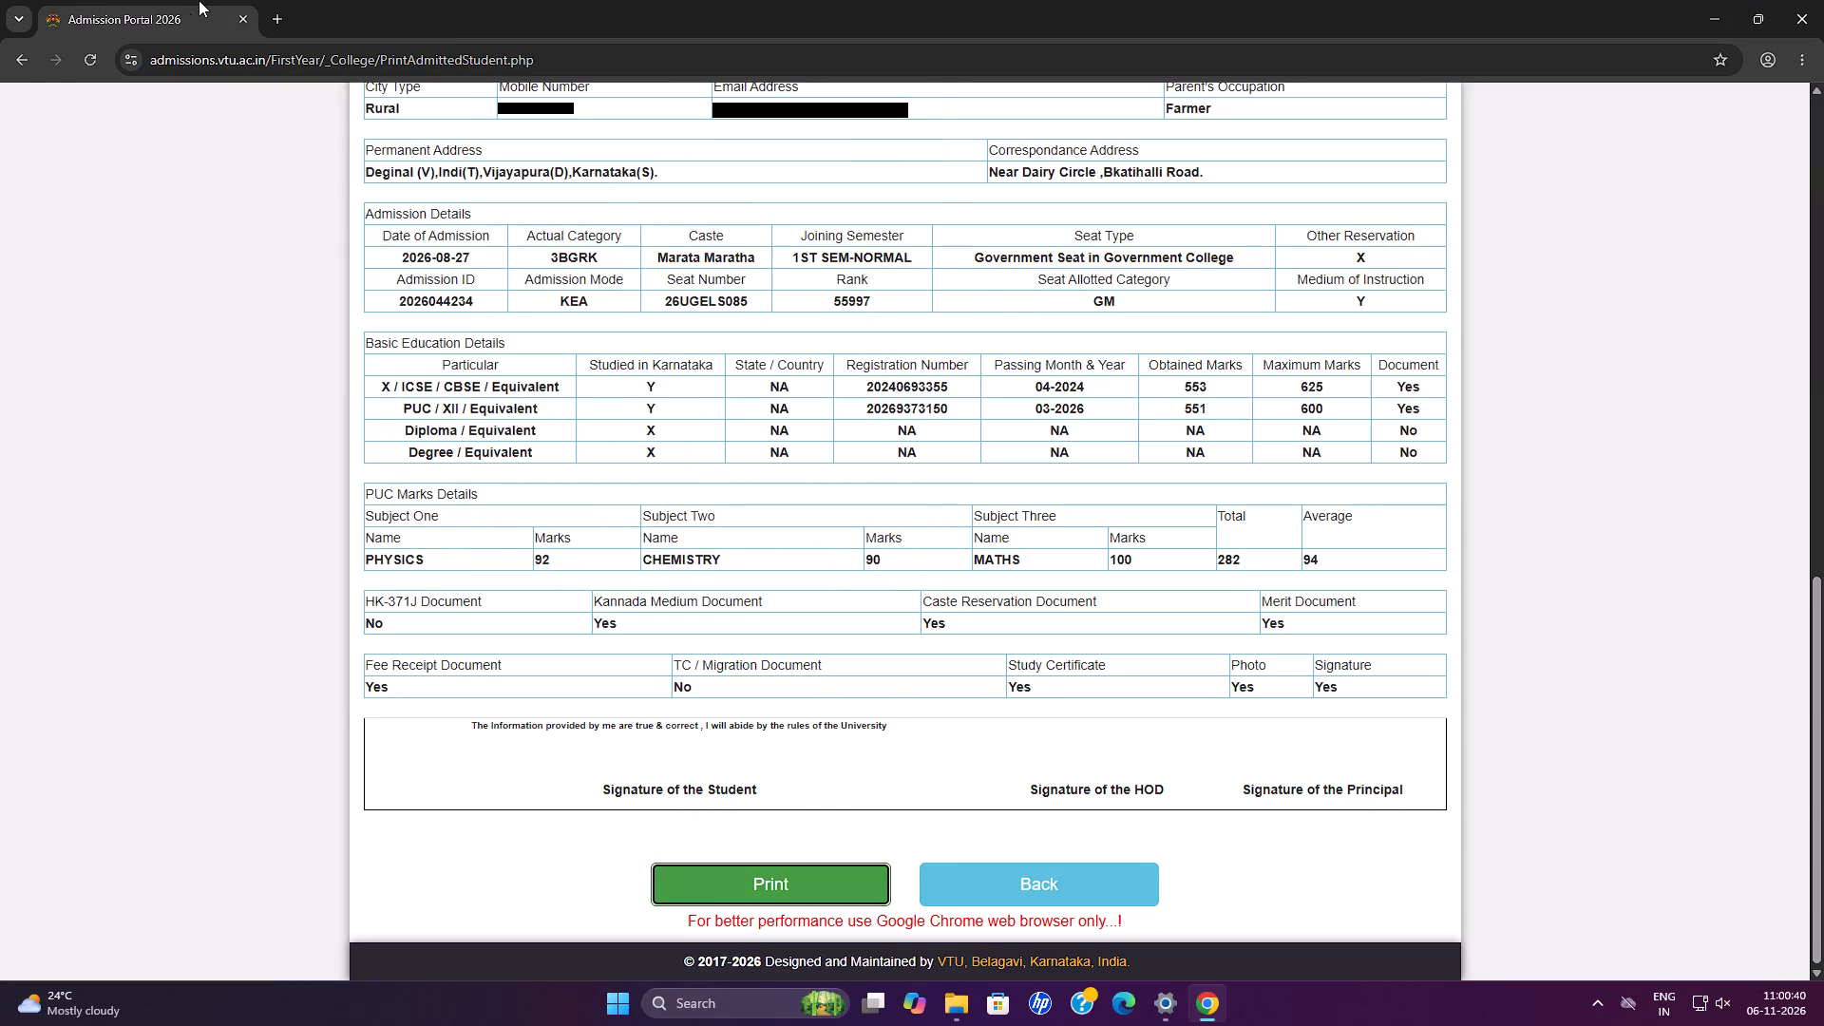
Return from the printable form to the KEA admission list, resubmitting the form data.
left_click(25, 67)
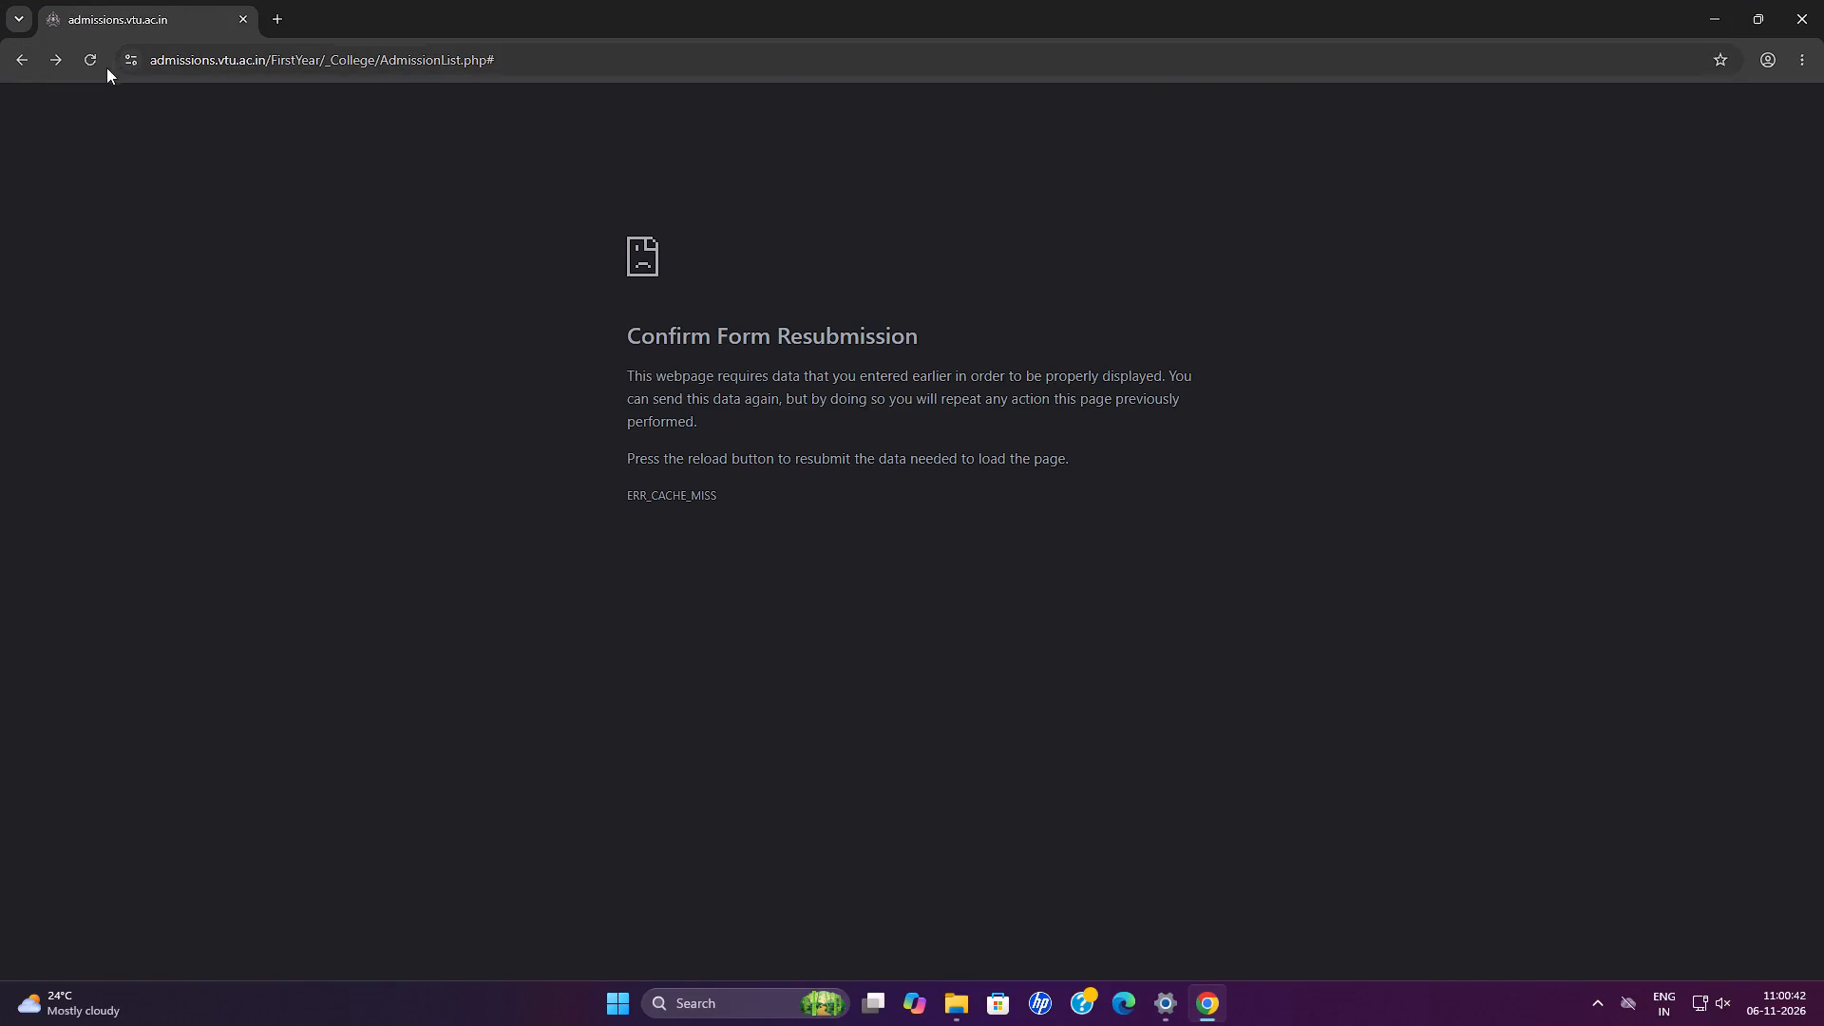
left_click(90, 57)
left_click(979, 208)
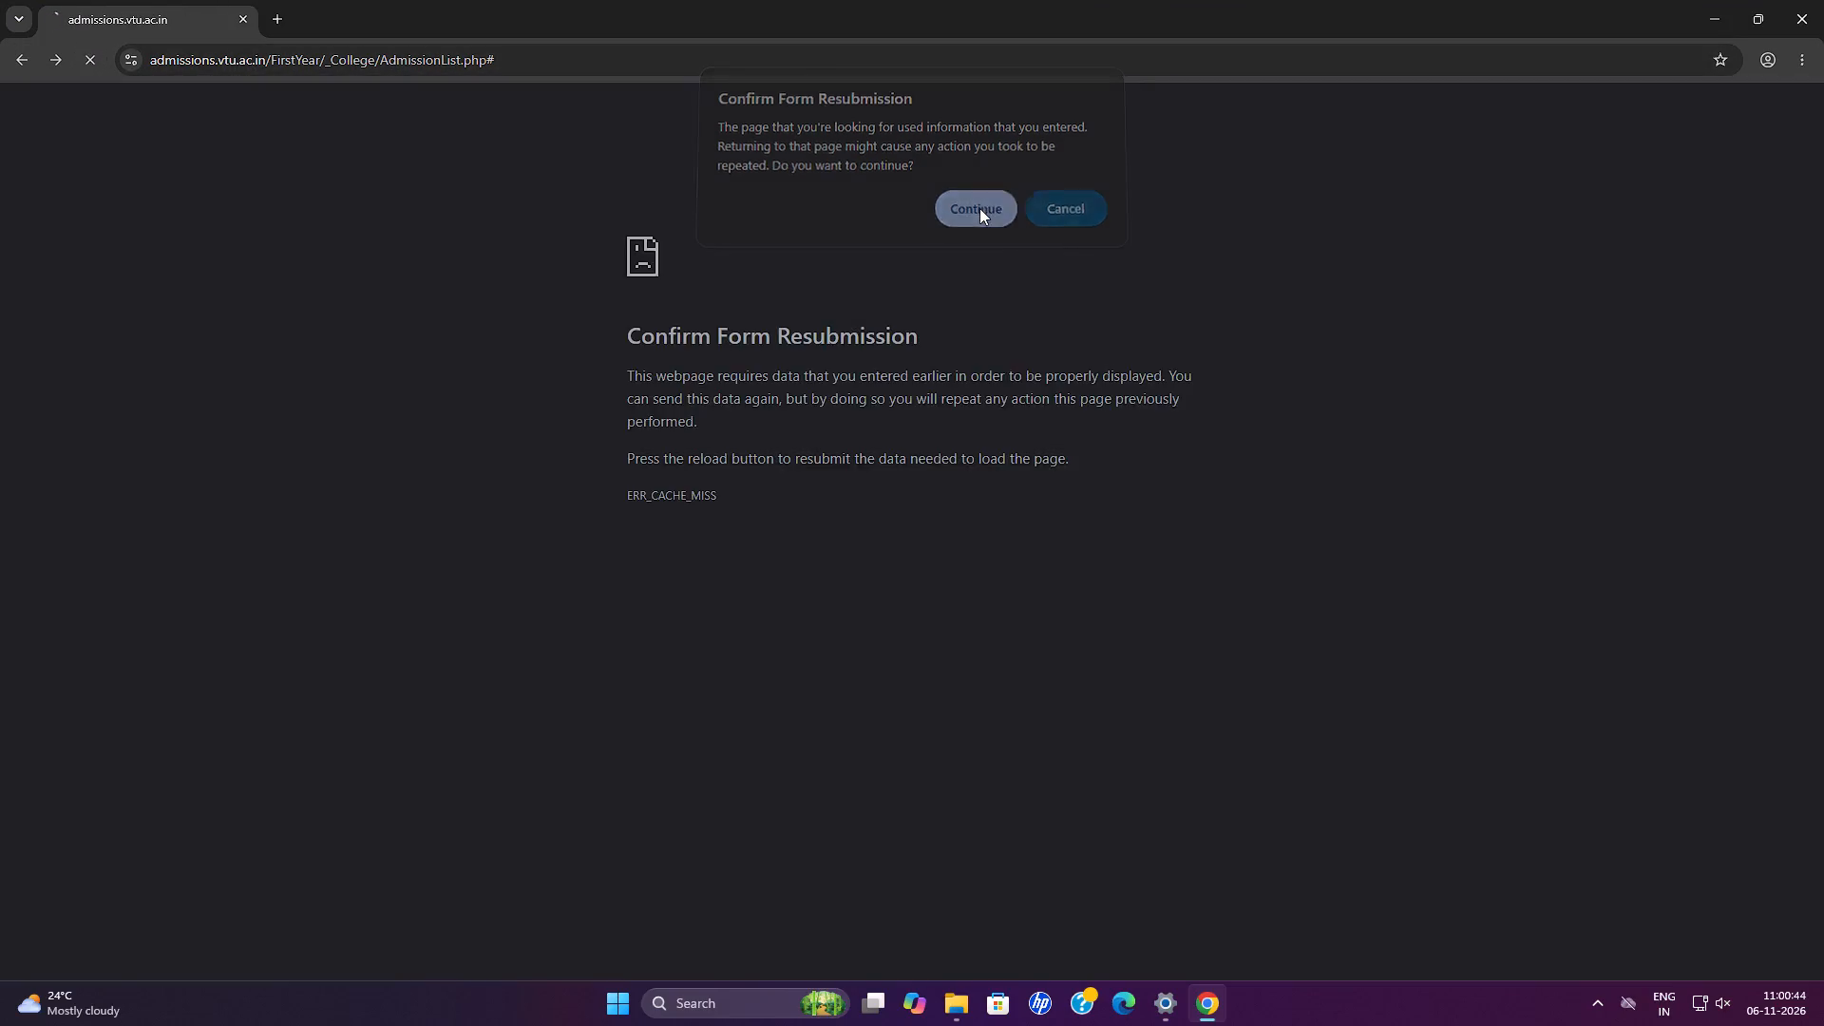
Set the admission type to KEA Seats, search for "savit" and open the printable admission form of the AI-branch student with Sl No 310.
left_click(925, 493)
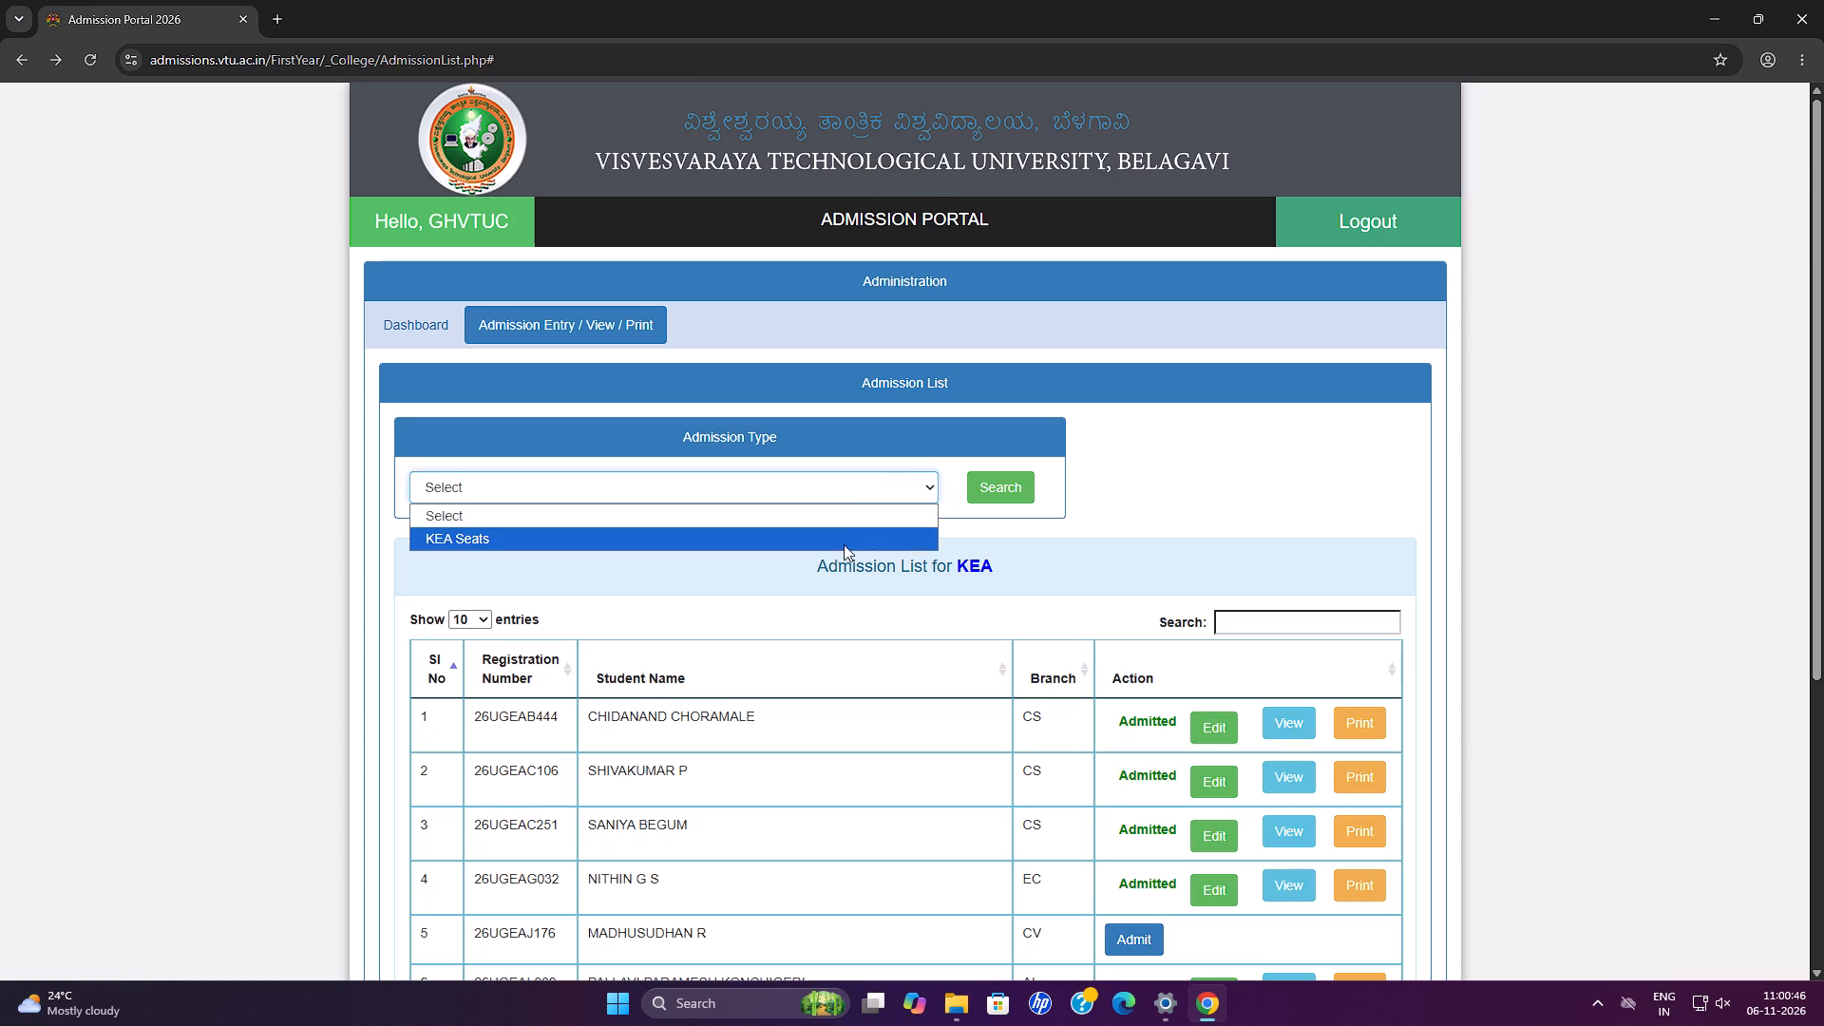
left_click(835, 552)
left_click(927, 488)
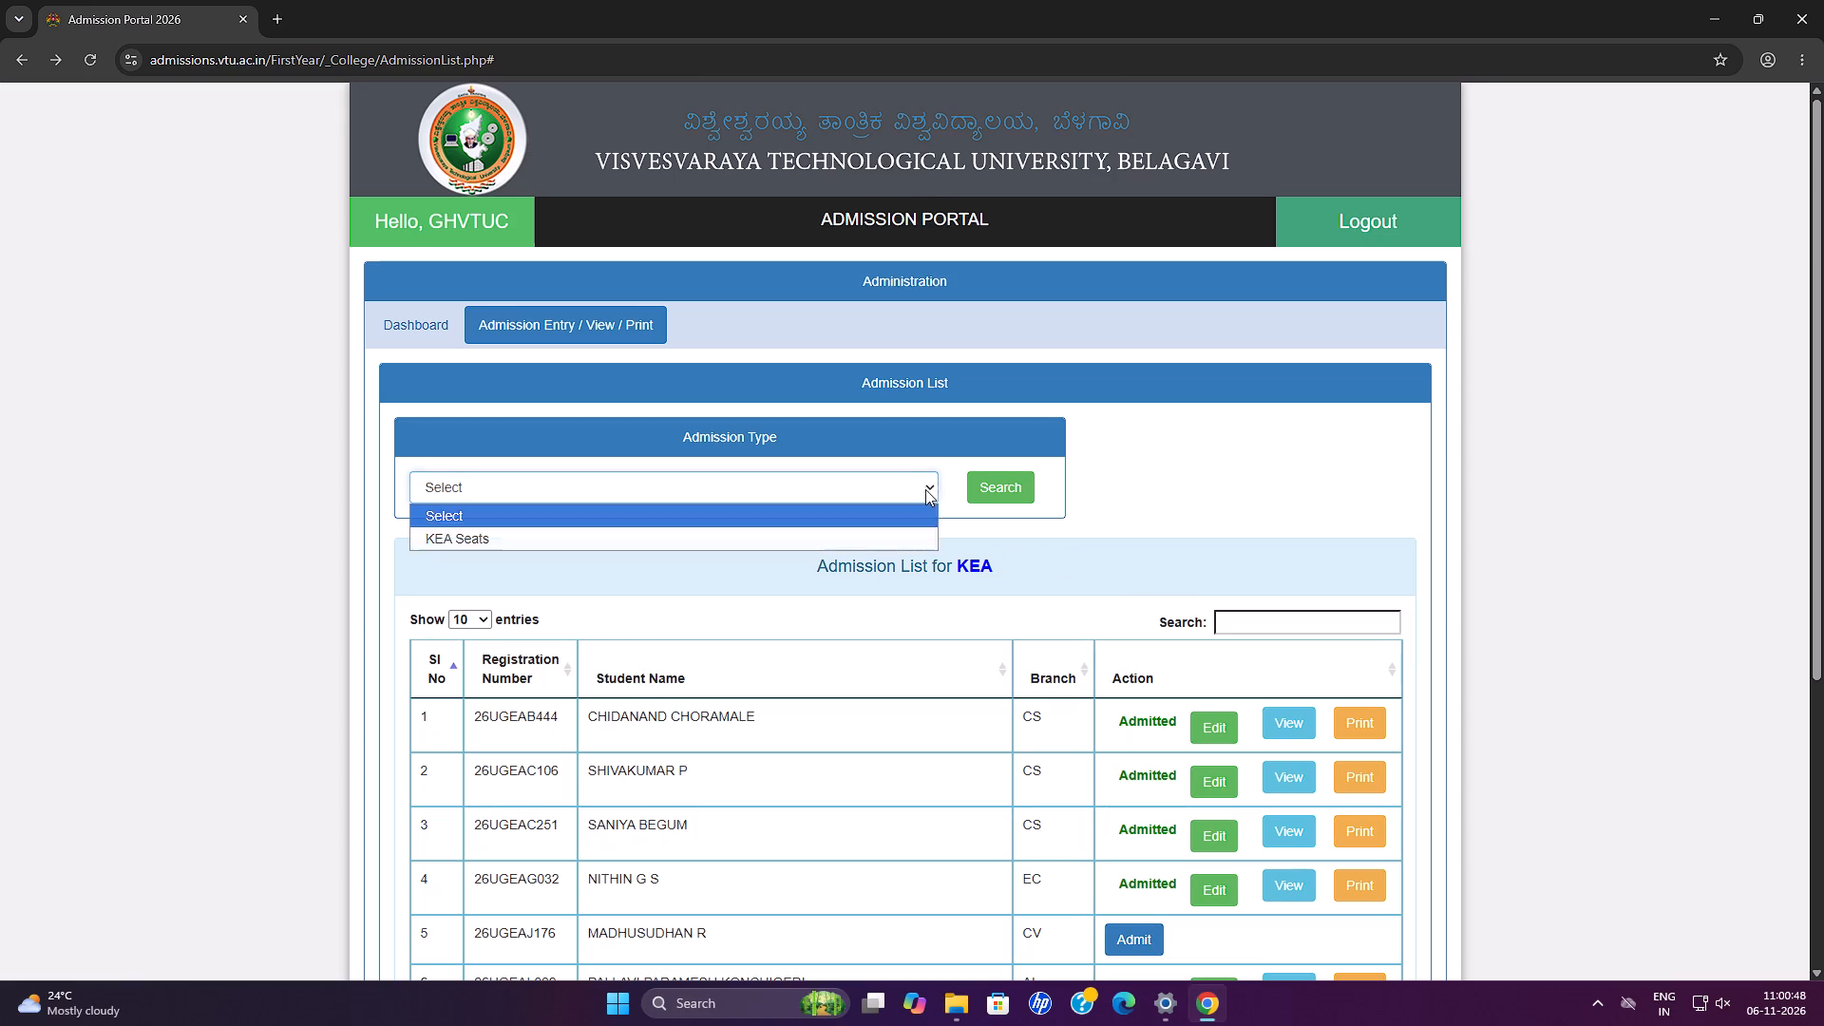
left_click(885, 531)
left_click(1264, 618)
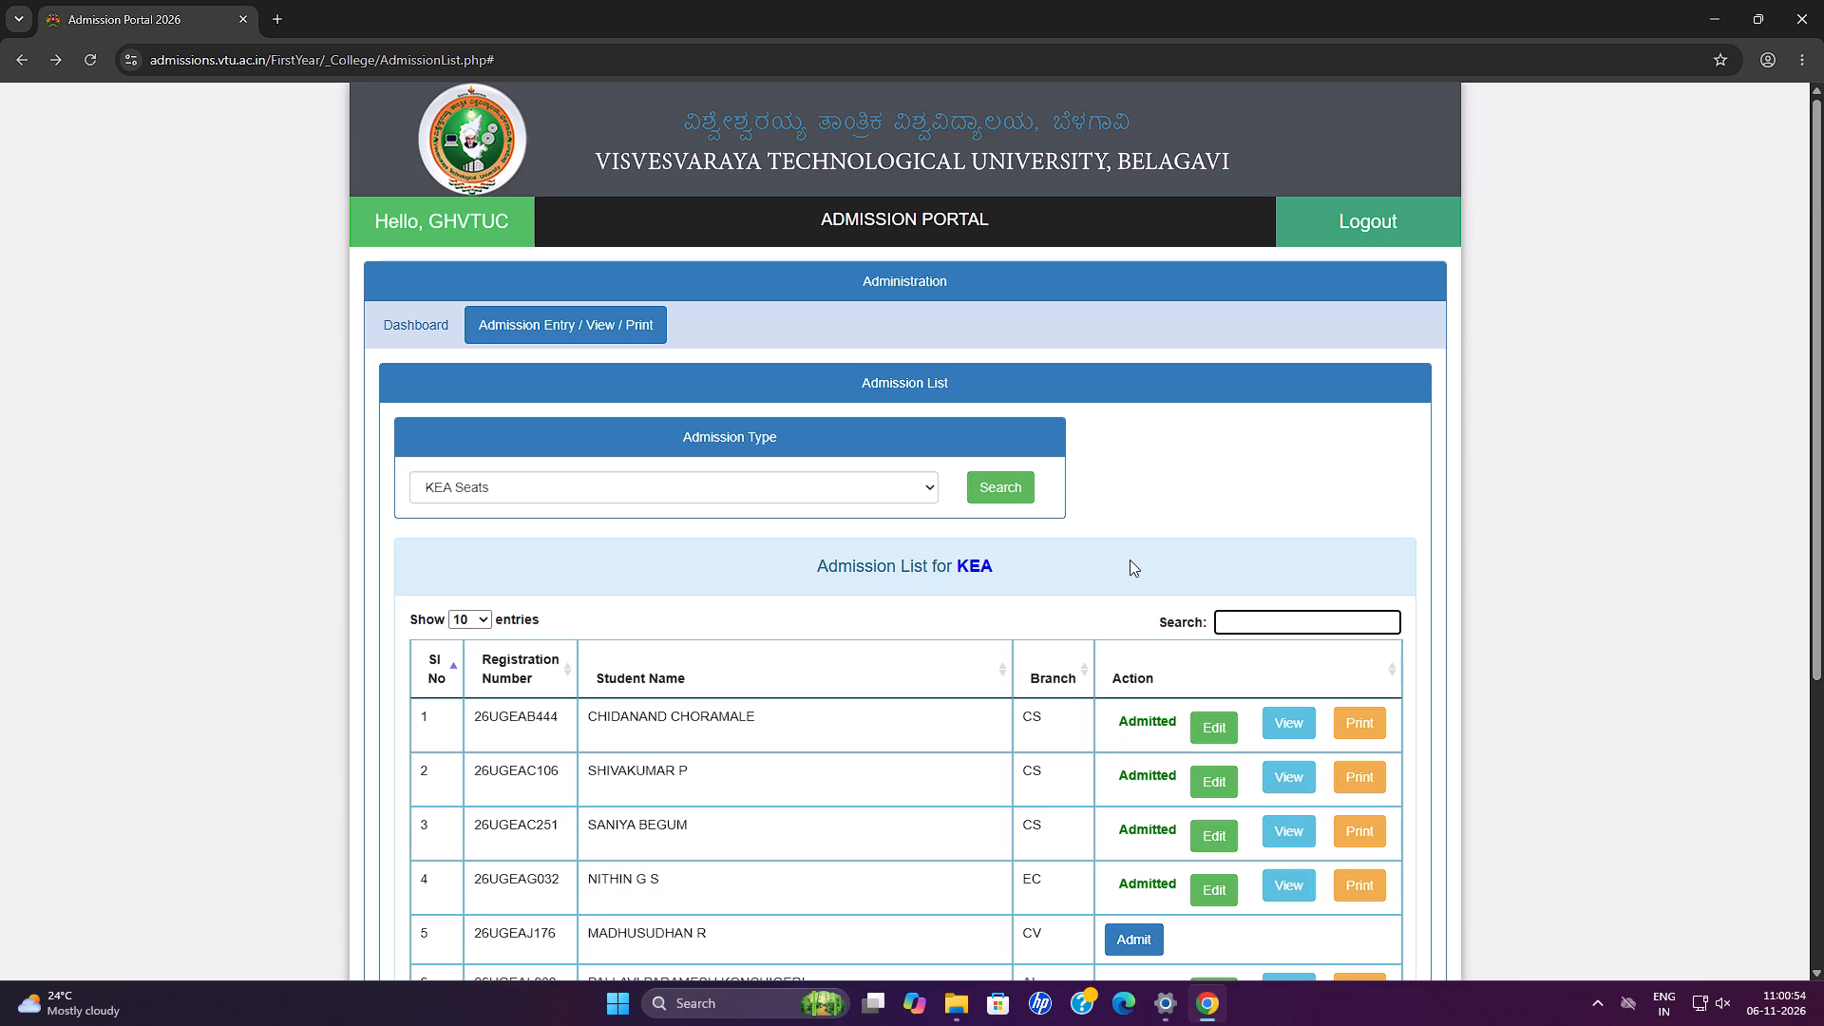
type("sav")
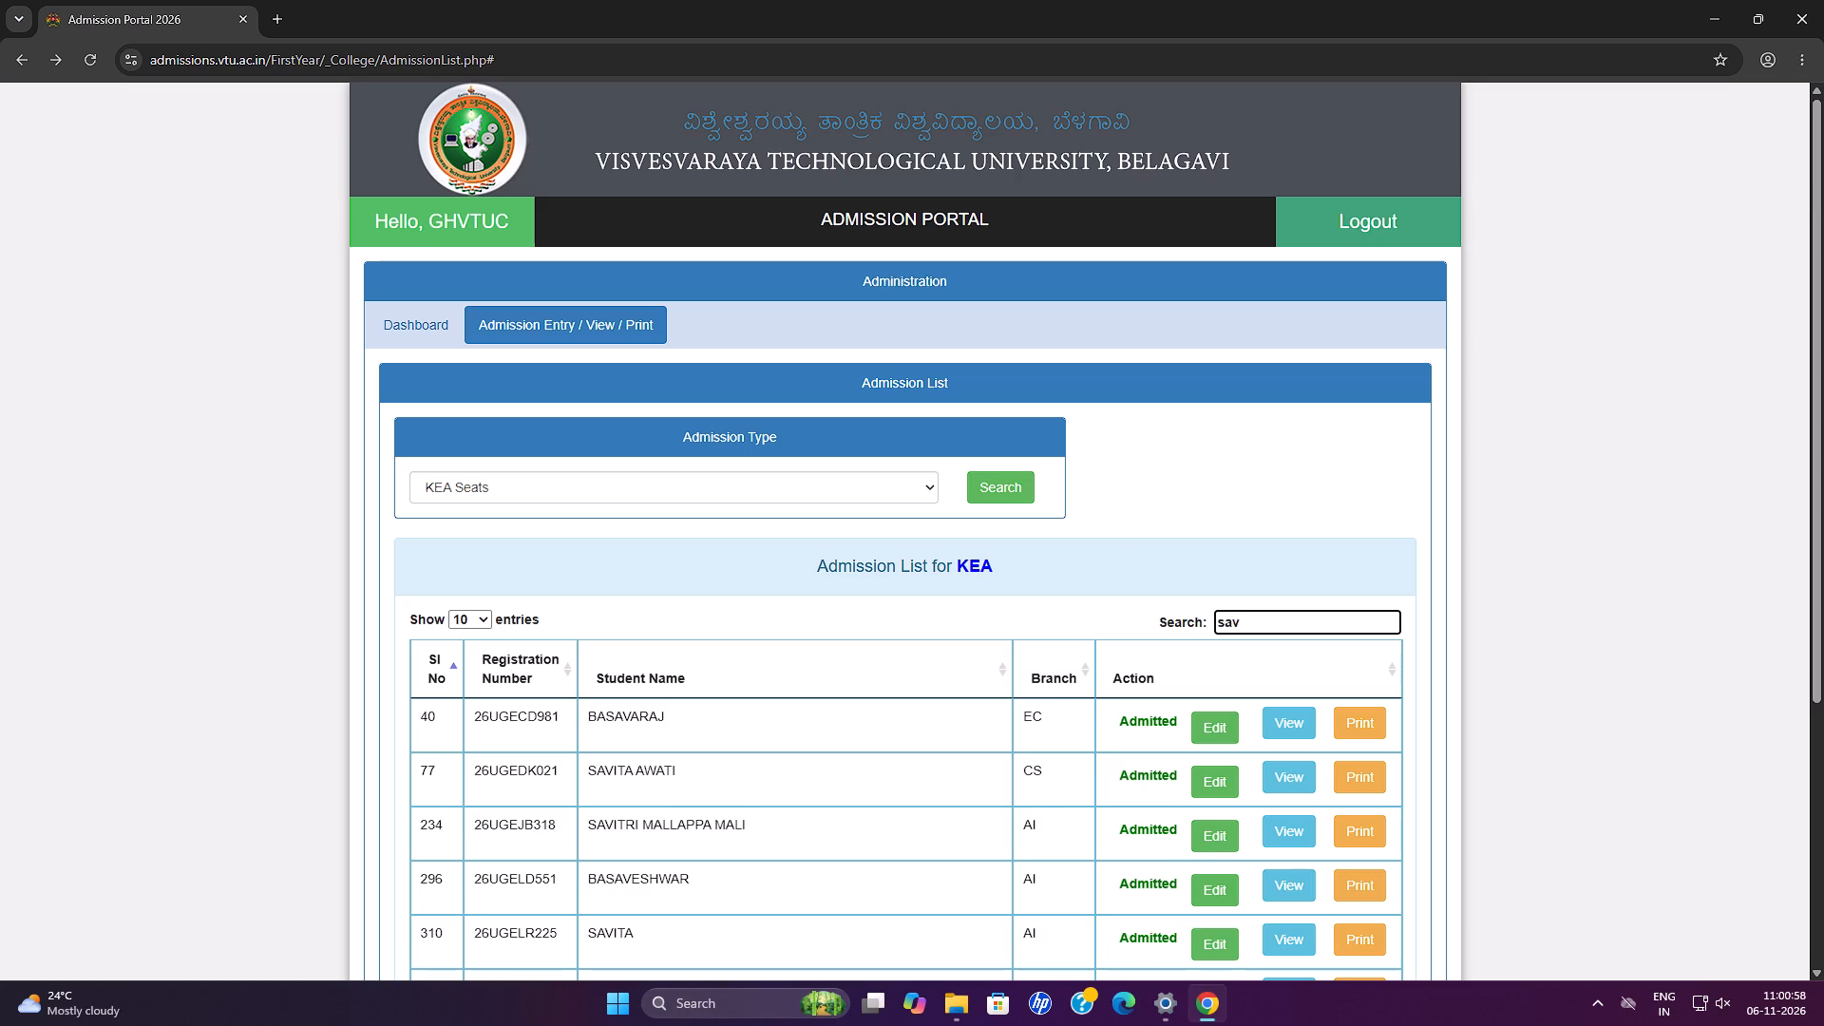
type("it")
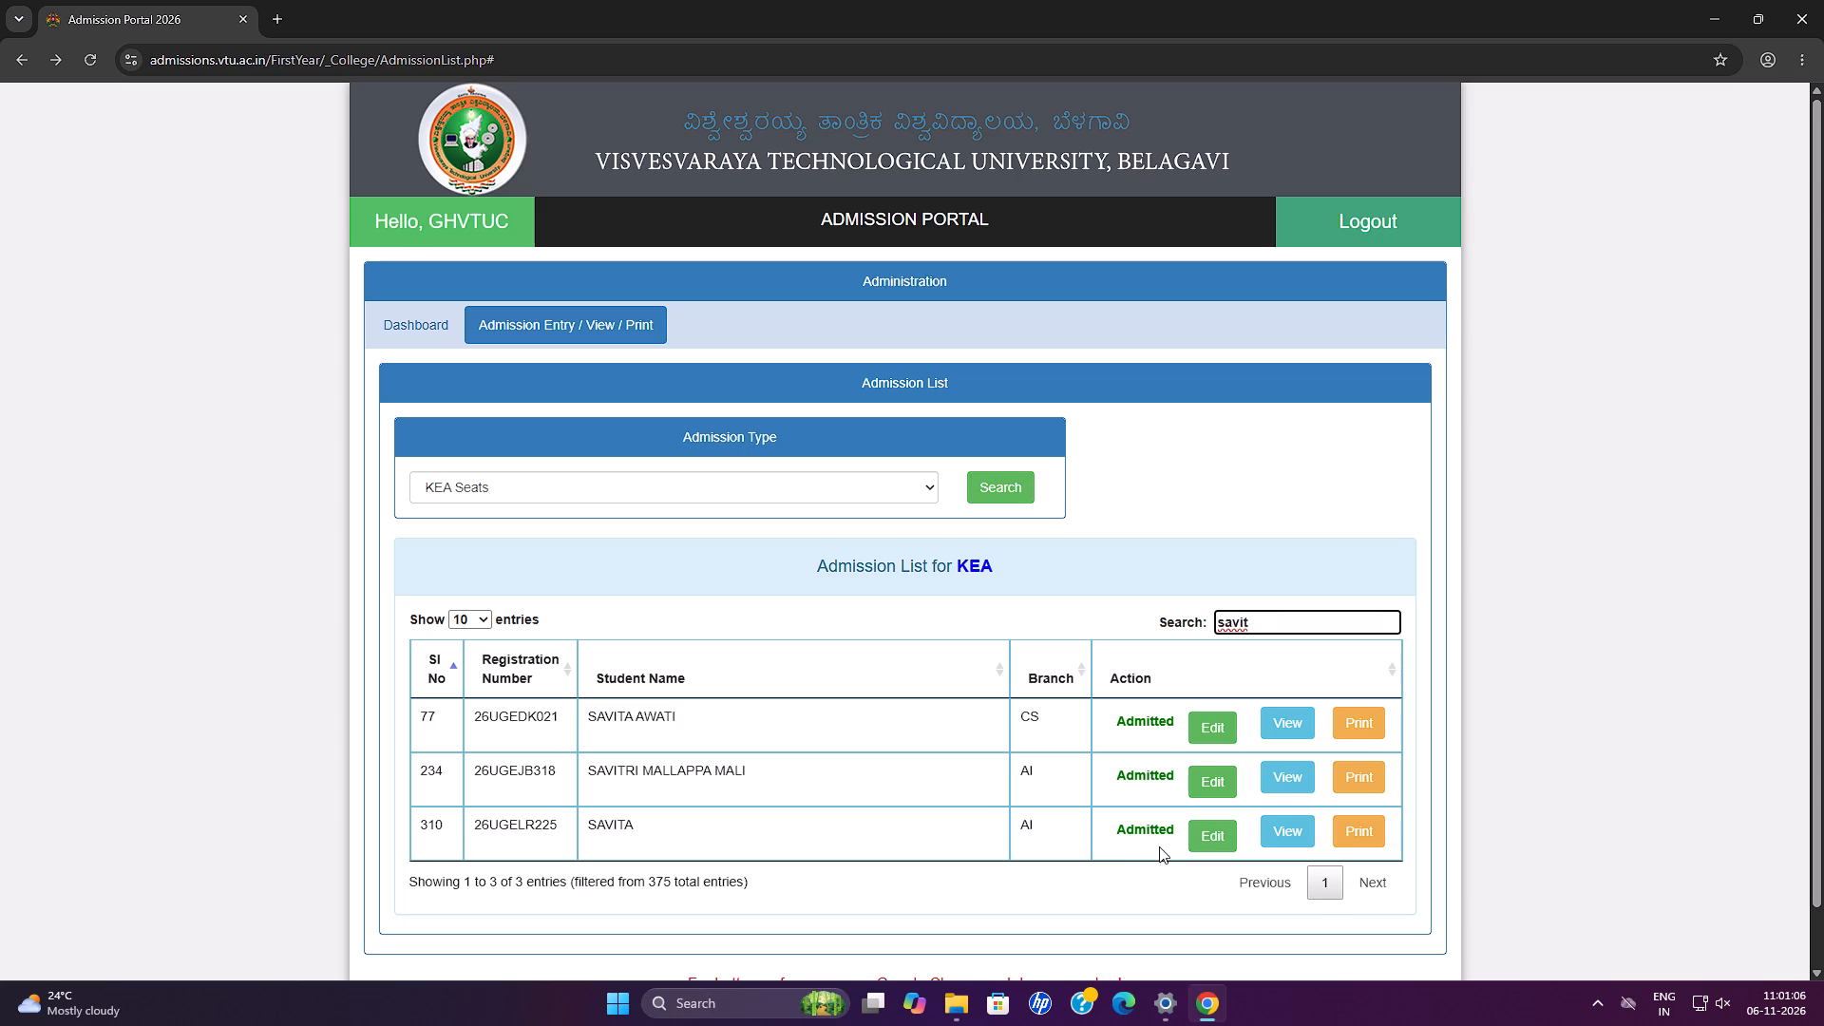
left_click(1359, 824)
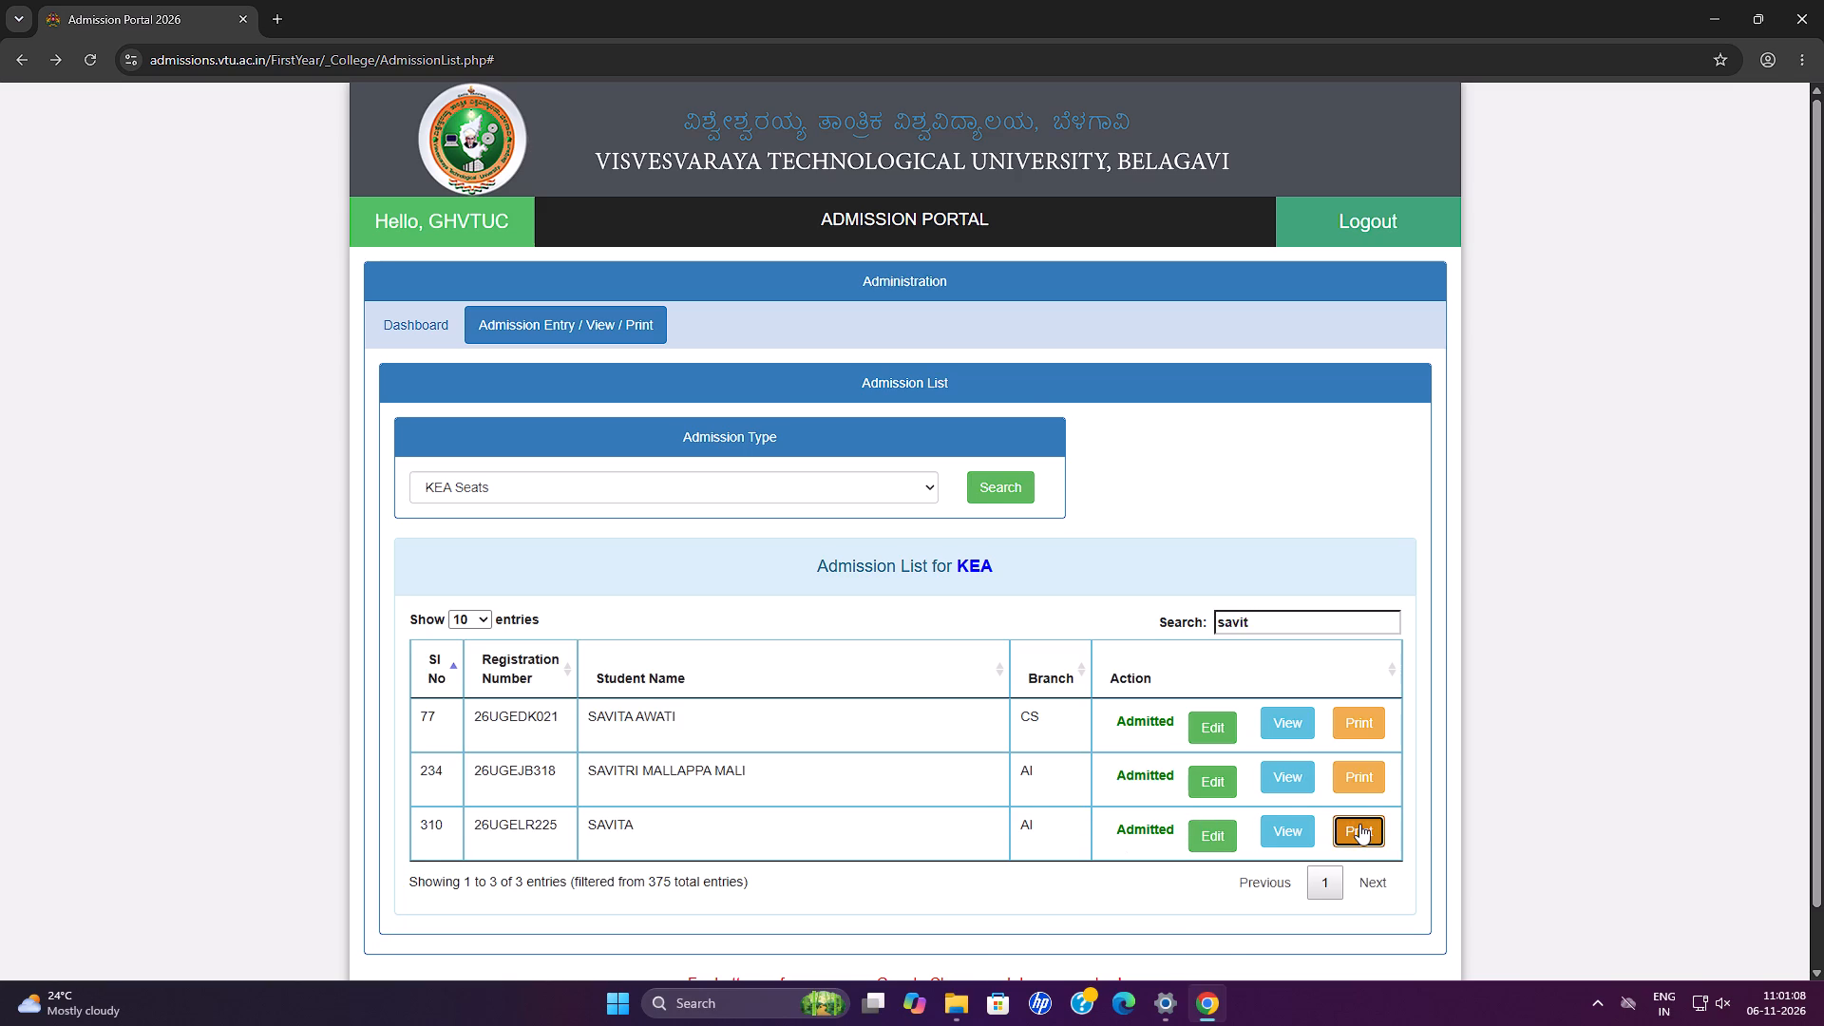
Print the admission form to PDF and save it as "savitha" in the Desktop folder "Ai 41 t0 51".
scroll(824, 692, "down", 9)
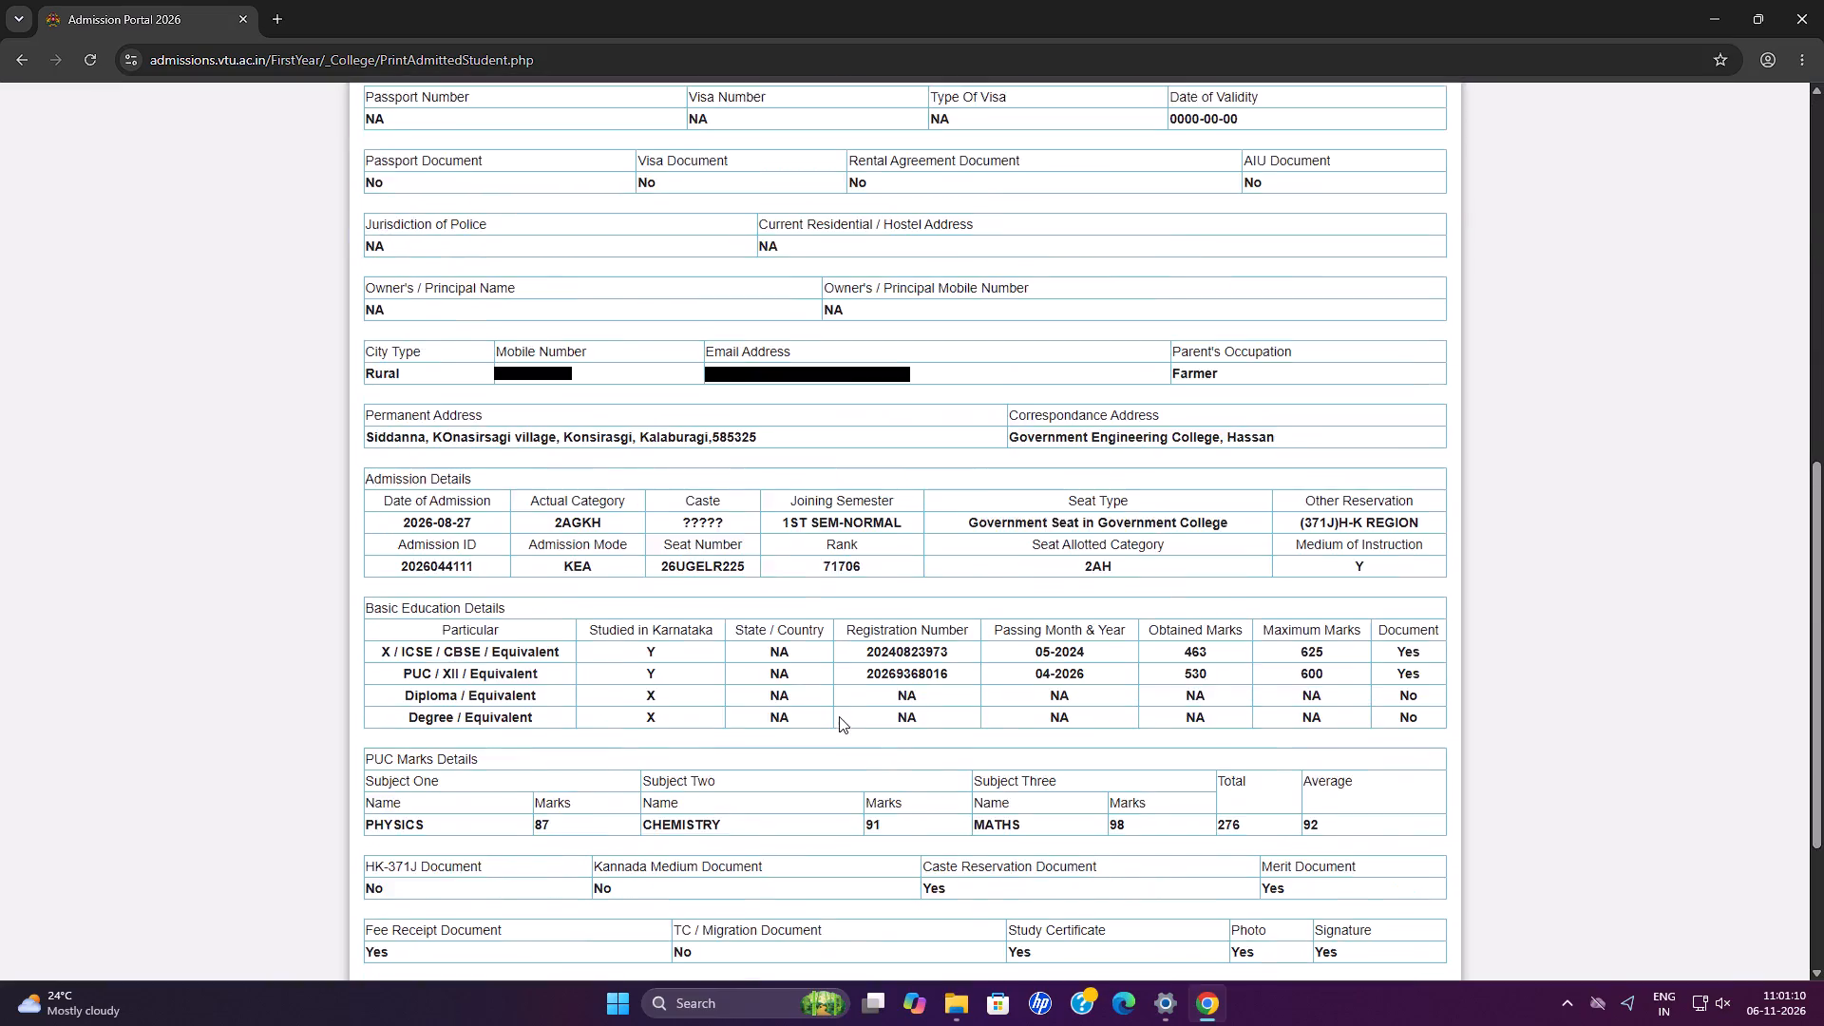
scroll(837, 711, "down", 6)
left_click(829, 883)
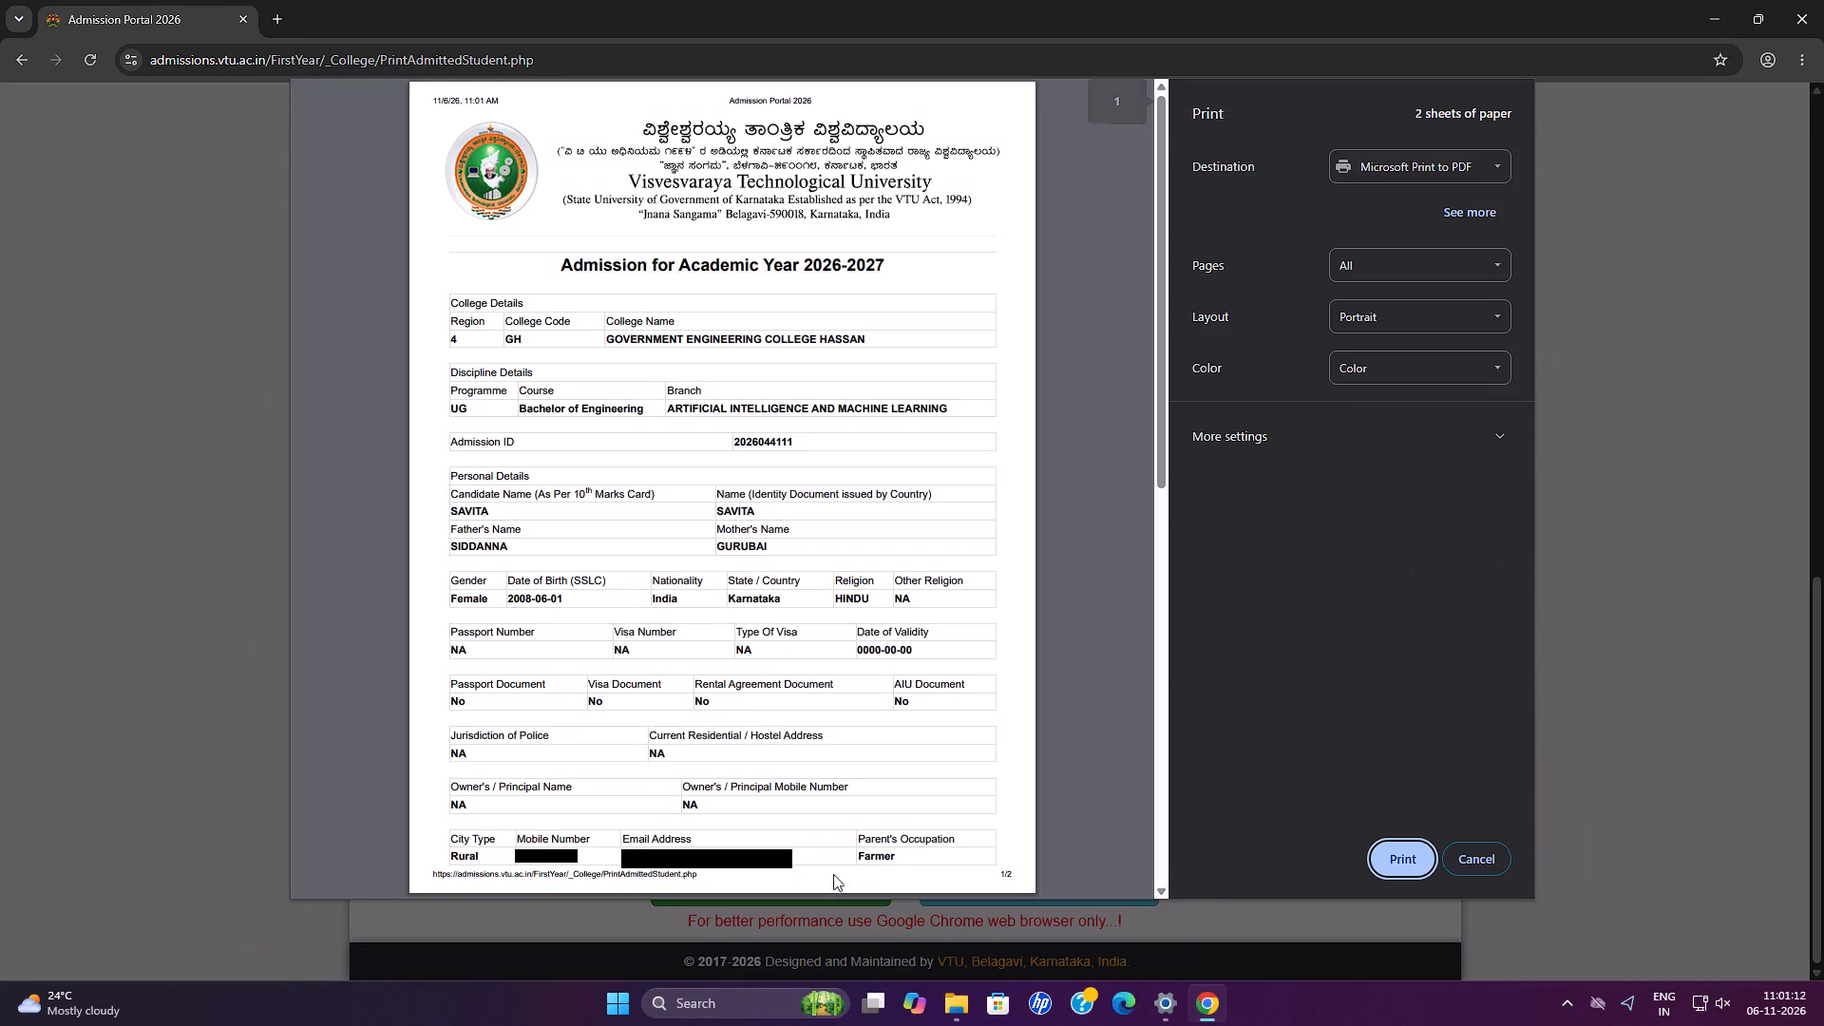
left_click(1413, 856)
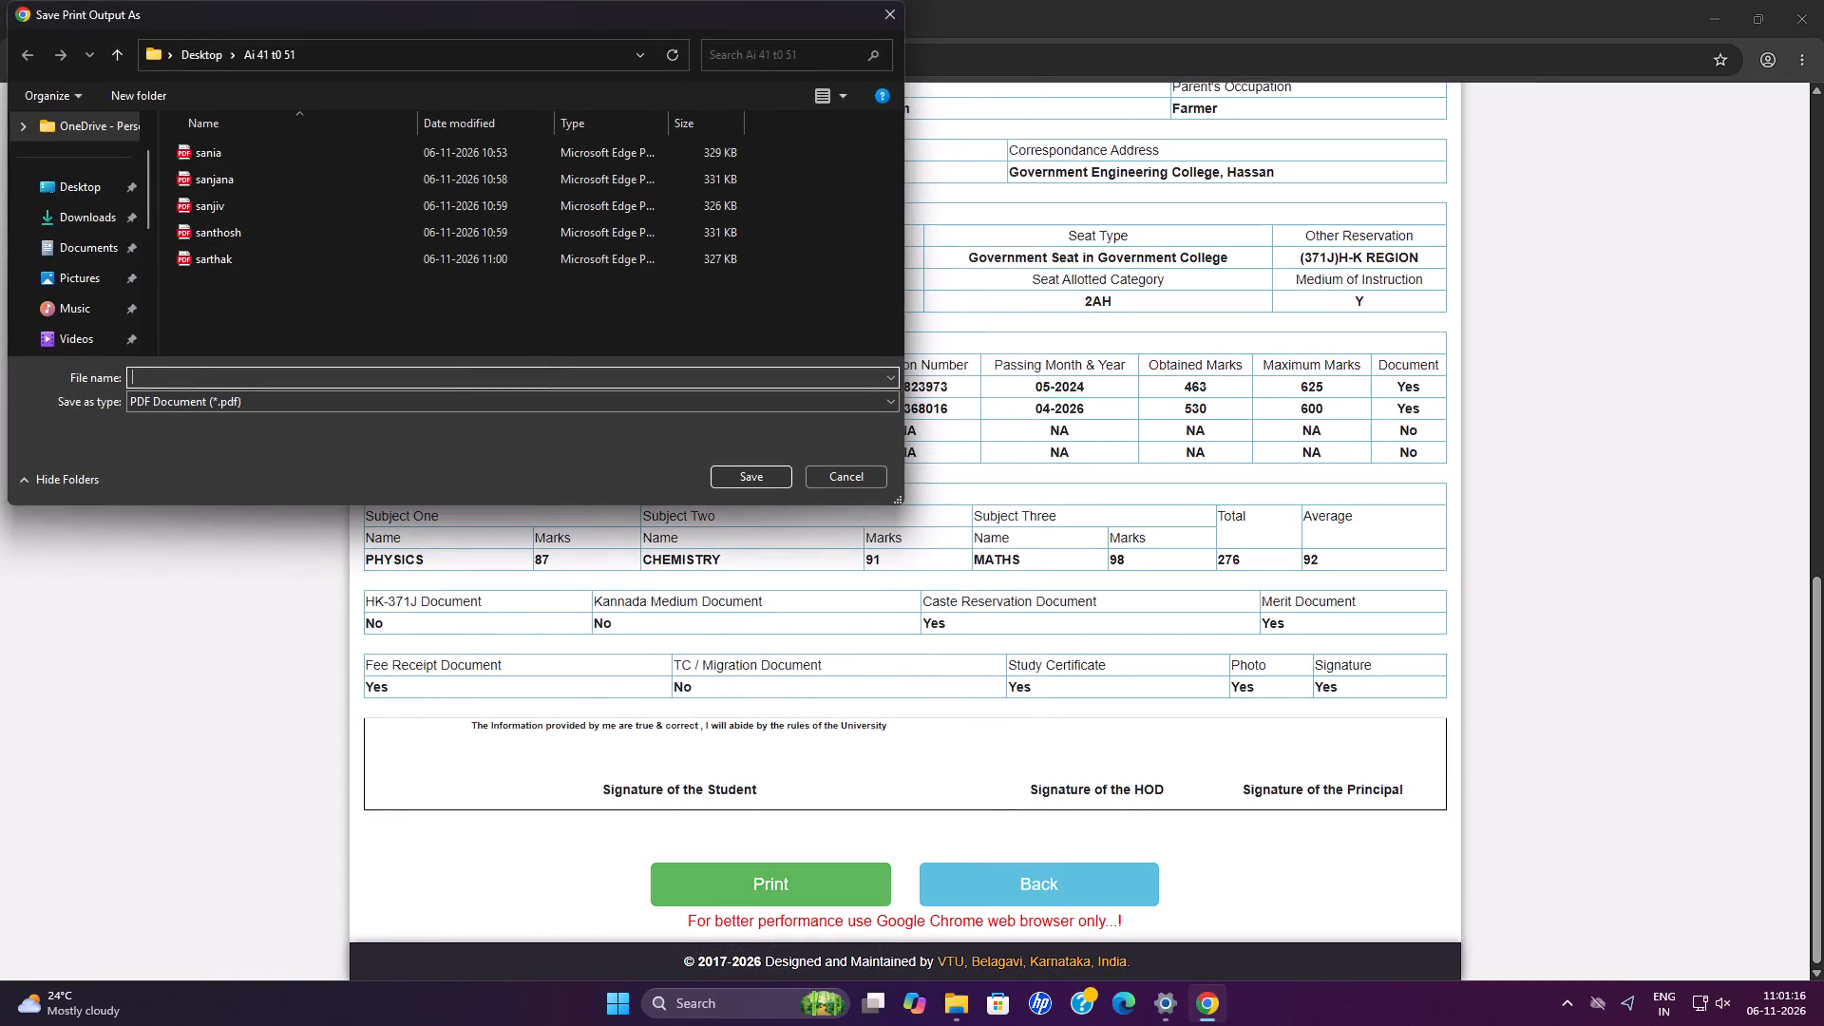
type("savitha")
left_click(730, 475)
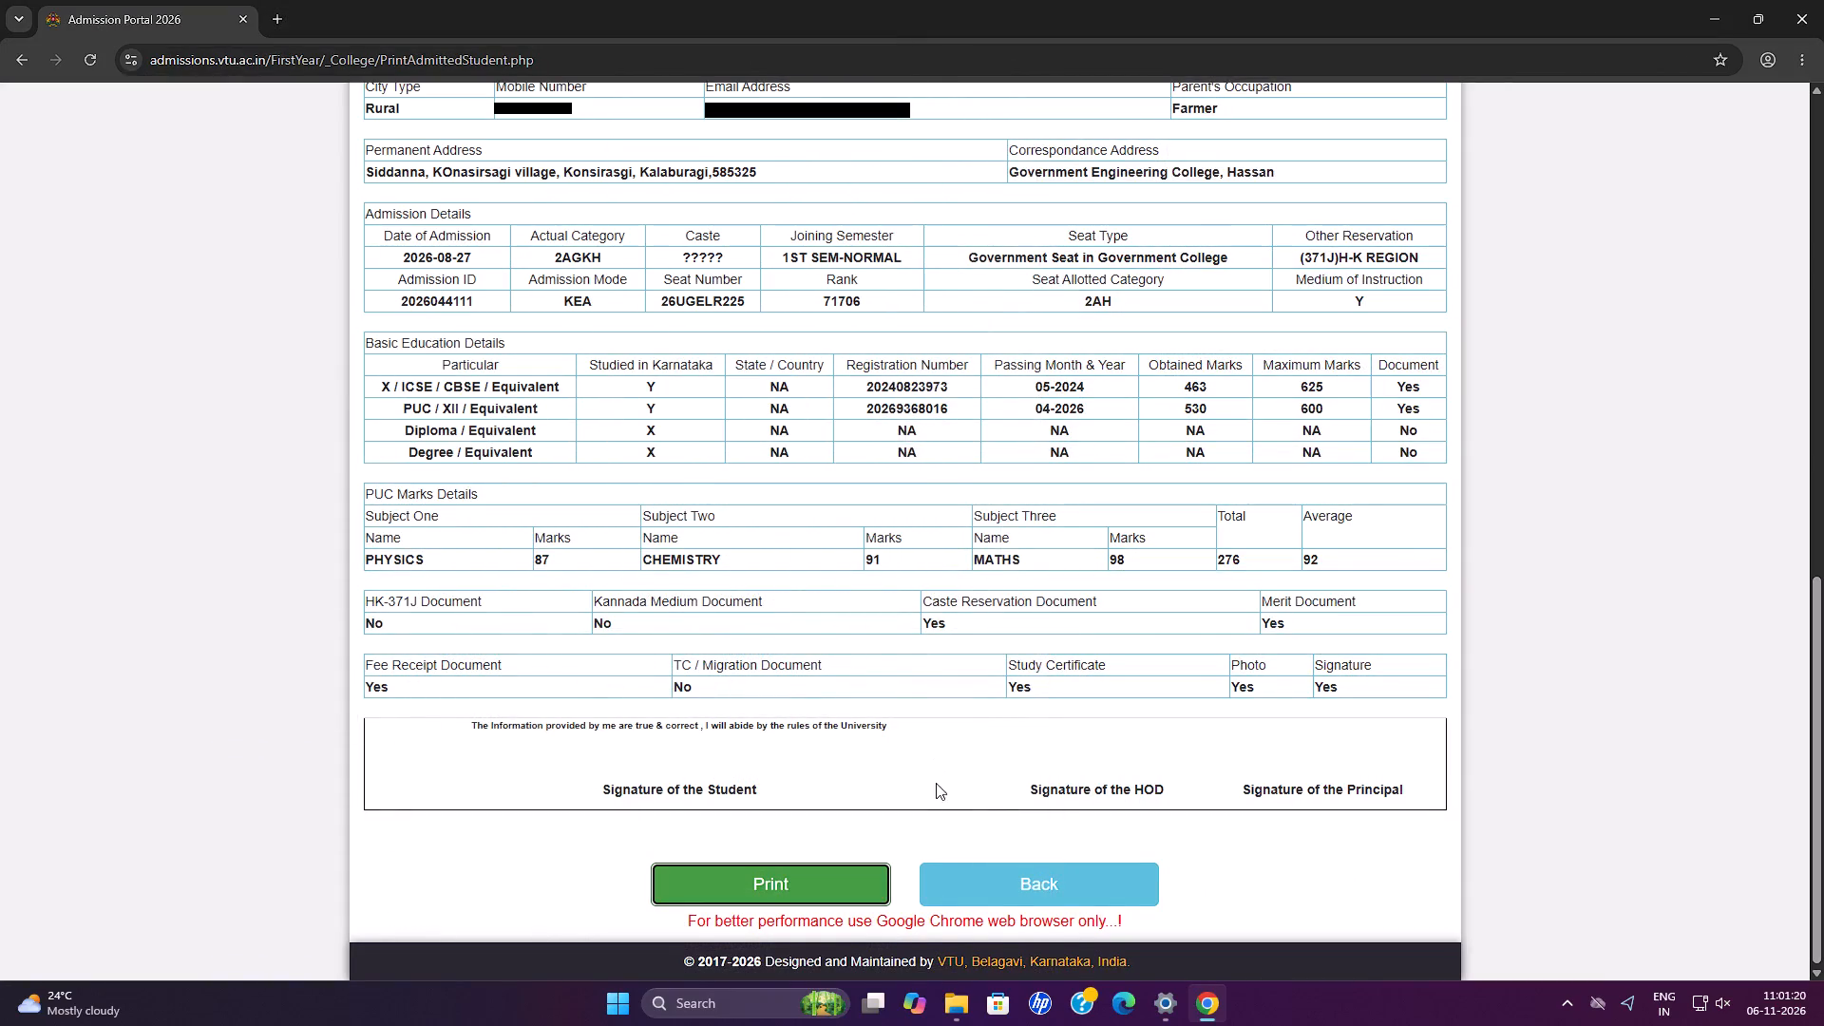
Return from the printable form to the KEA admission list, resubmitting the form data.
left_click(14, 55)
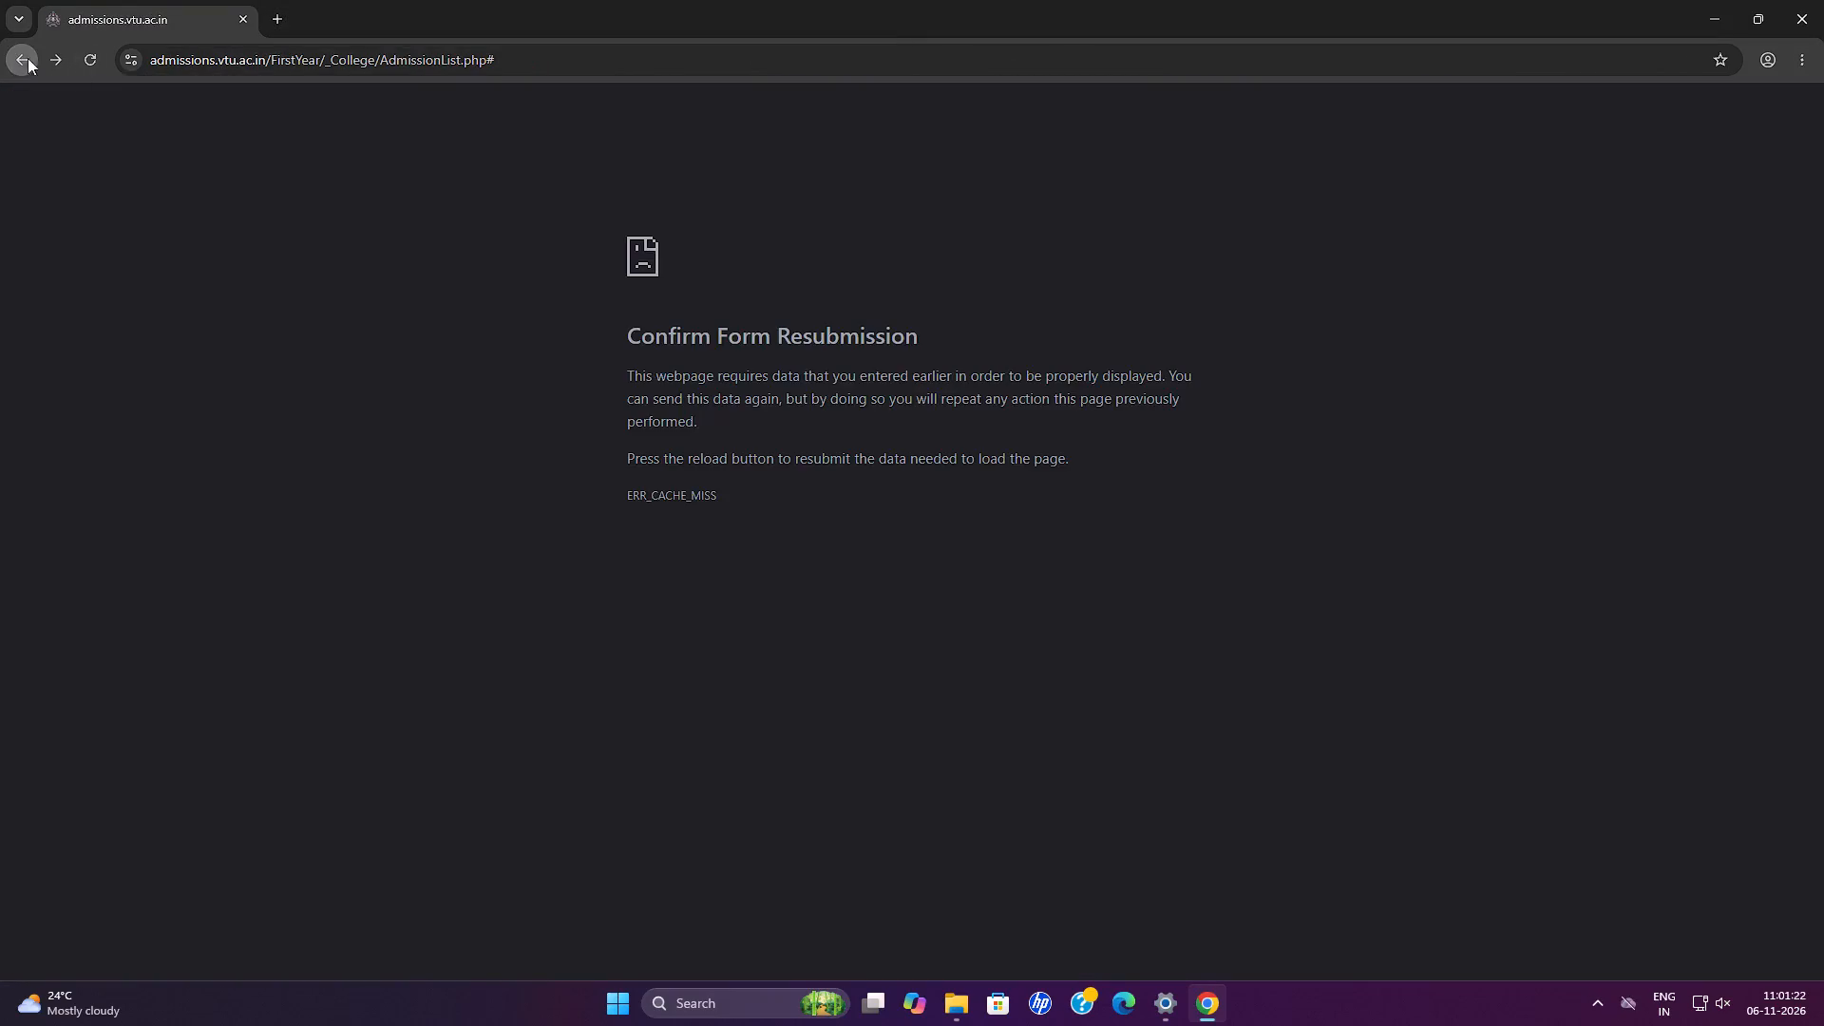
left_click(96, 63)
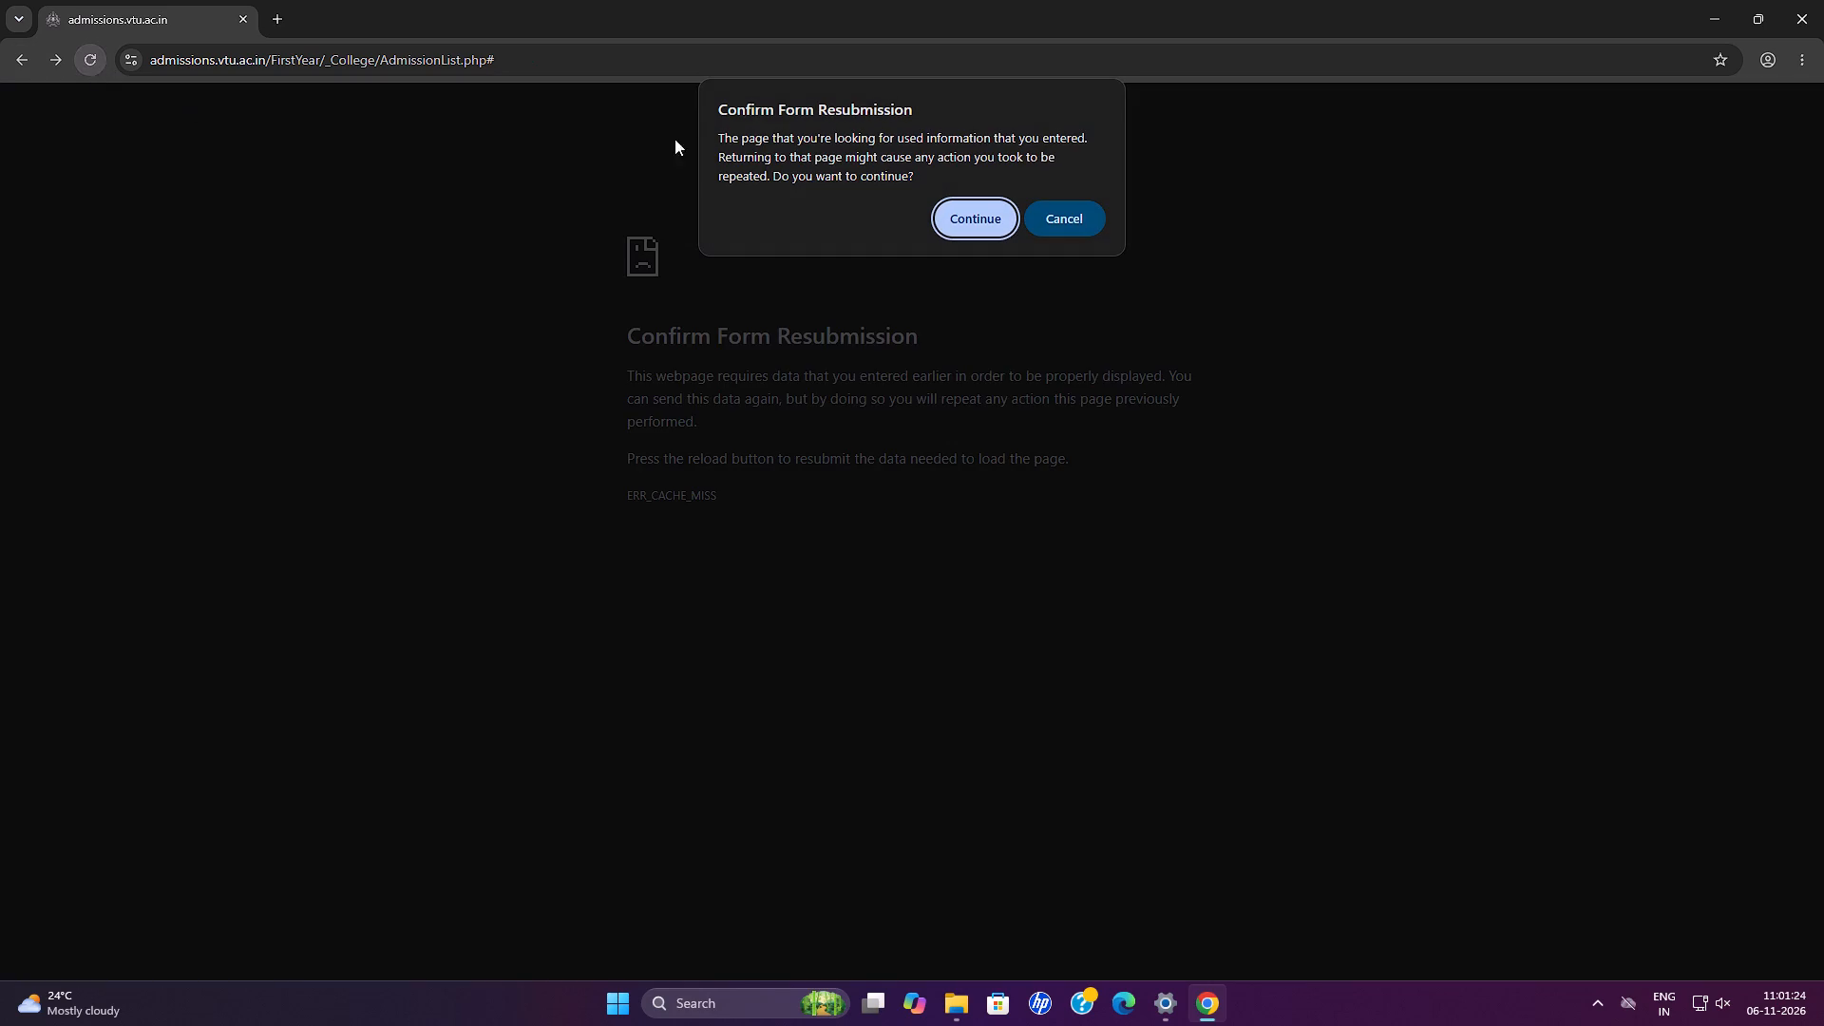
left_click(960, 221)
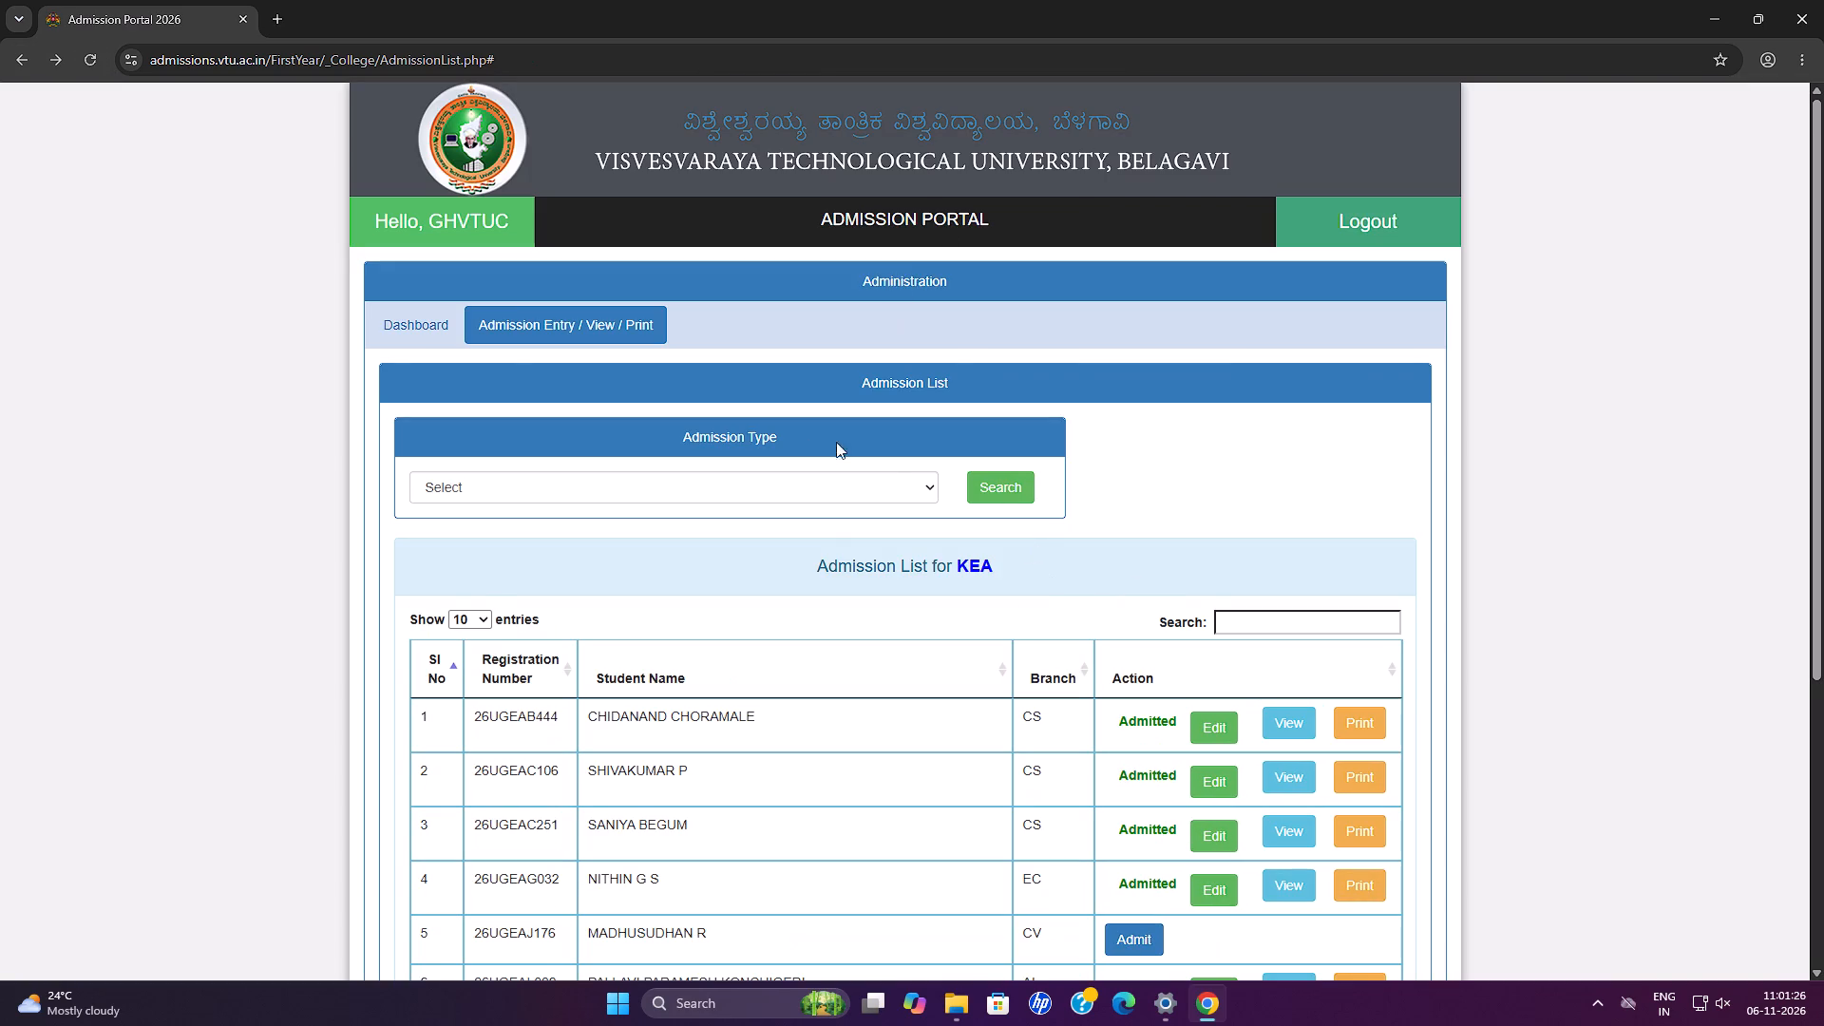
Set the admission type to KEA Seats, search for "sav" and open the printable admission form of the AI-branch student with Sl No 234.
left_click(924, 495)
left_click(845, 539)
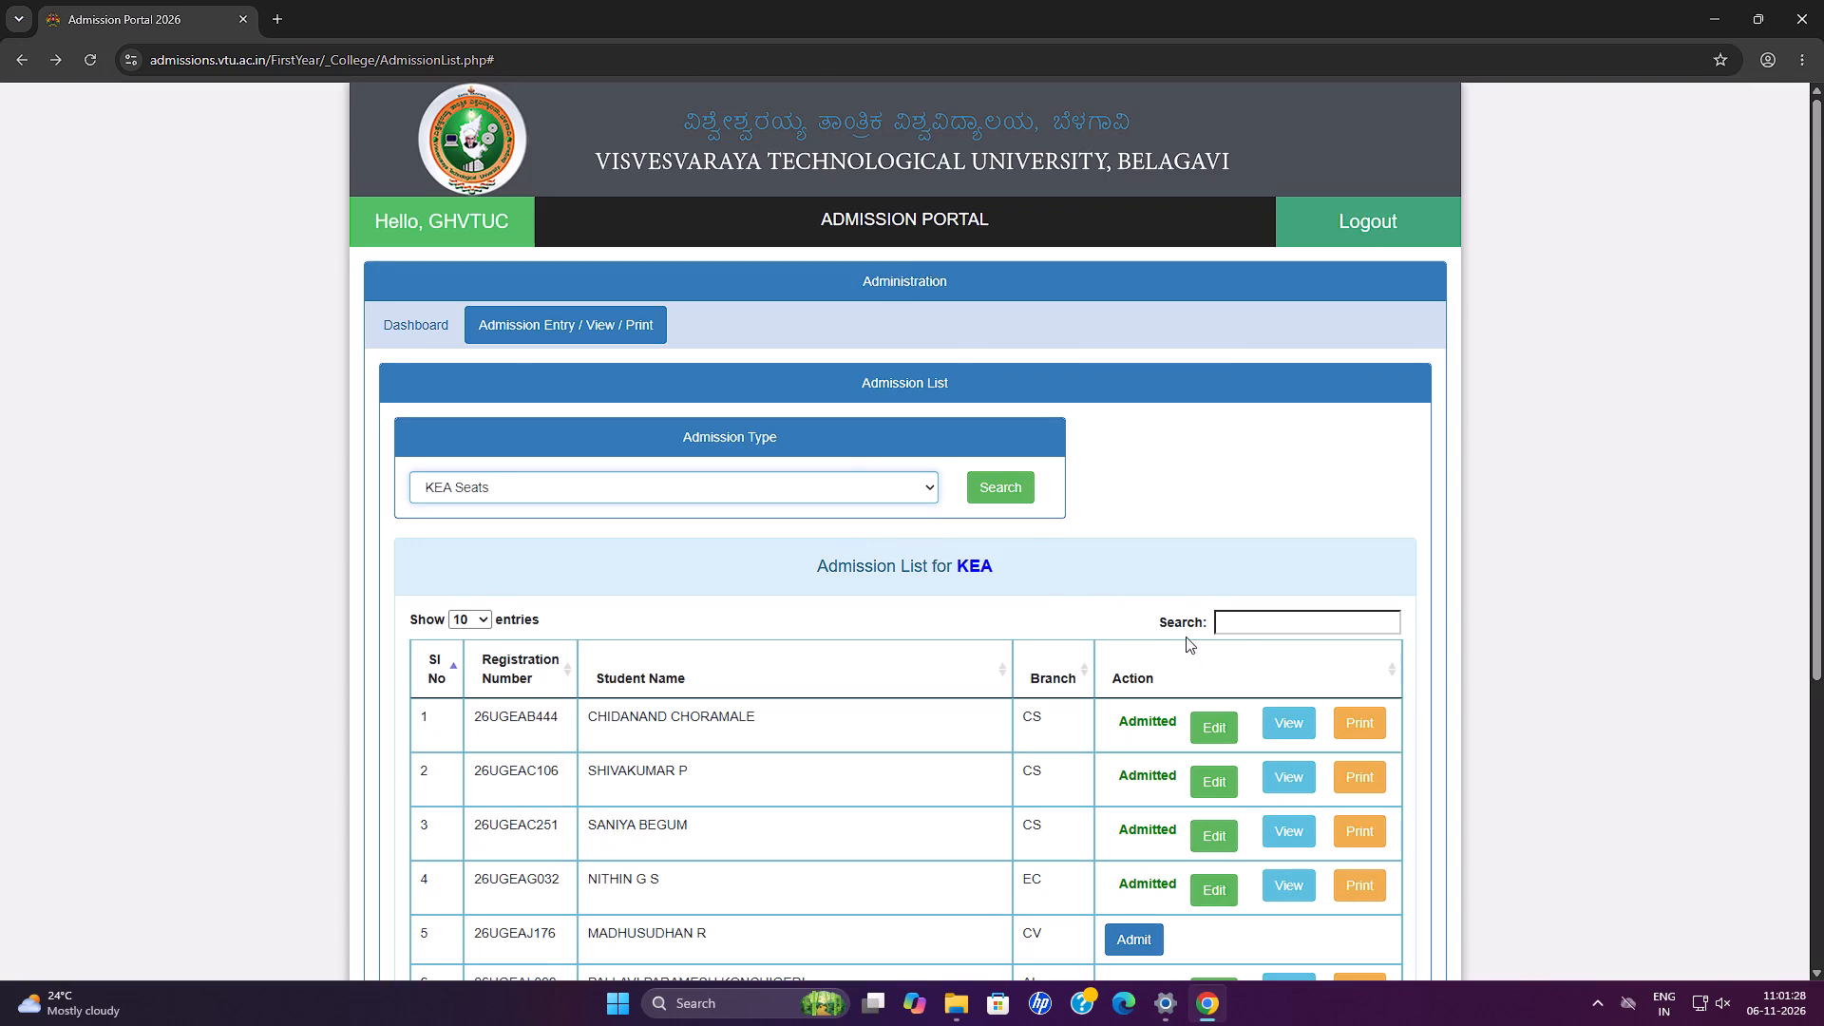
left_click(1249, 617)
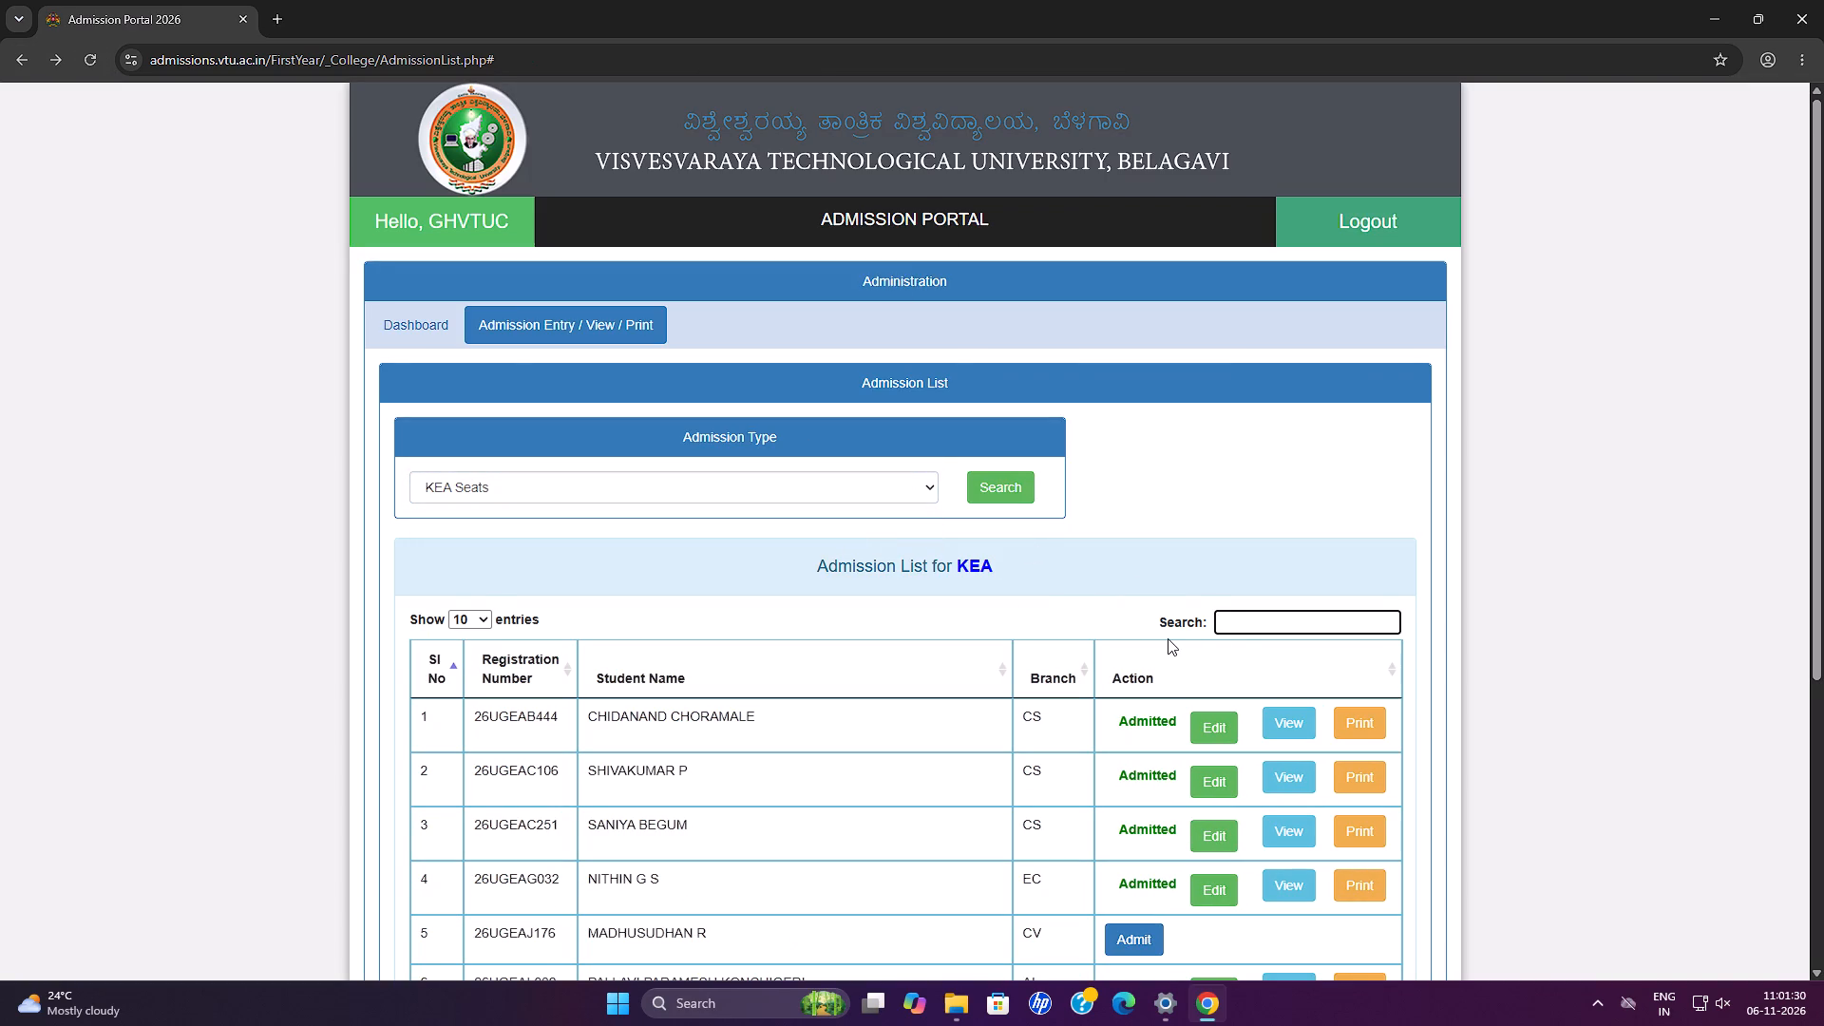
type("sa")
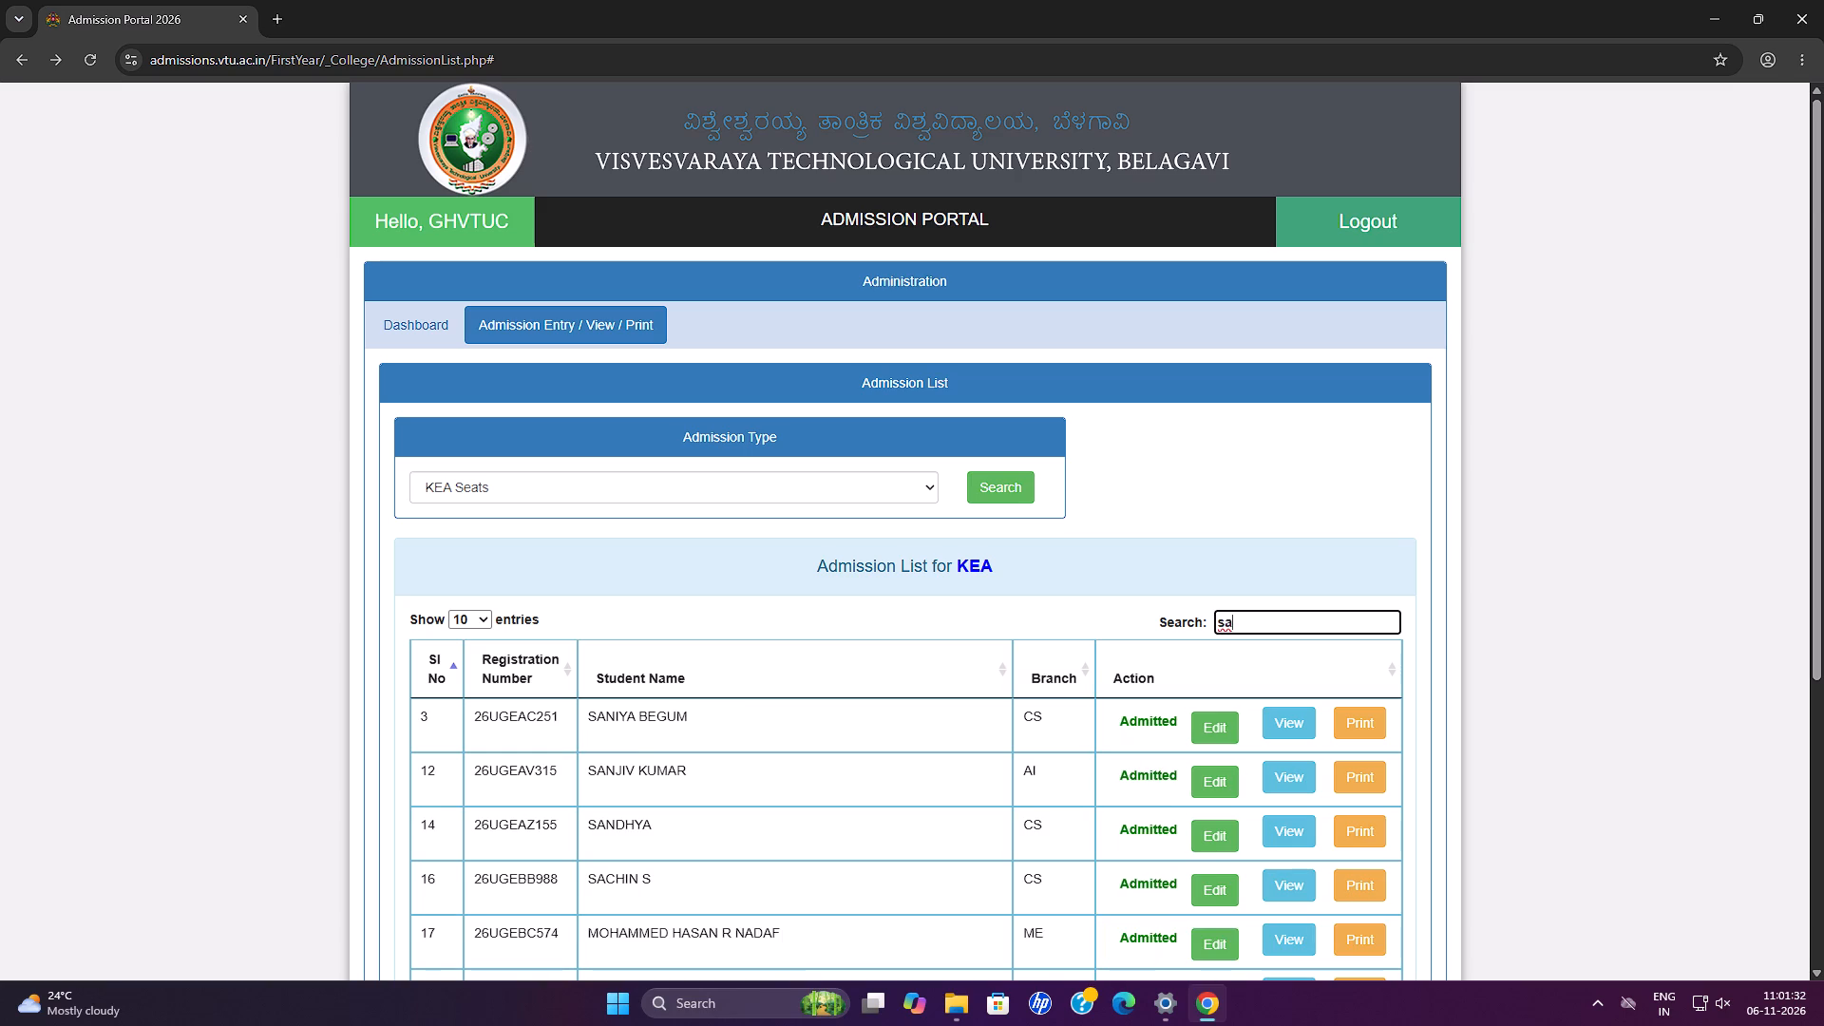
key("v")
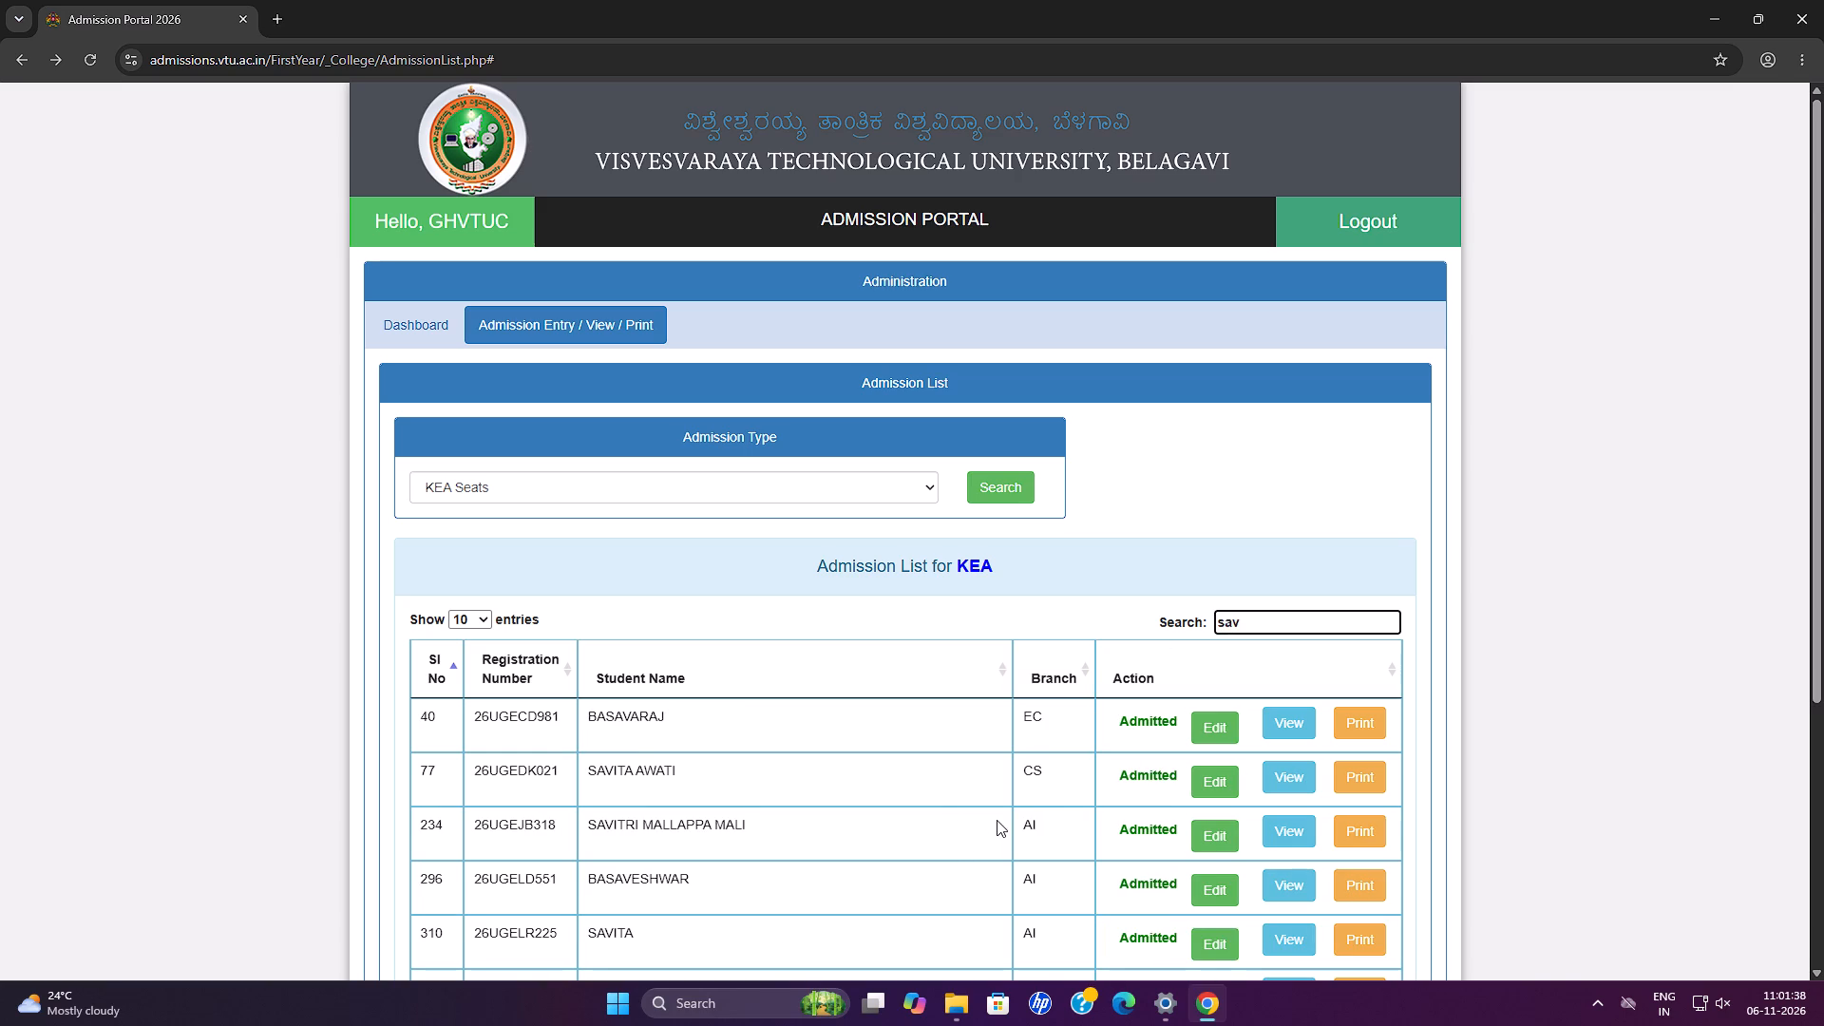
left_click(1374, 819)
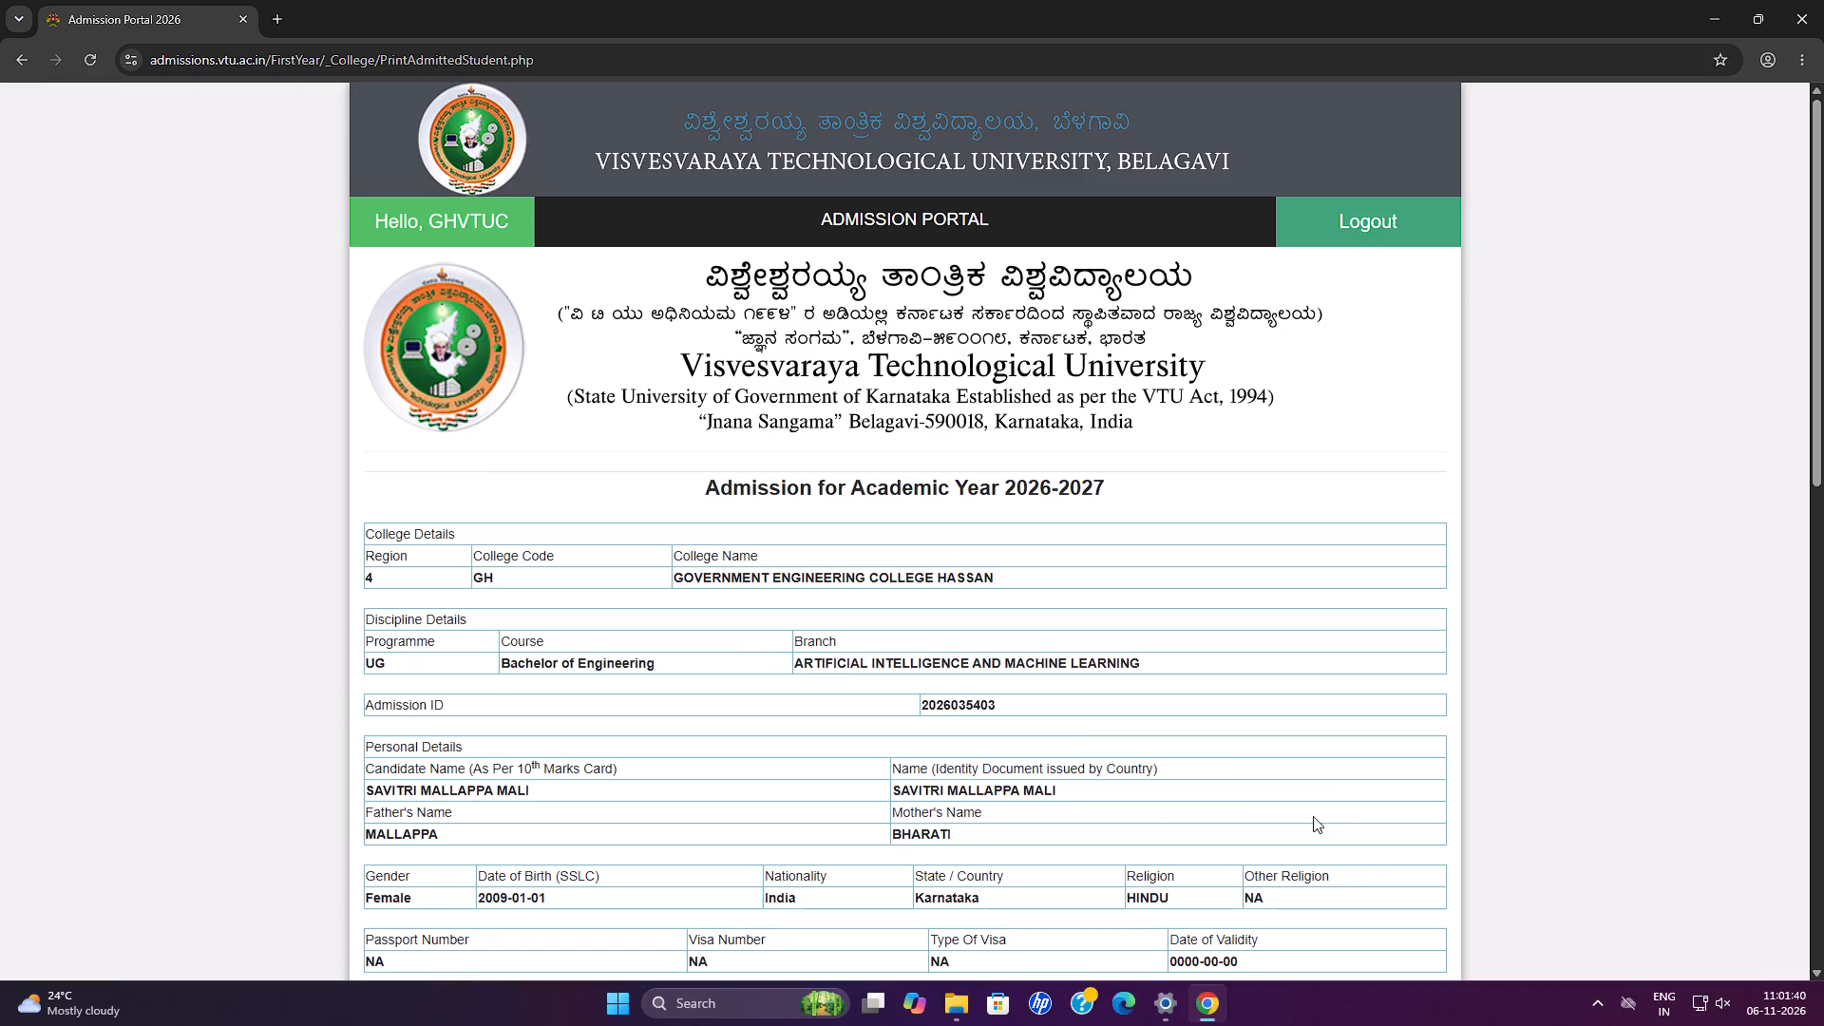
Print the admission form to PDF and save it as "savitri" in the Desktop folder "Ai 41 t0 51".
scroll(772, 646, "down", 15)
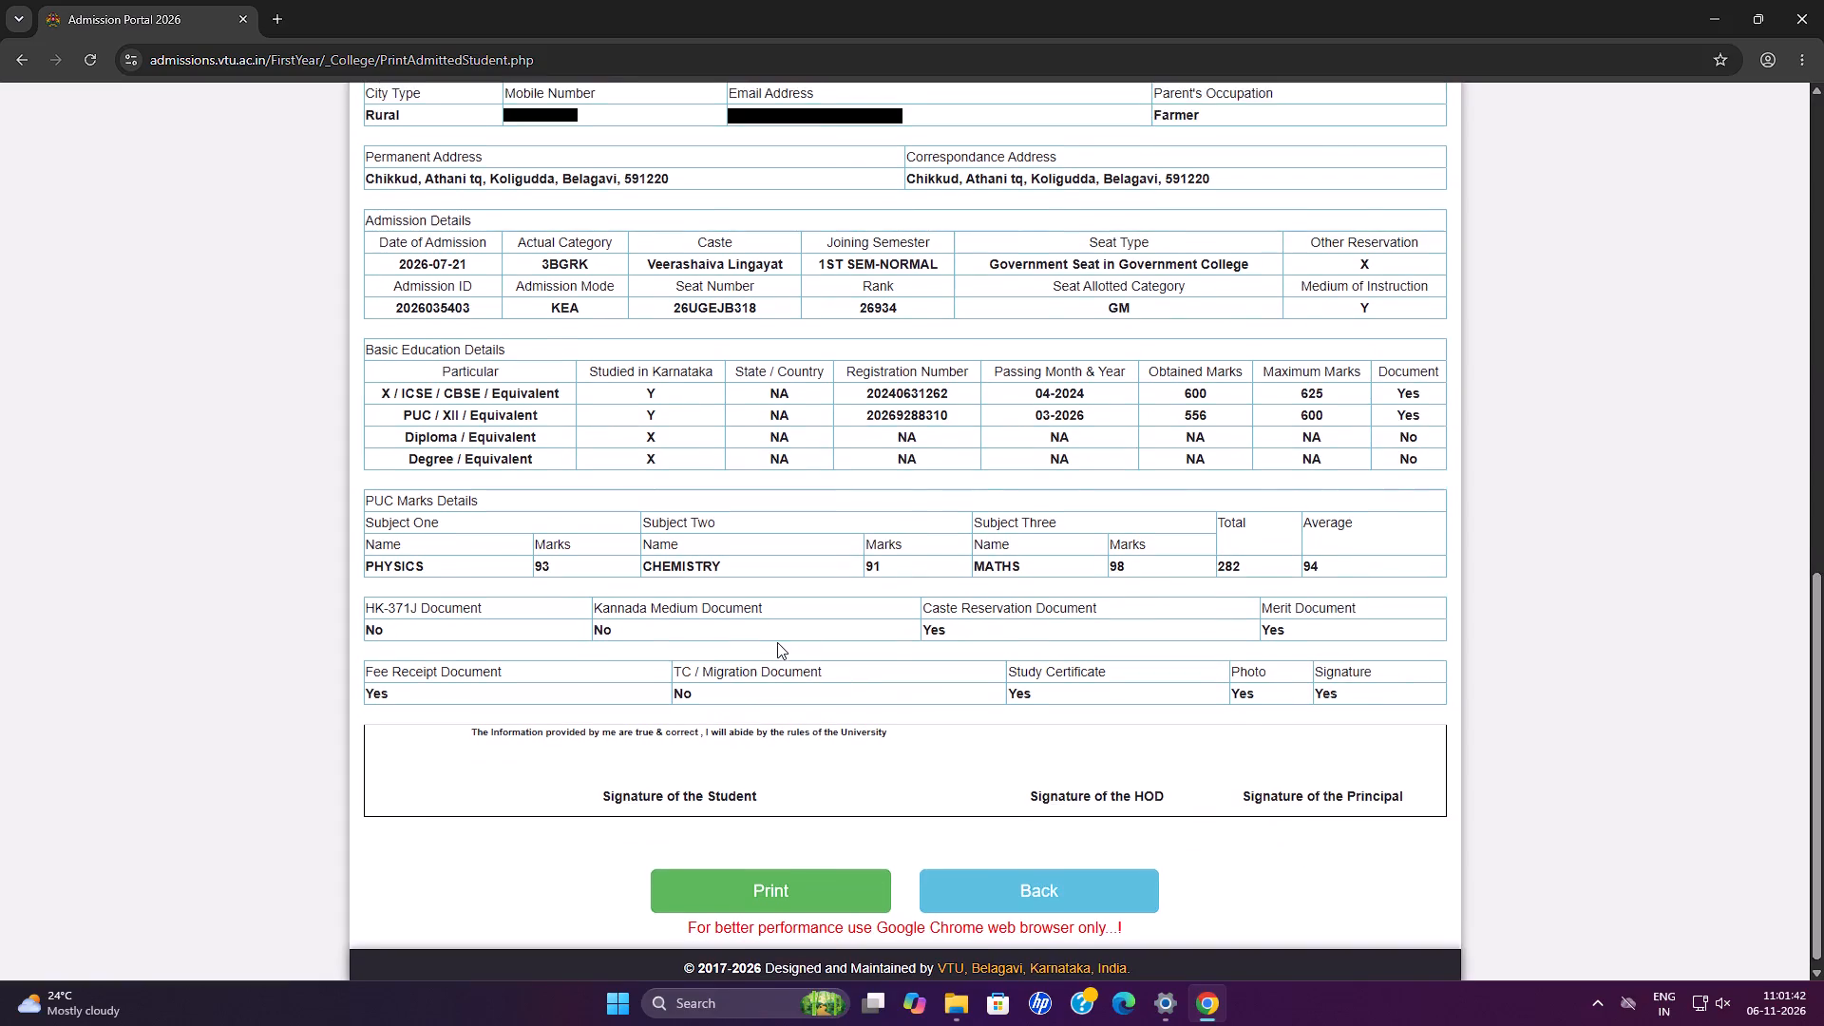
scroll(778, 642, "down", 5)
left_click(823, 877)
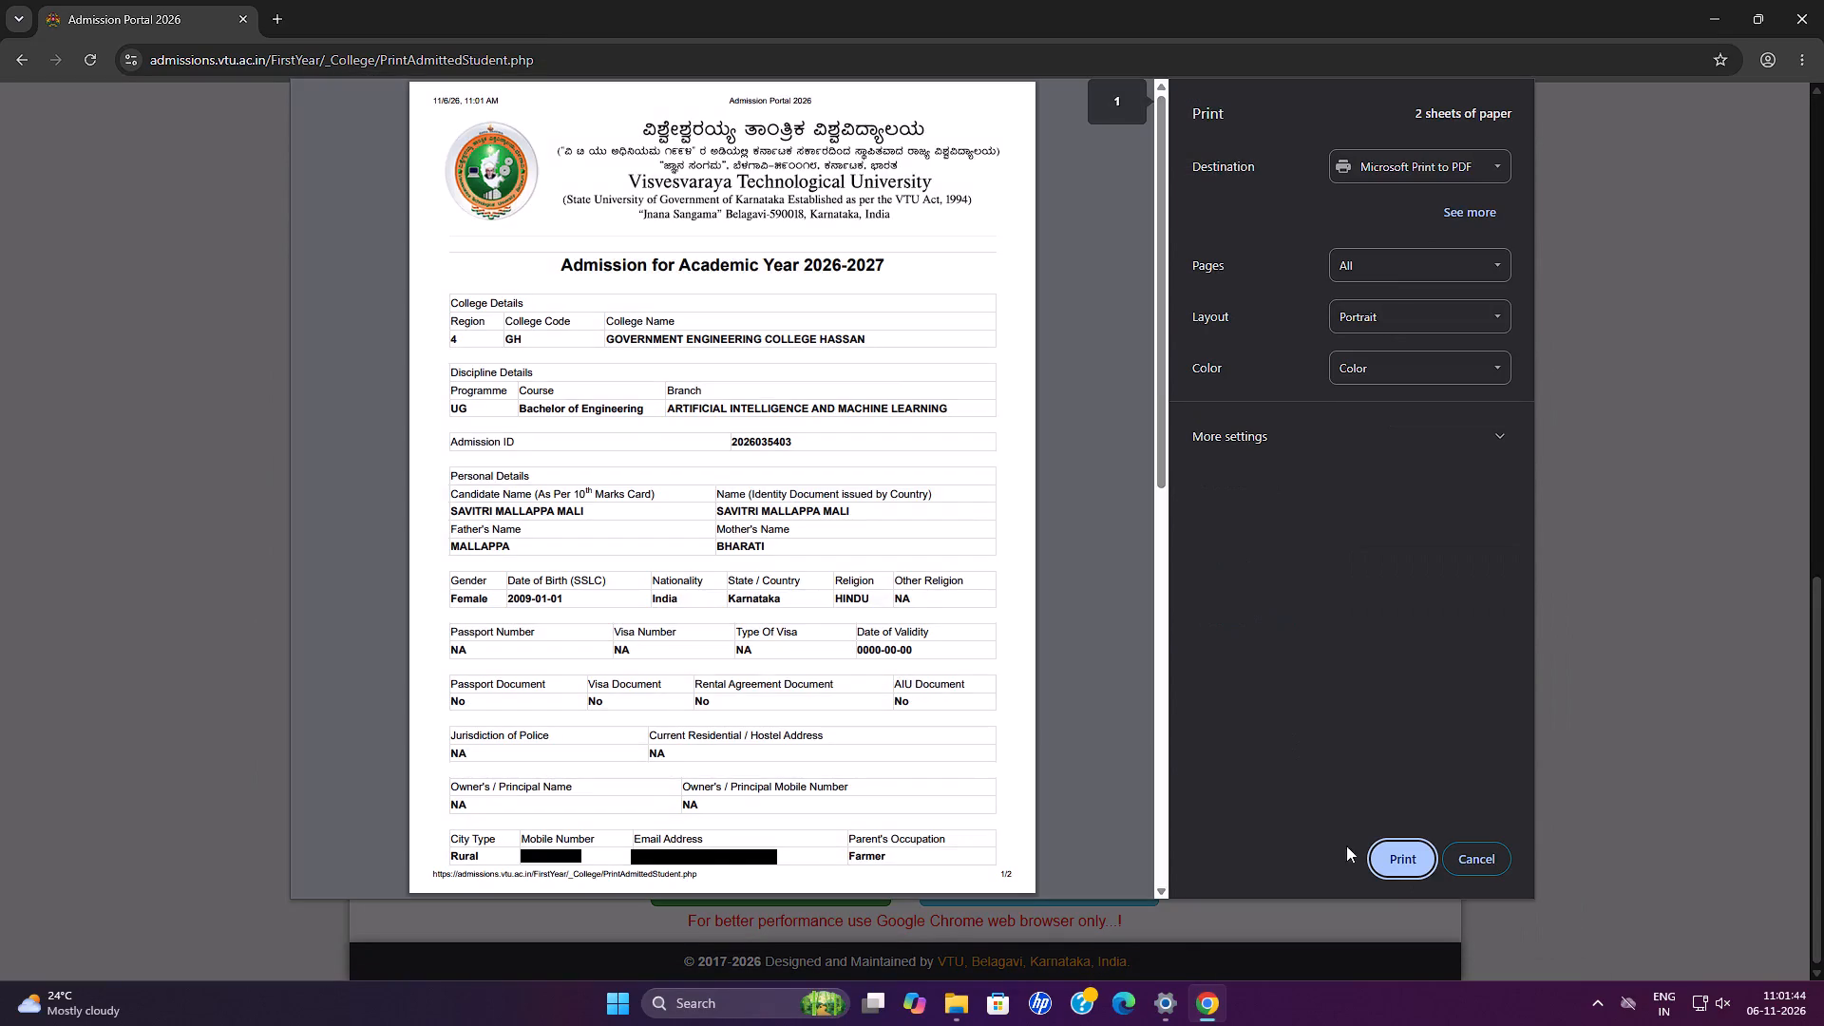
left_click(1408, 855)
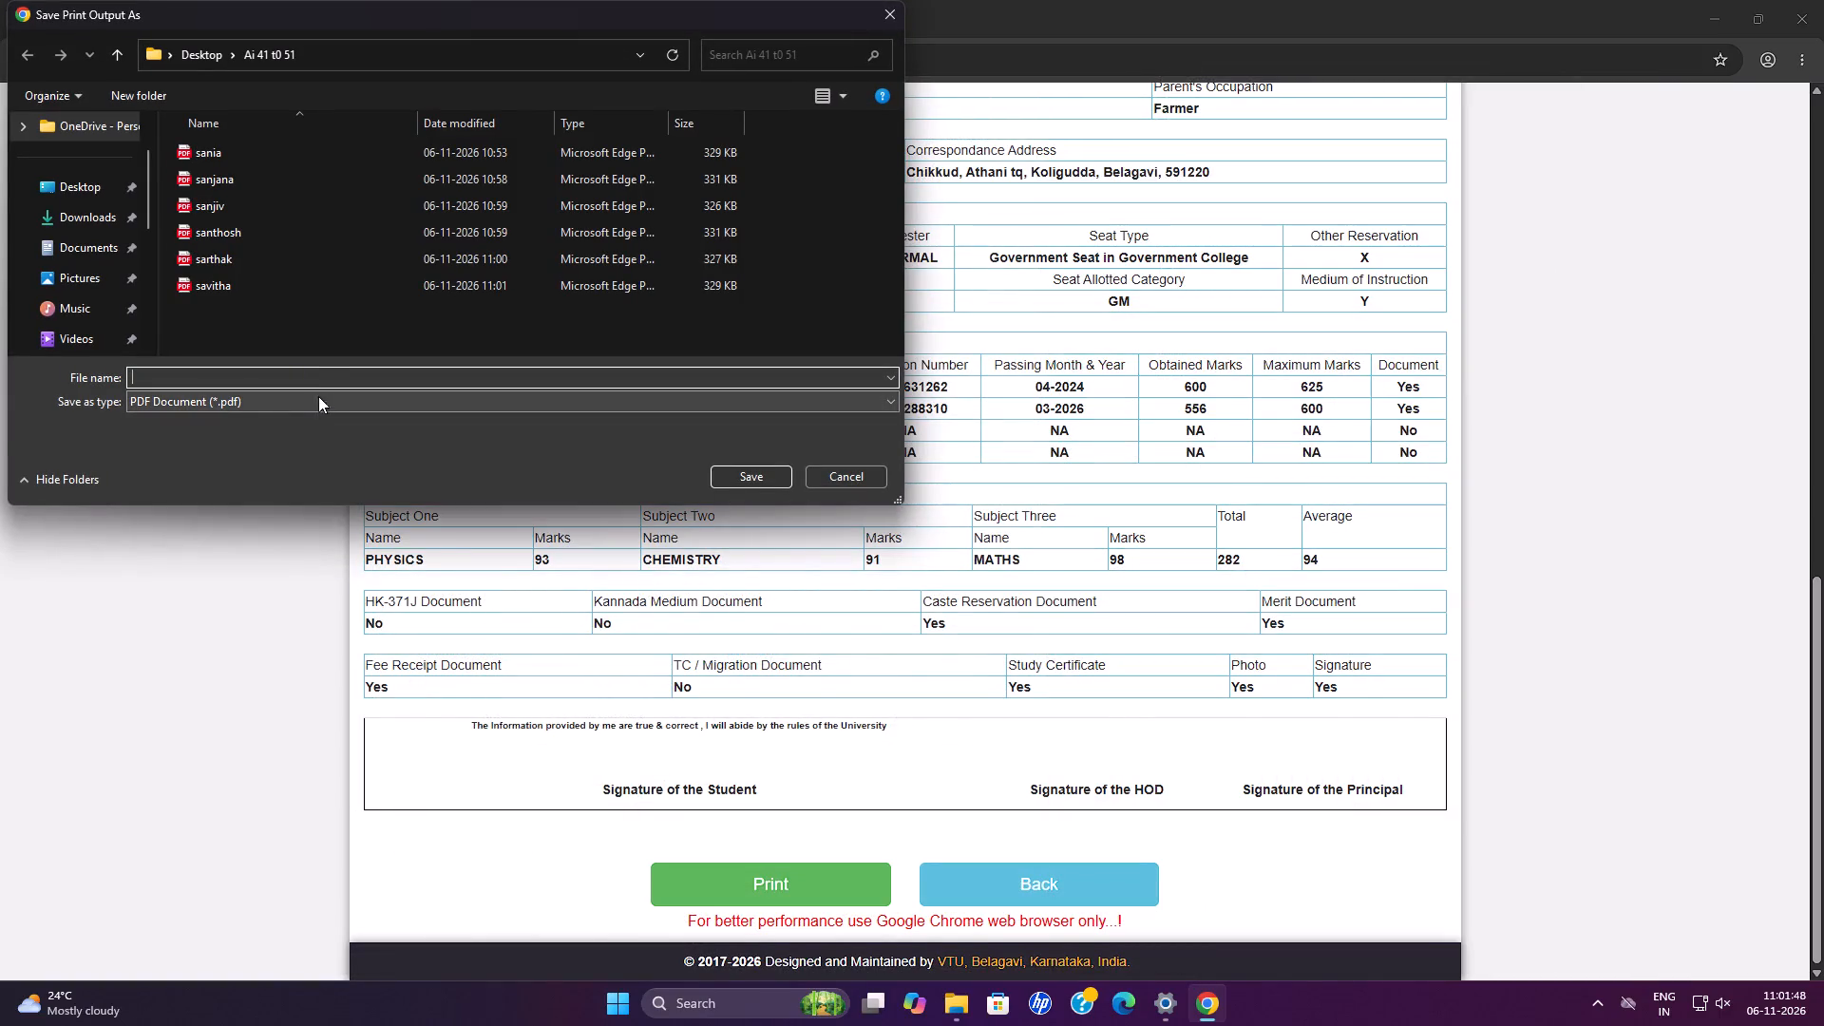
type("savitri")
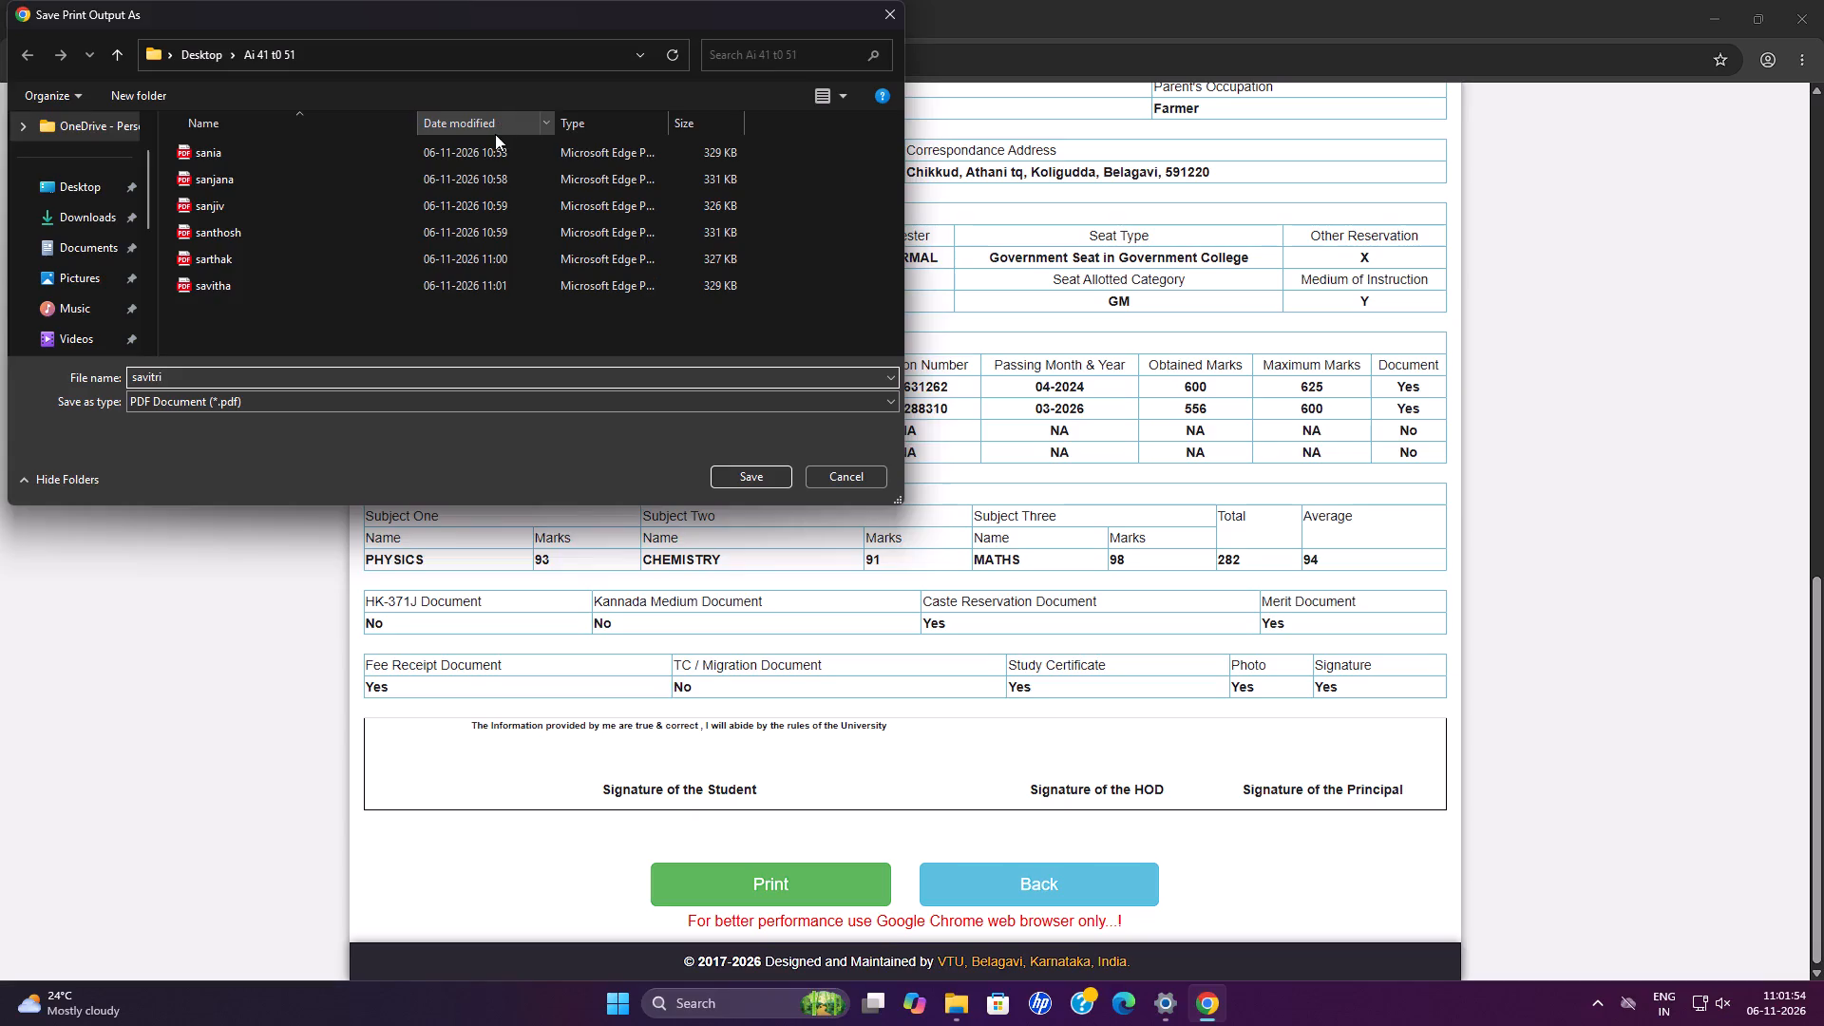
left_click(772, 472)
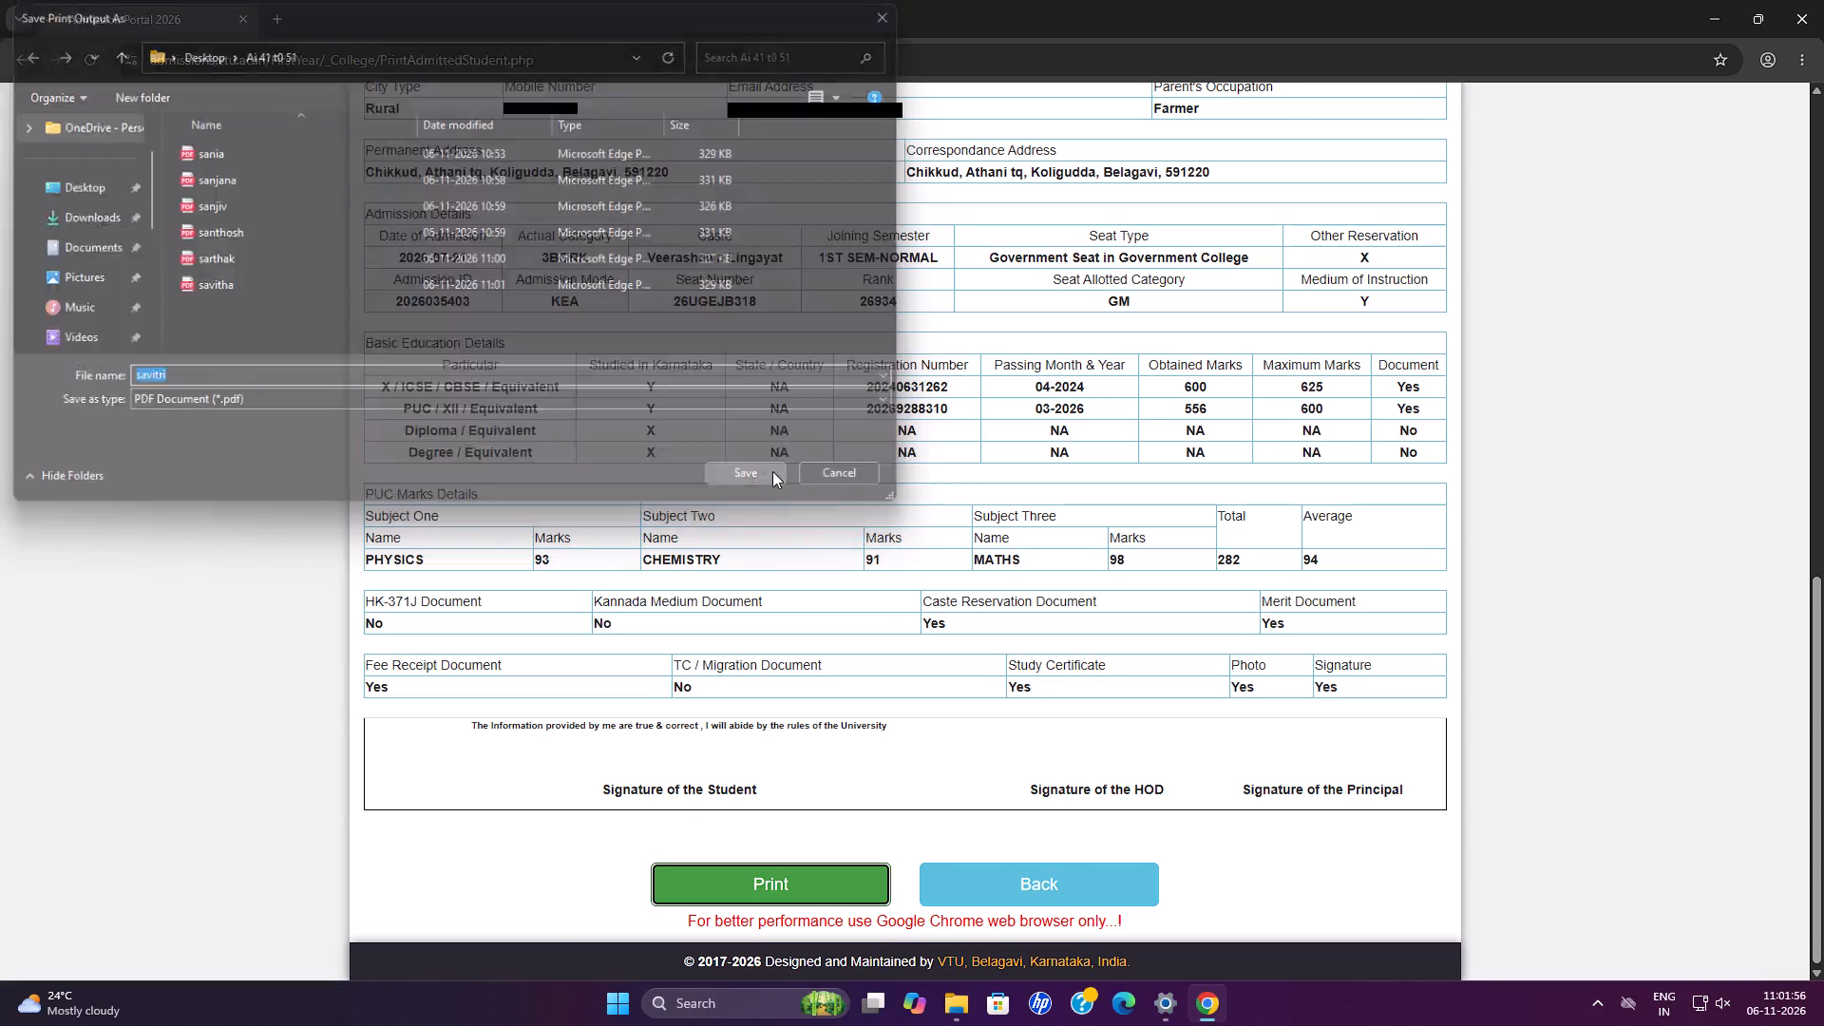
Return from the printable form to the KEA admission list, resubmitting the form data.
left_click(17, 62)
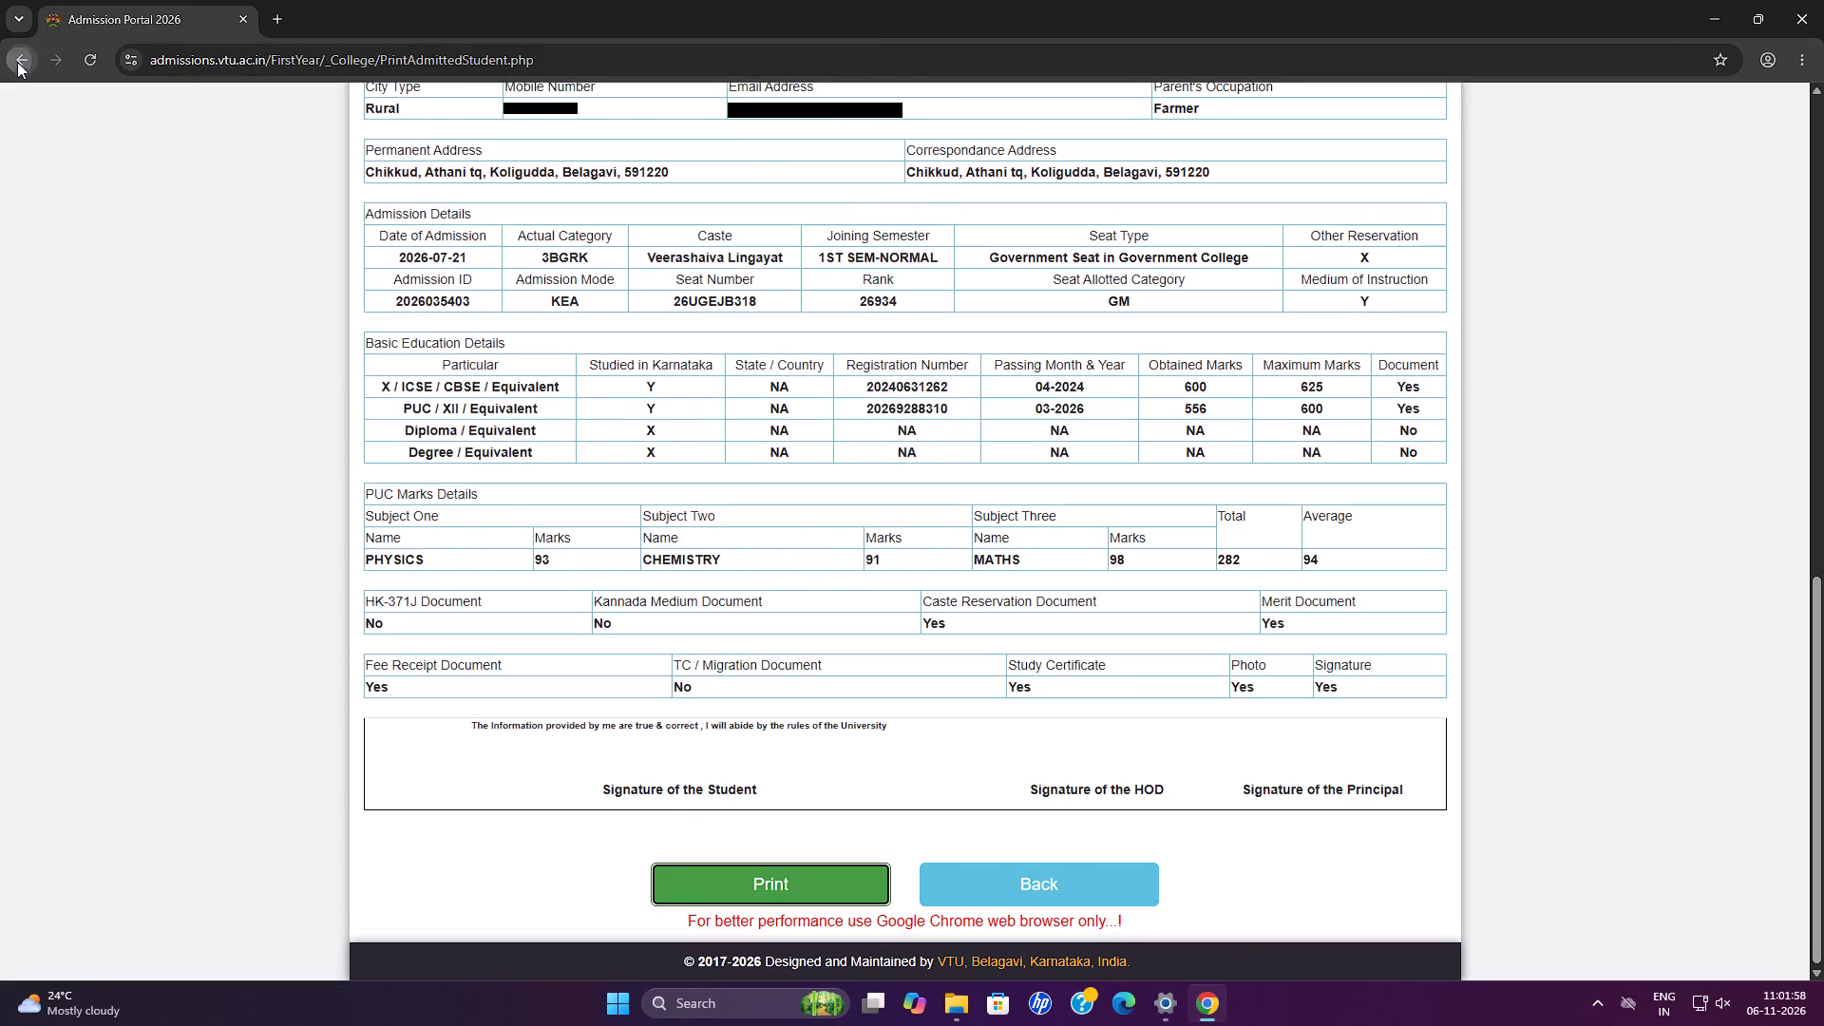
left_click(93, 68)
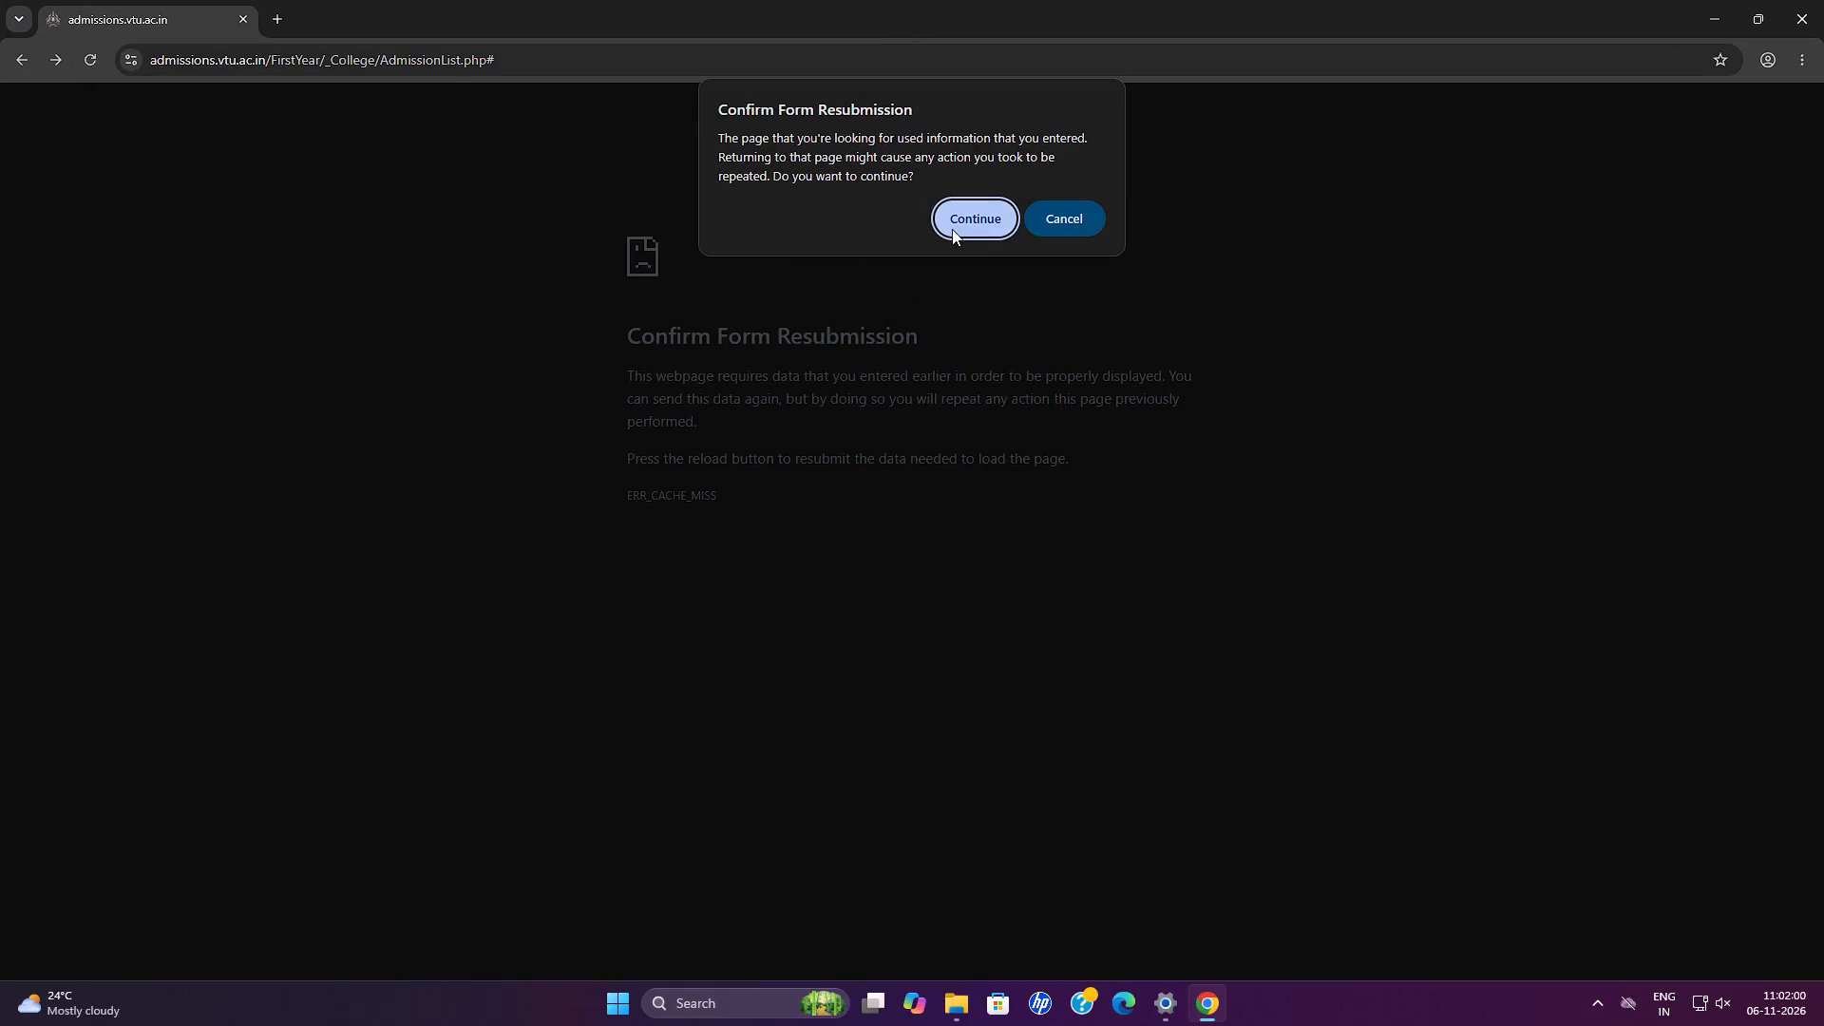
left_click(955, 223)
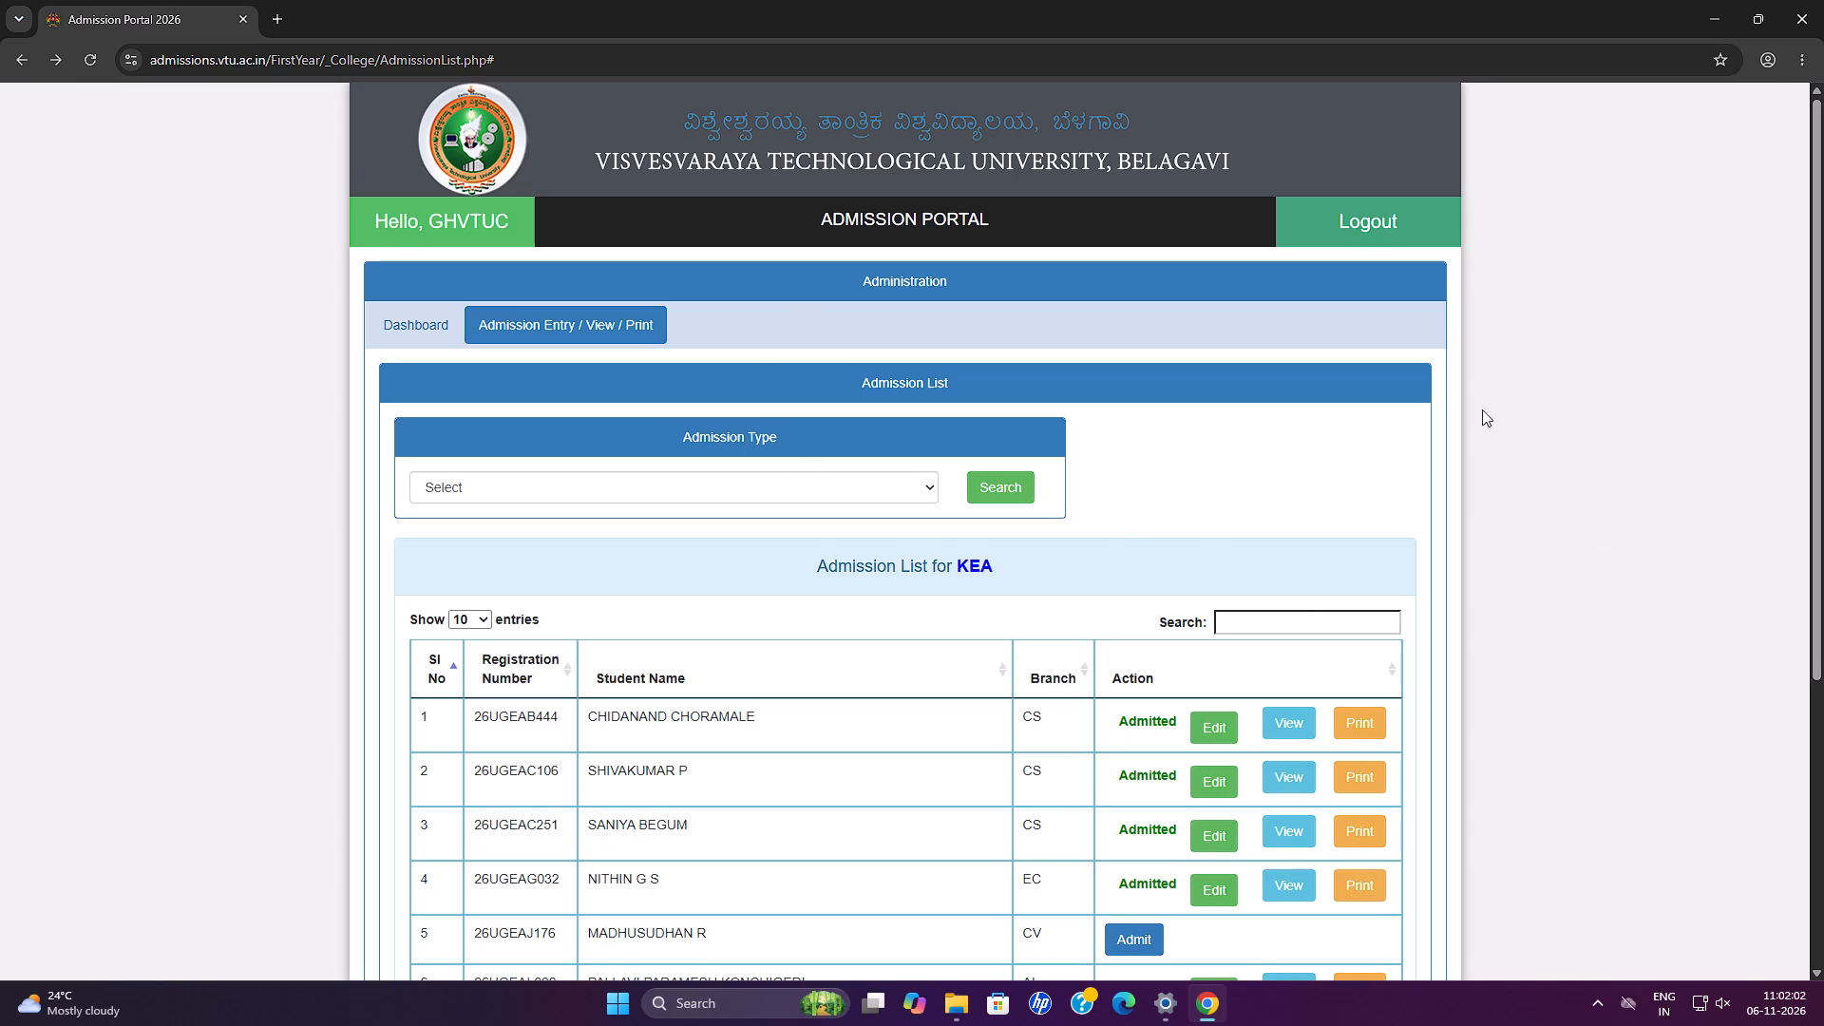
Set the admission type to KEA Seats, search for "shil" and open the printable admission form of the AI-branch student with Sl No 135.
left_click(1283, 622)
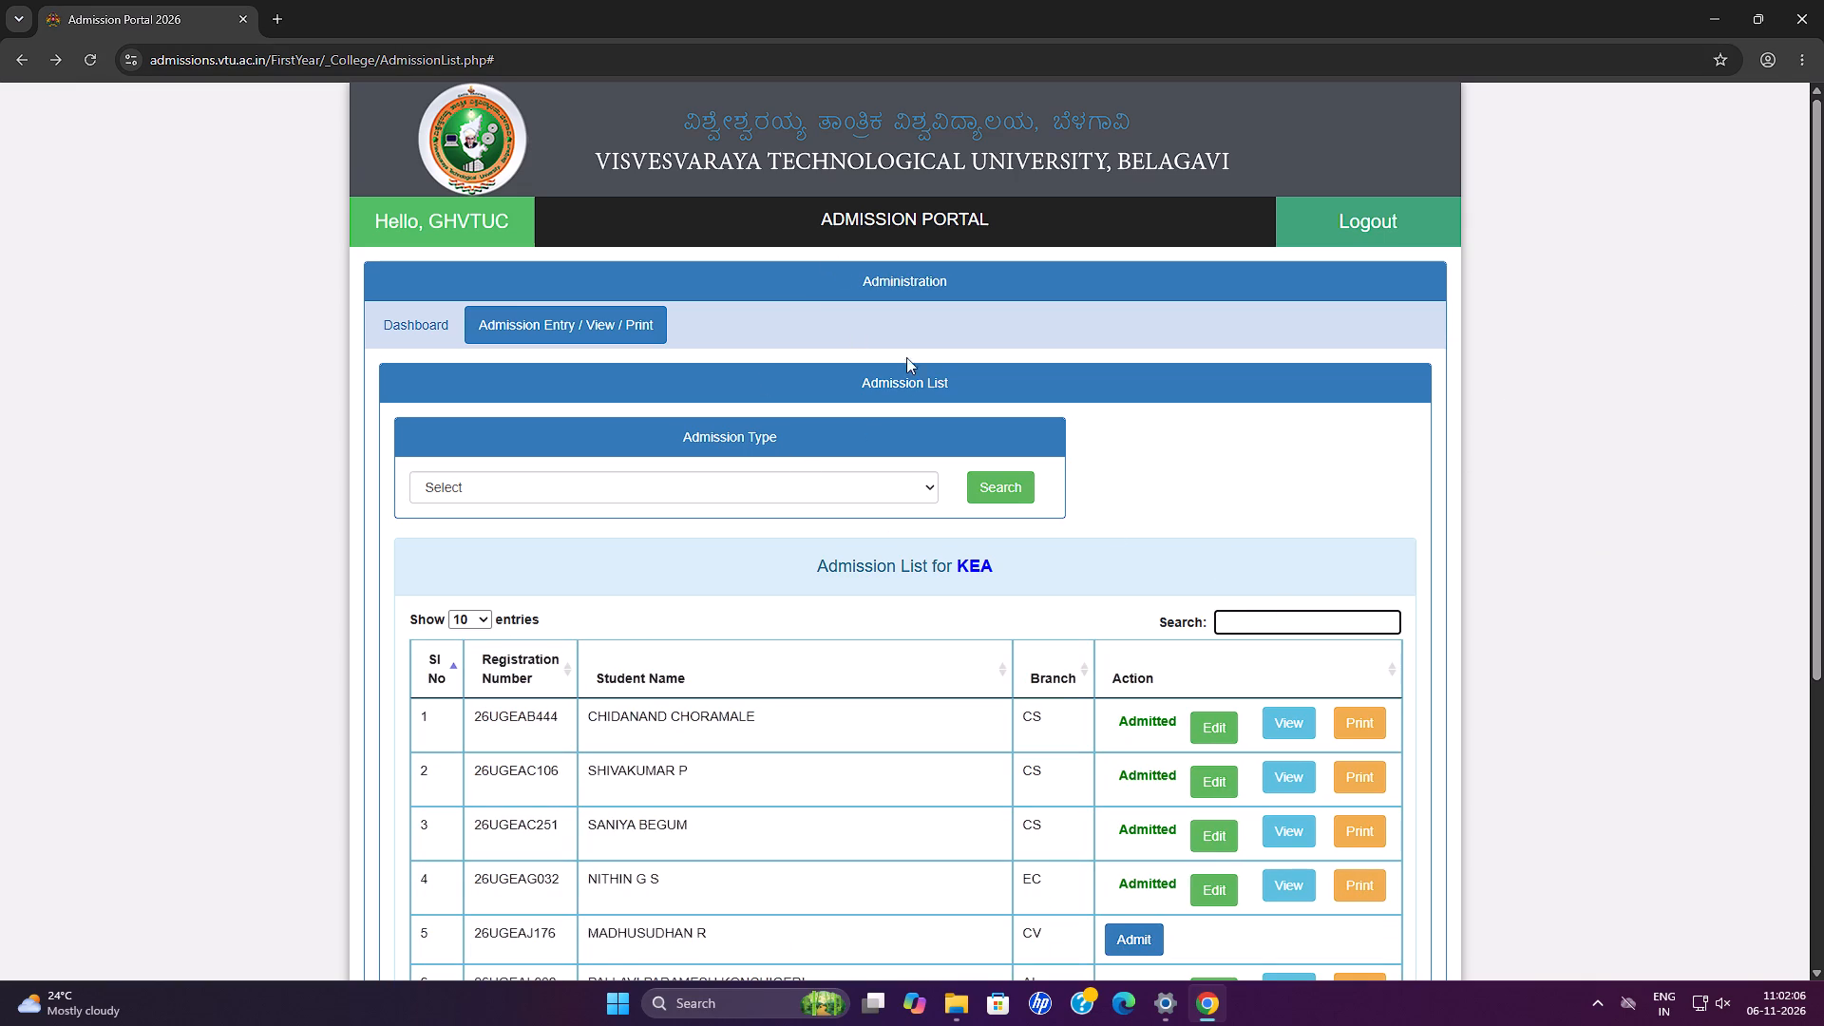
left_click(925, 491)
left_click(894, 530)
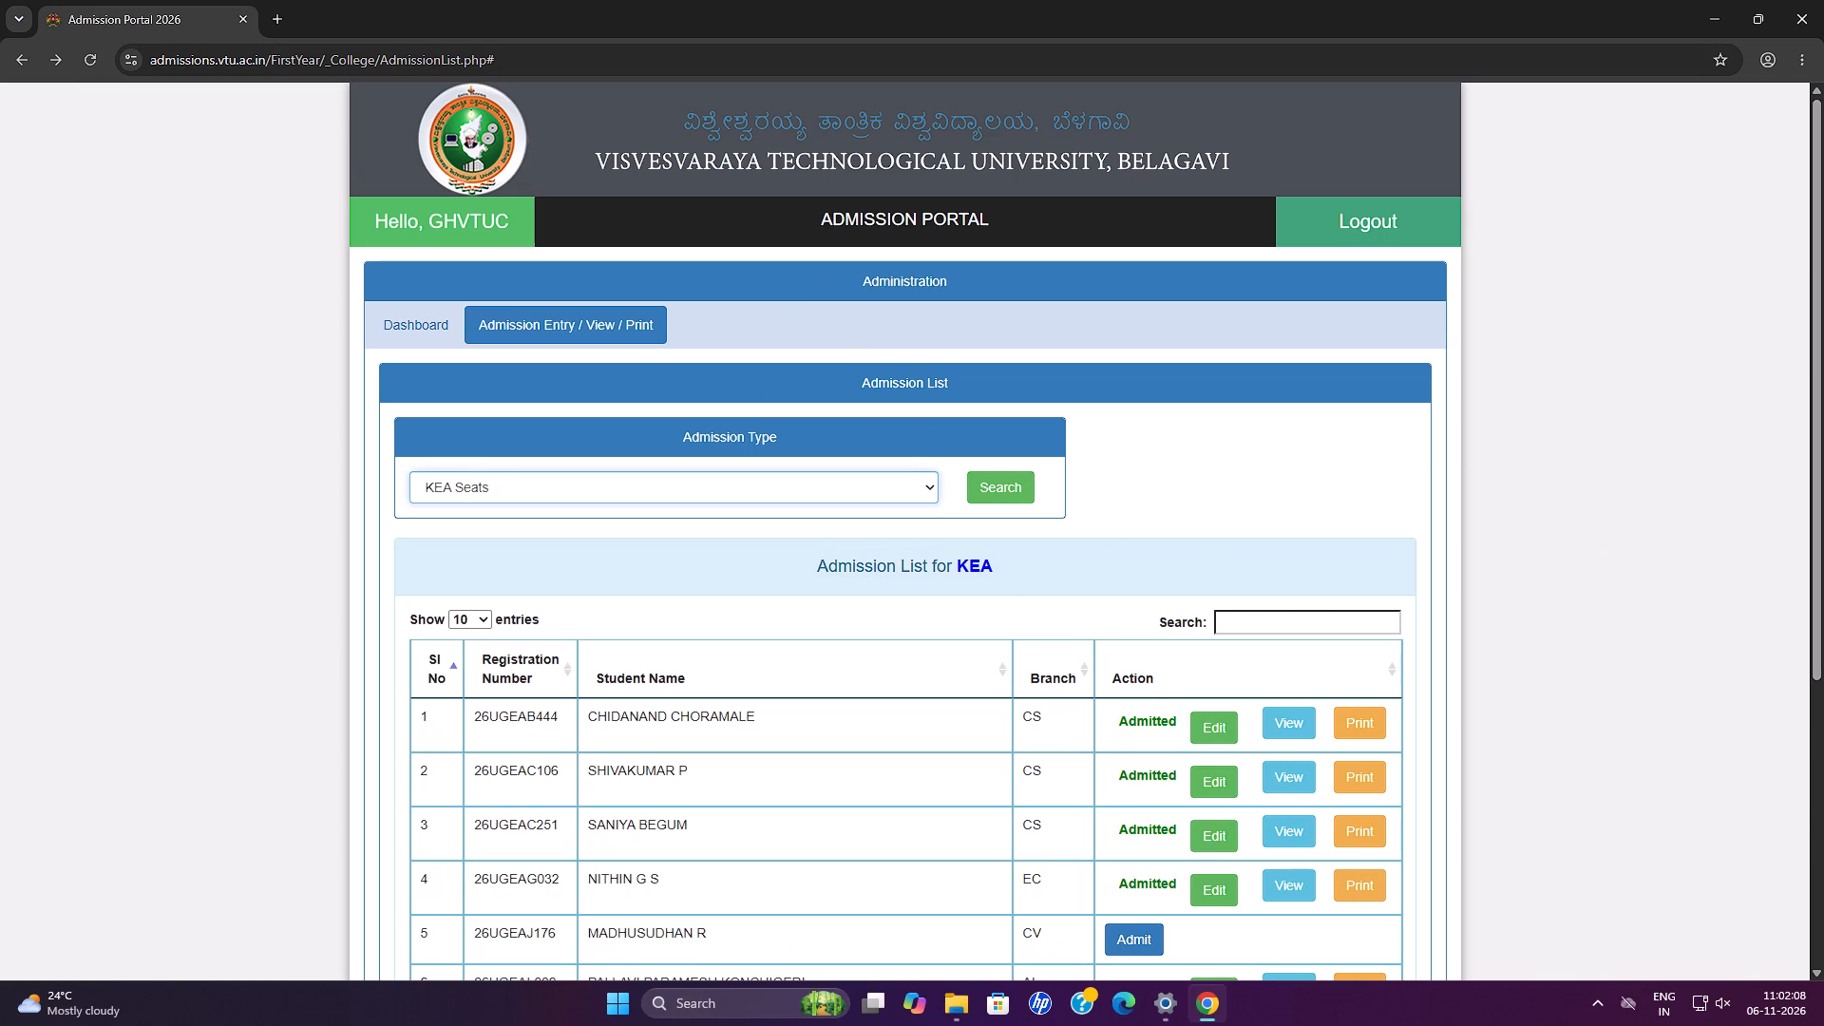
left_click(1269, 619)
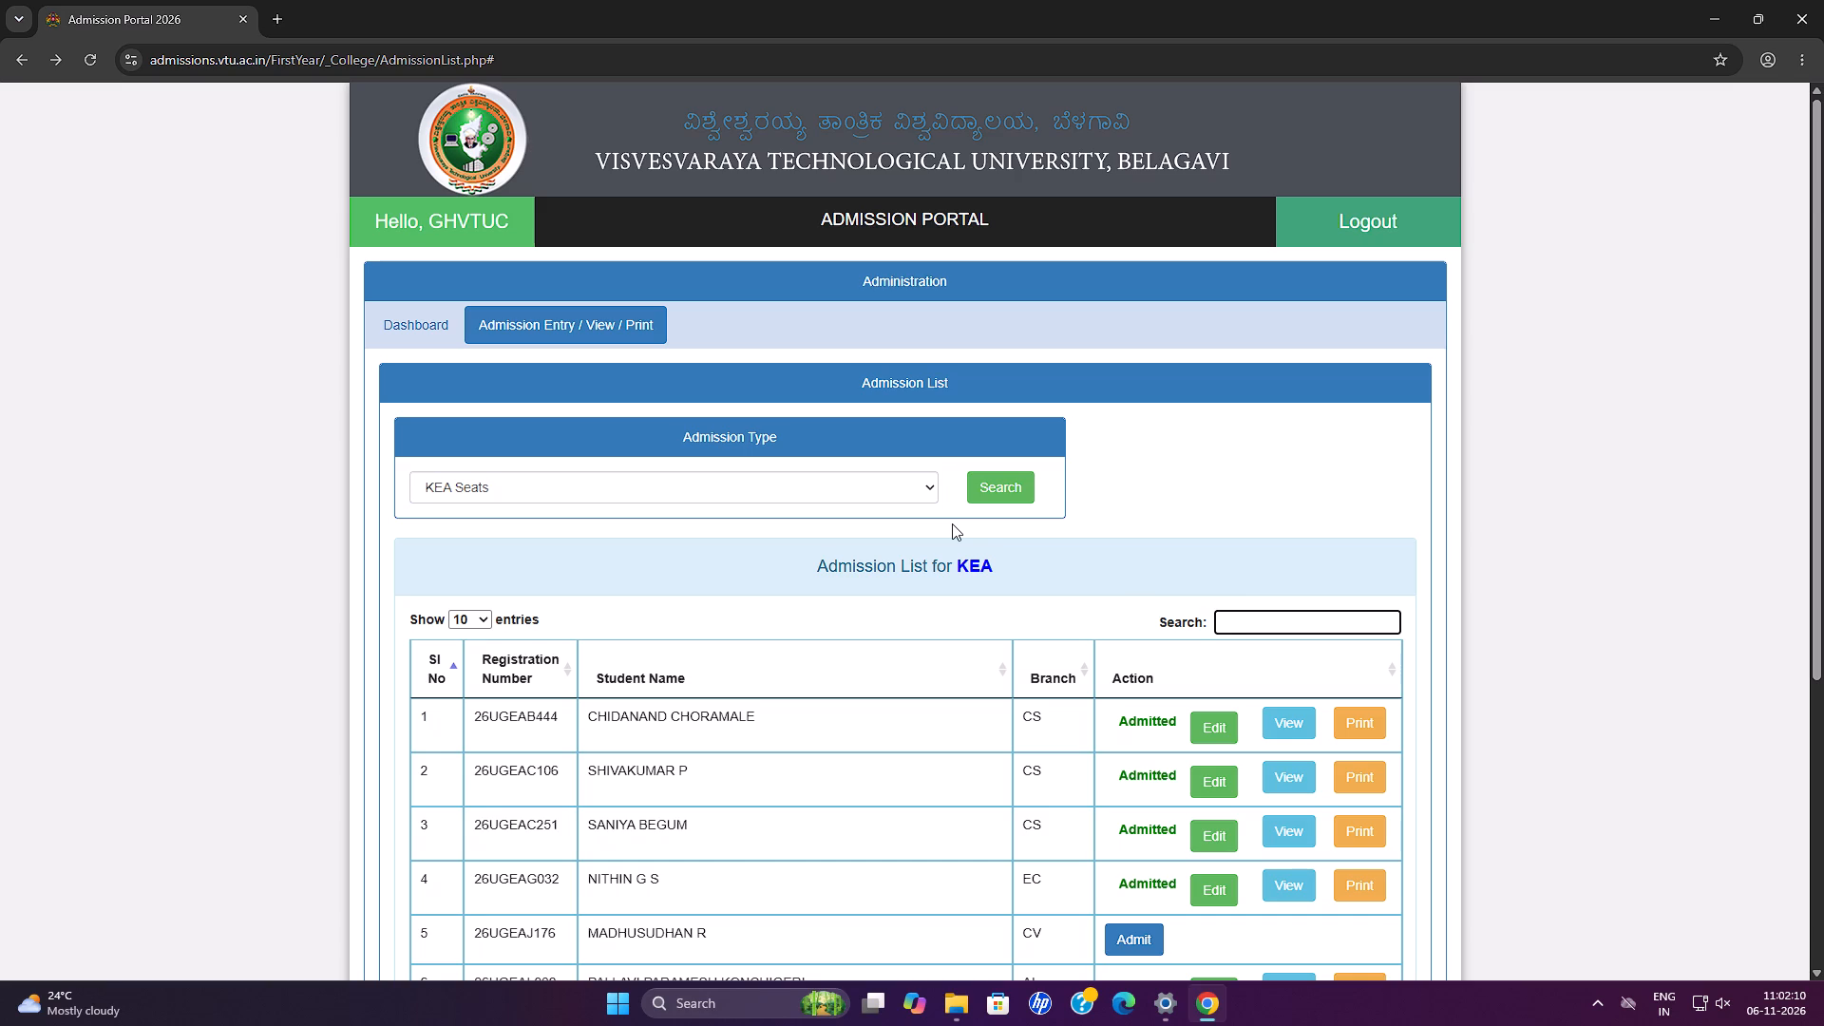
type("shi")
key("l")
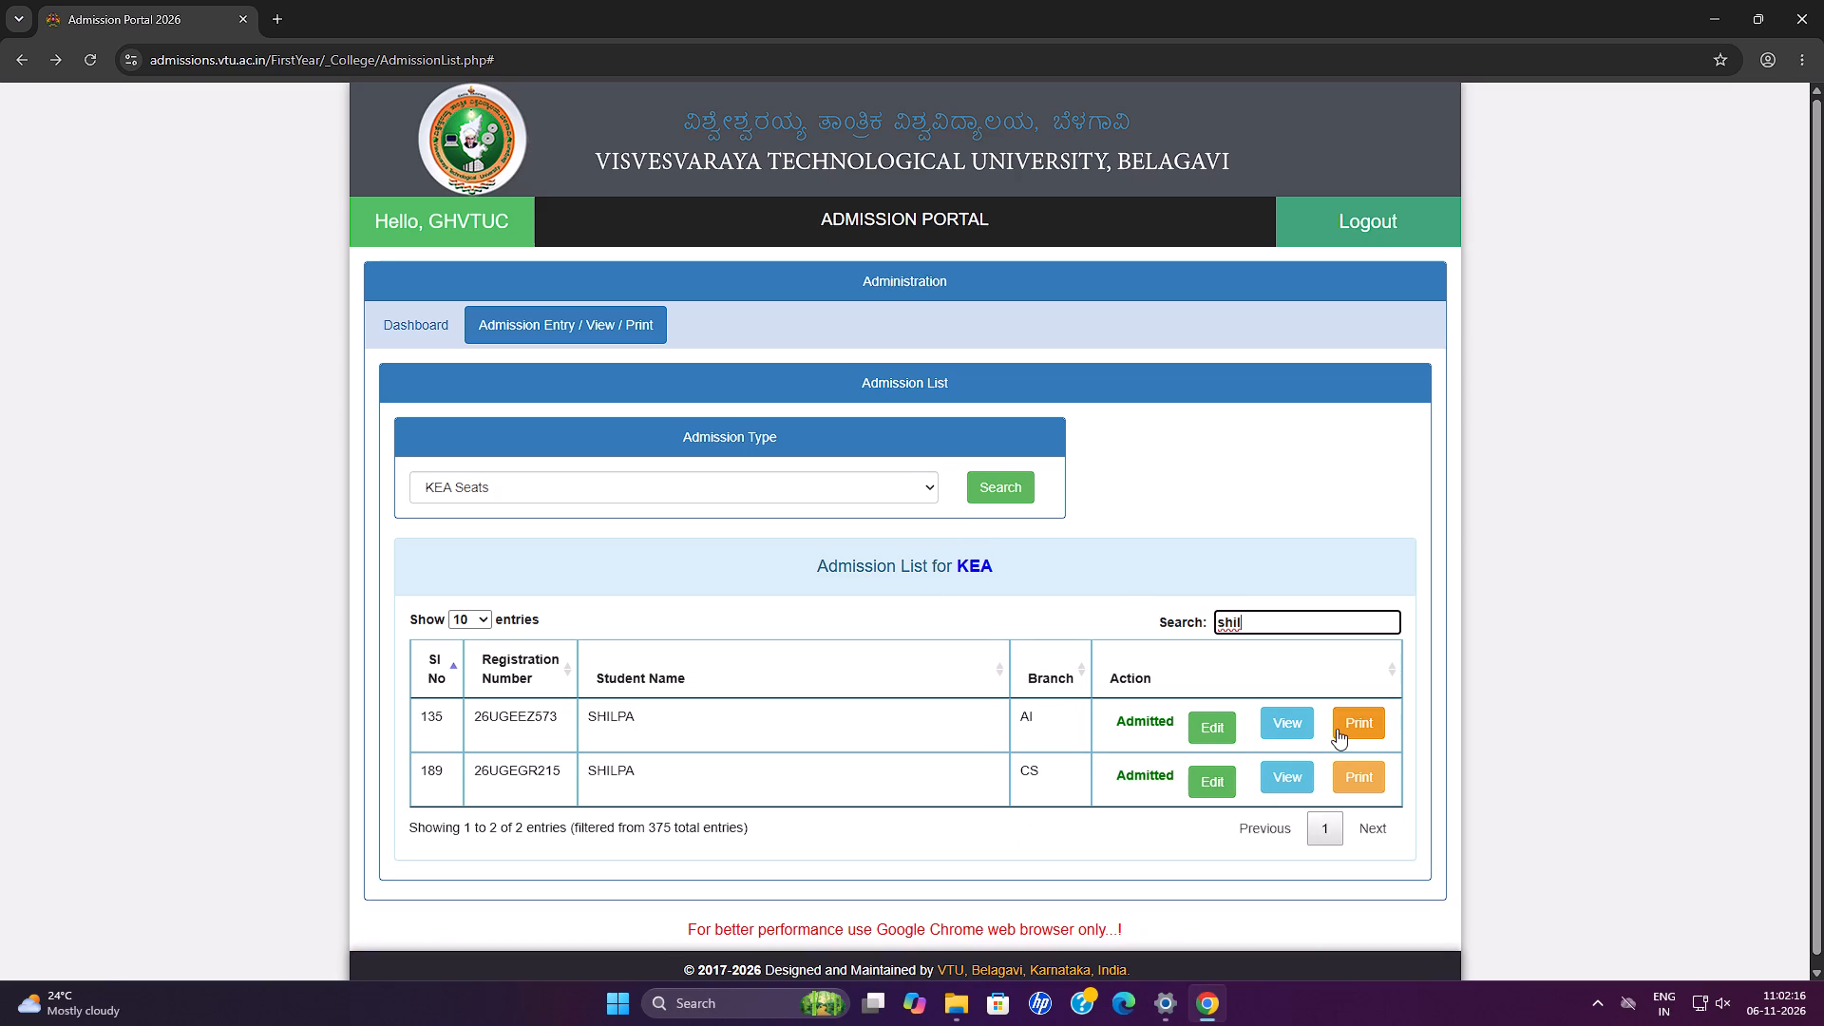
left_click(1362, 729)
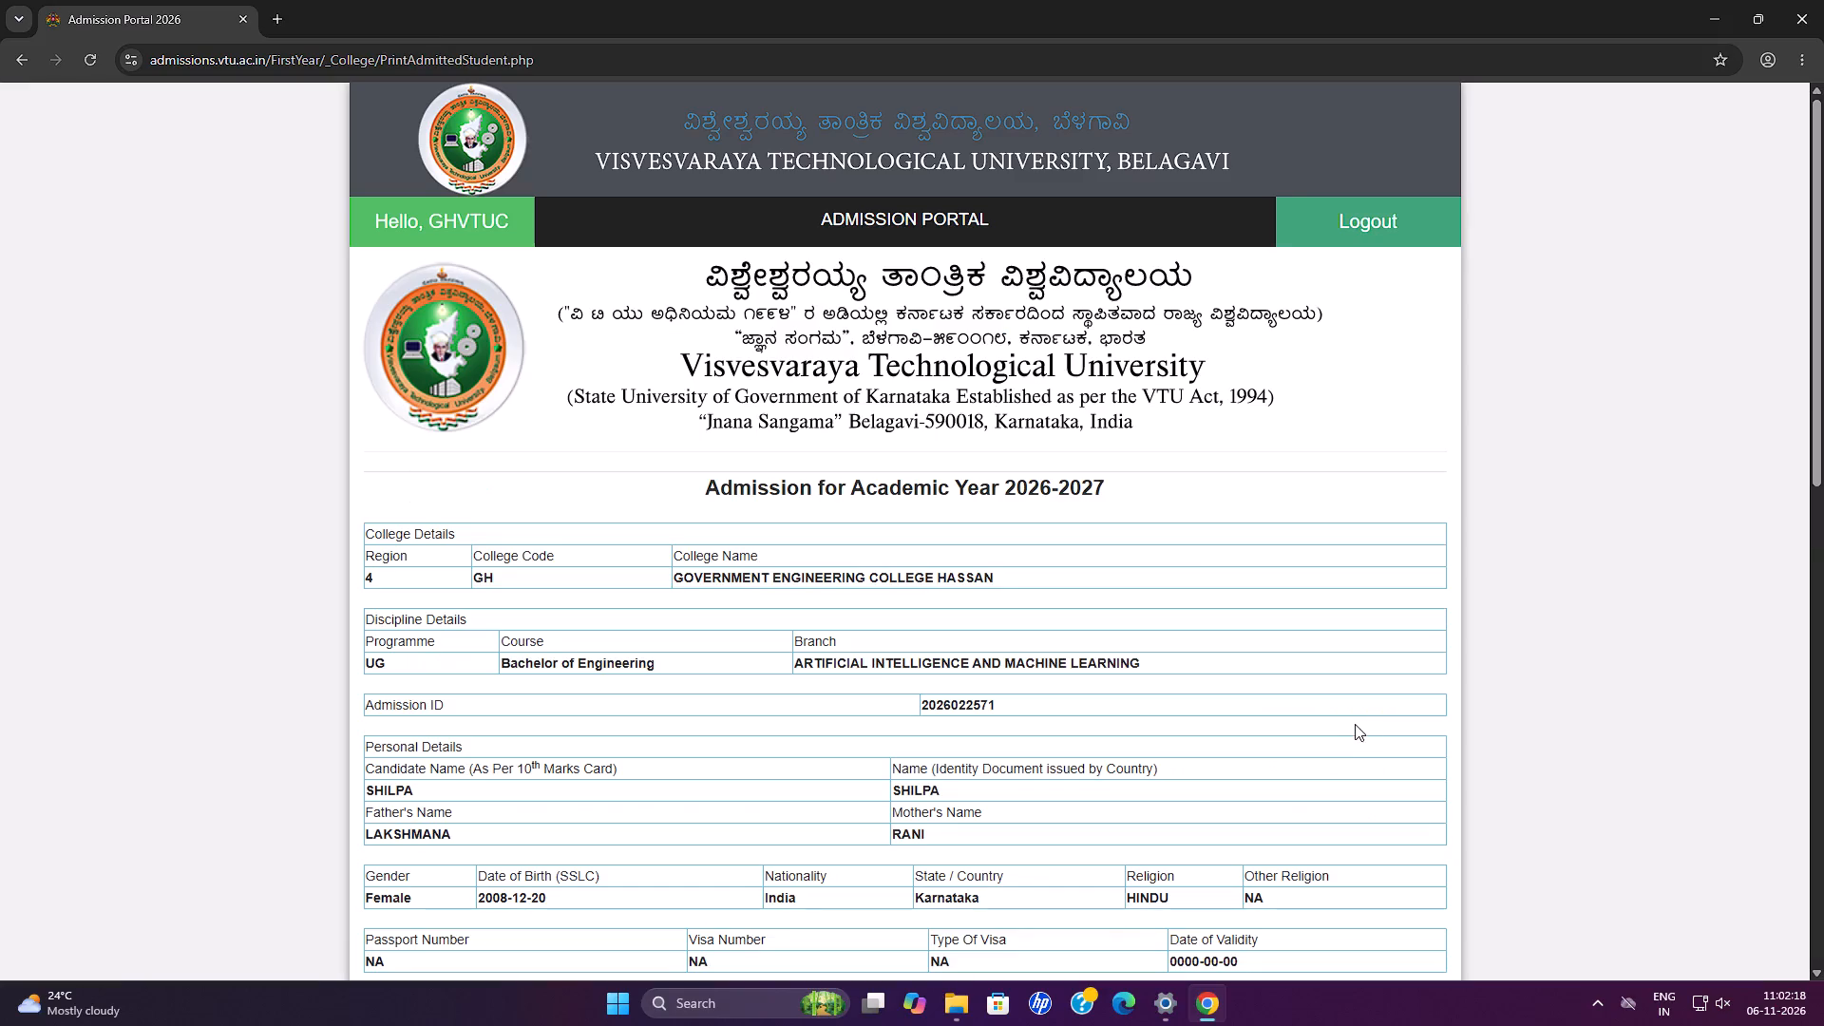
Print the admission form to PDF and save it as "shilpa" in the Desktop folder "Ai 41 t0 51".
scroll(1052, 632, "down", 2)
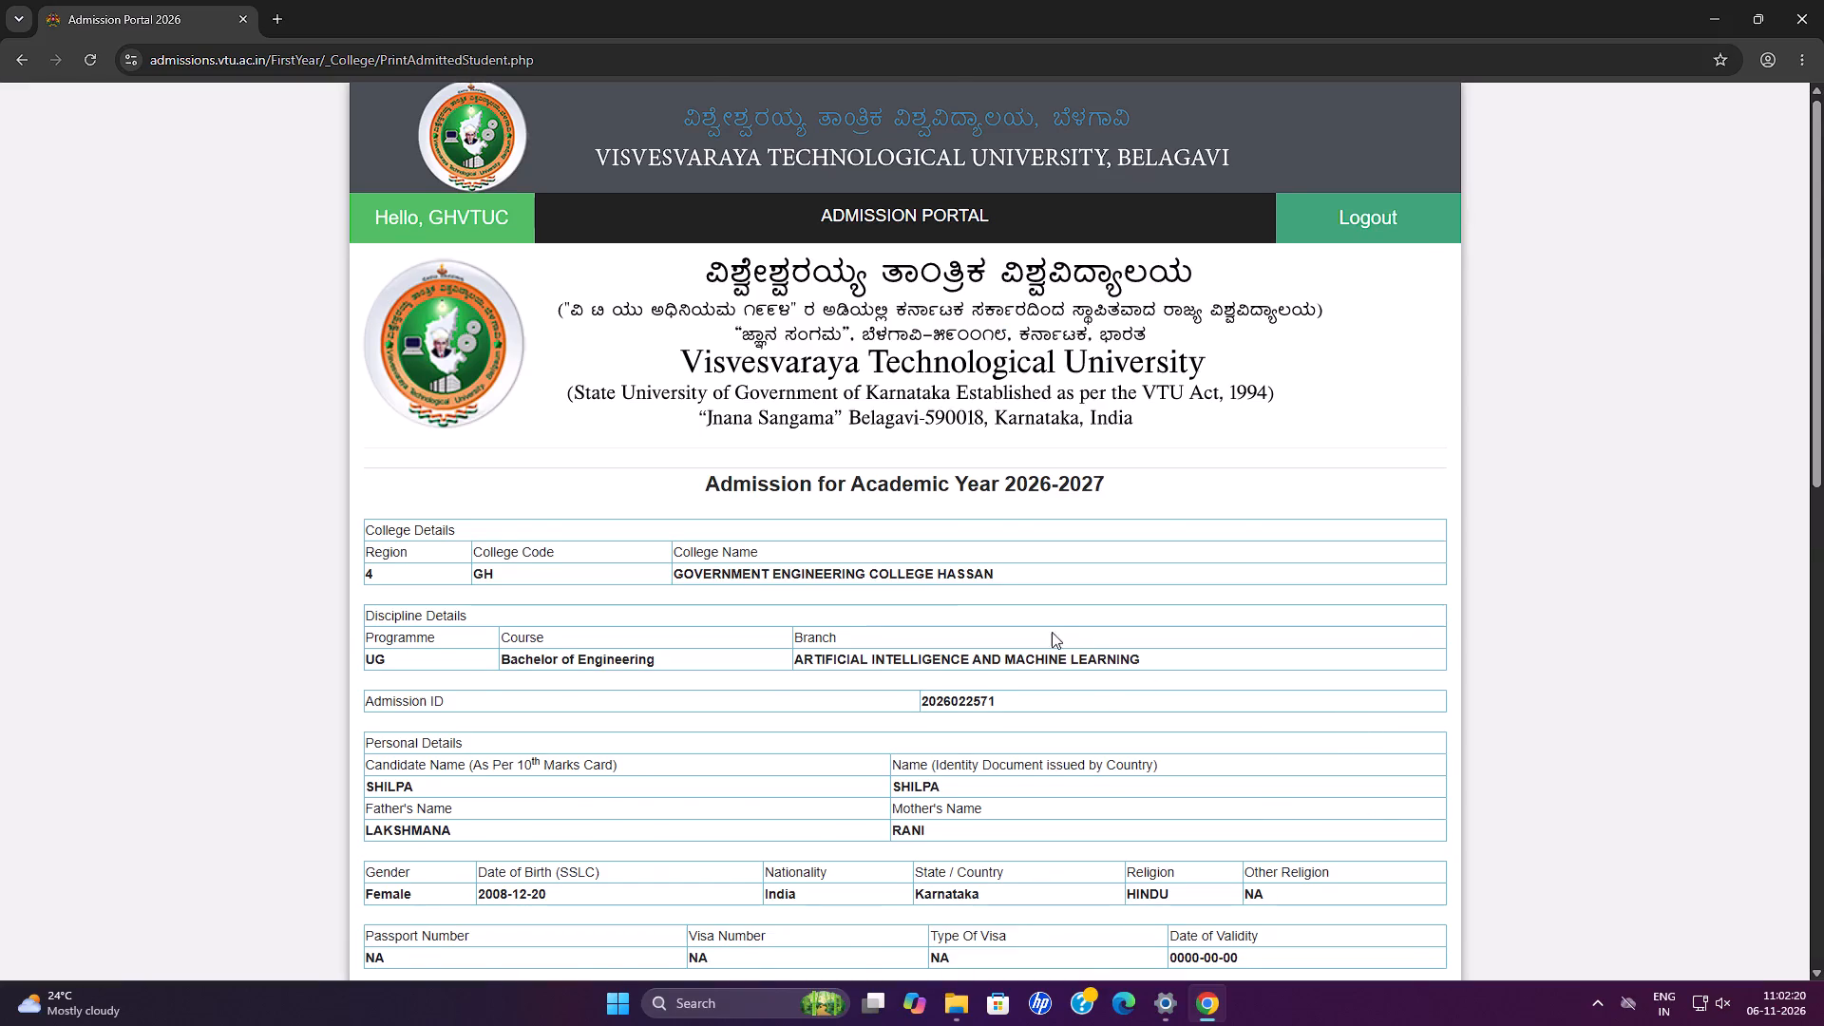
scroll(1052, 632, "down", 13)
left_click(882, 883)
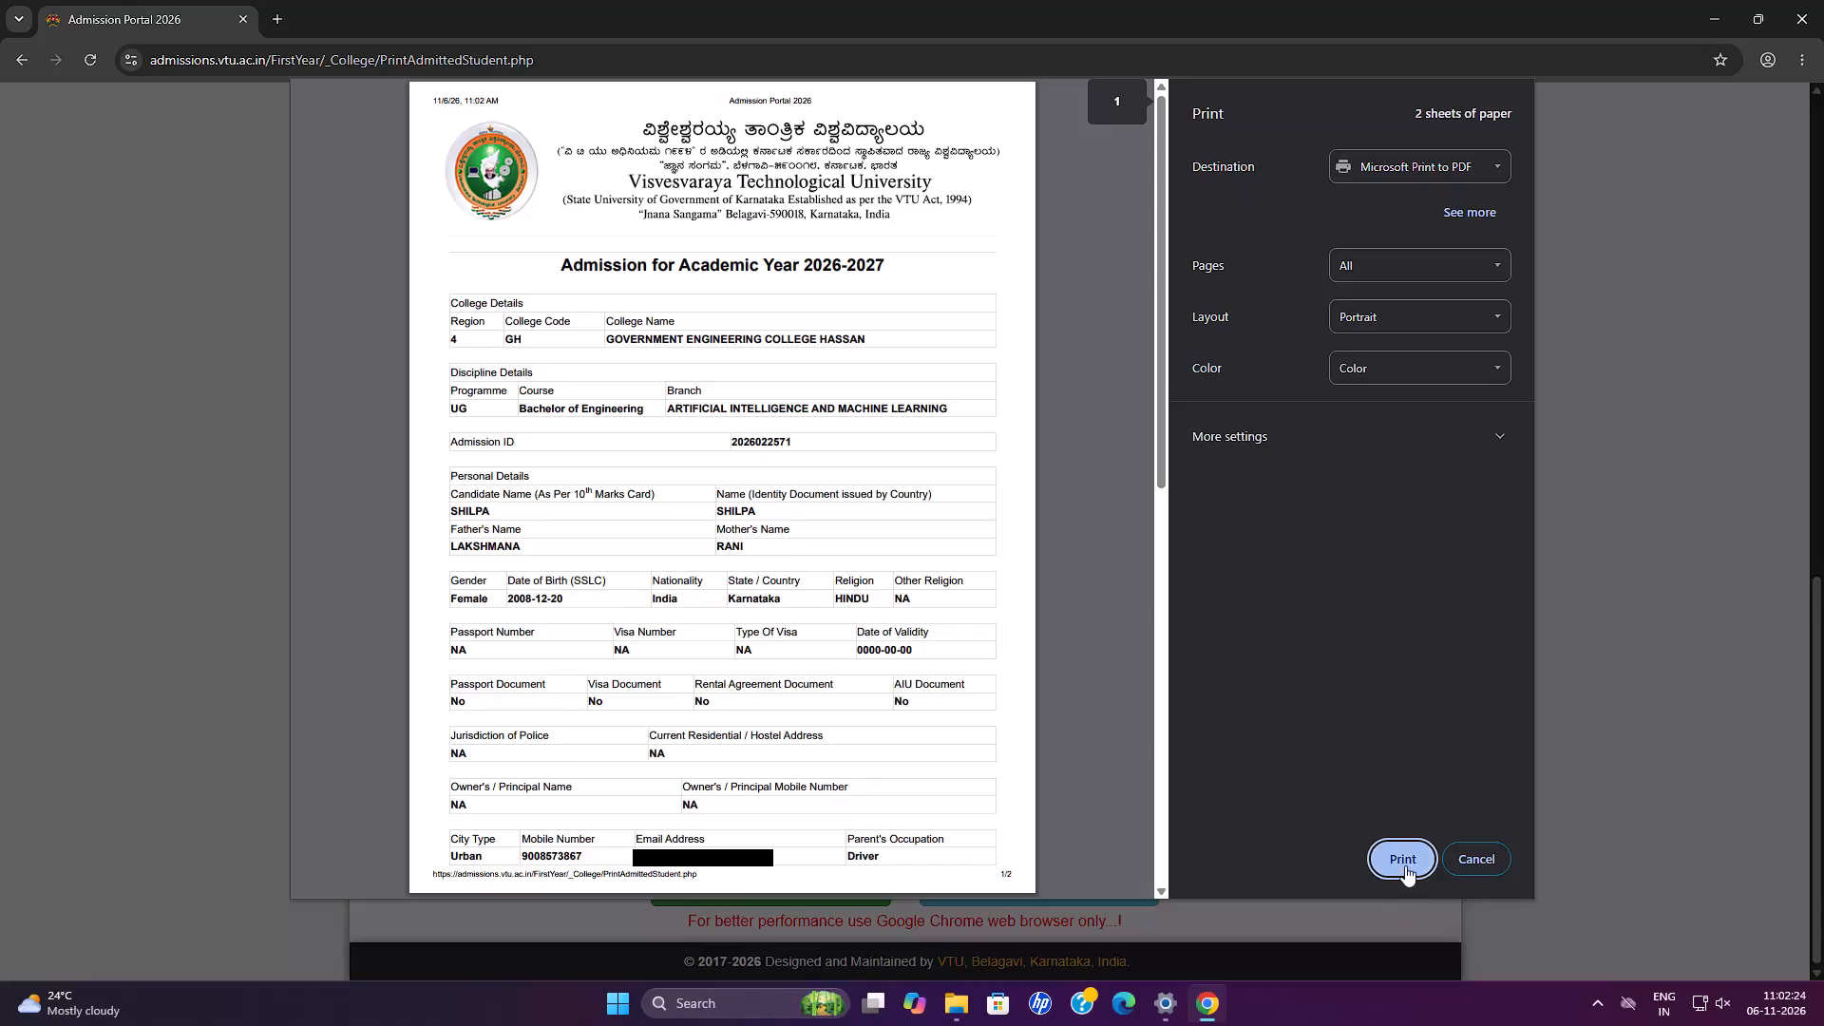
left_click(1405, 865)
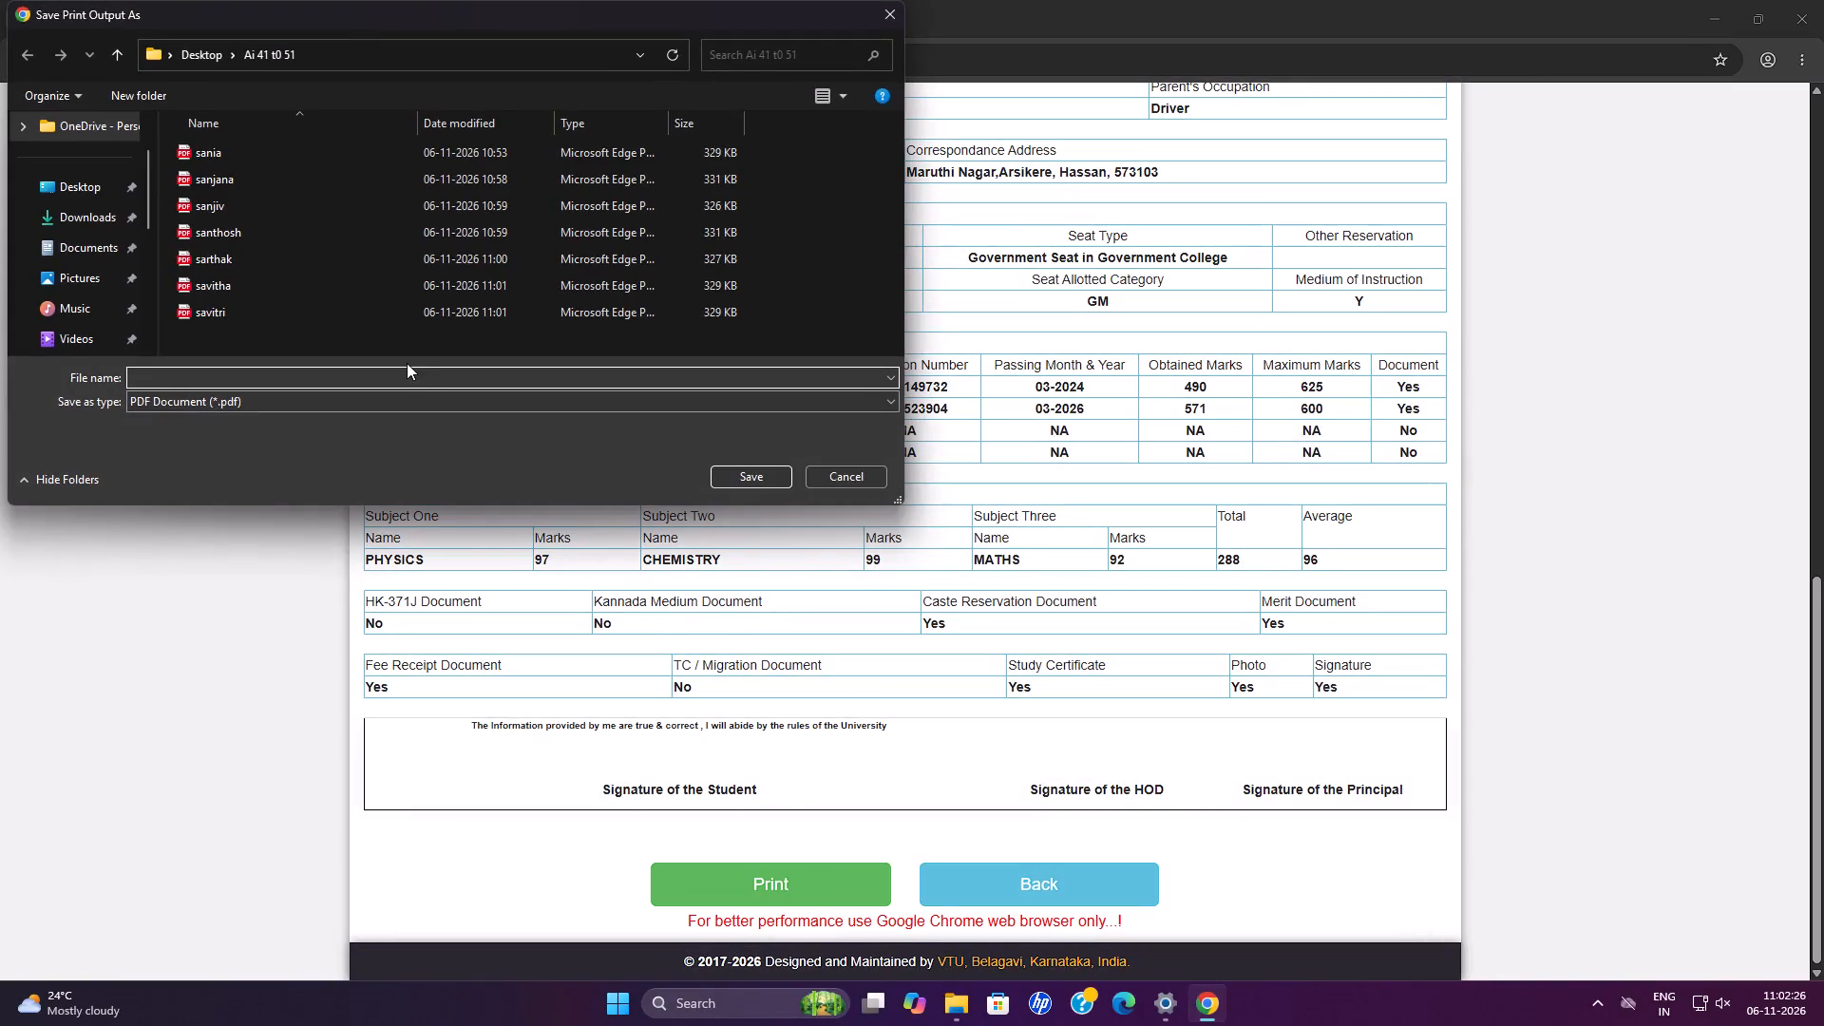
type("sg")
key("BackSpace")
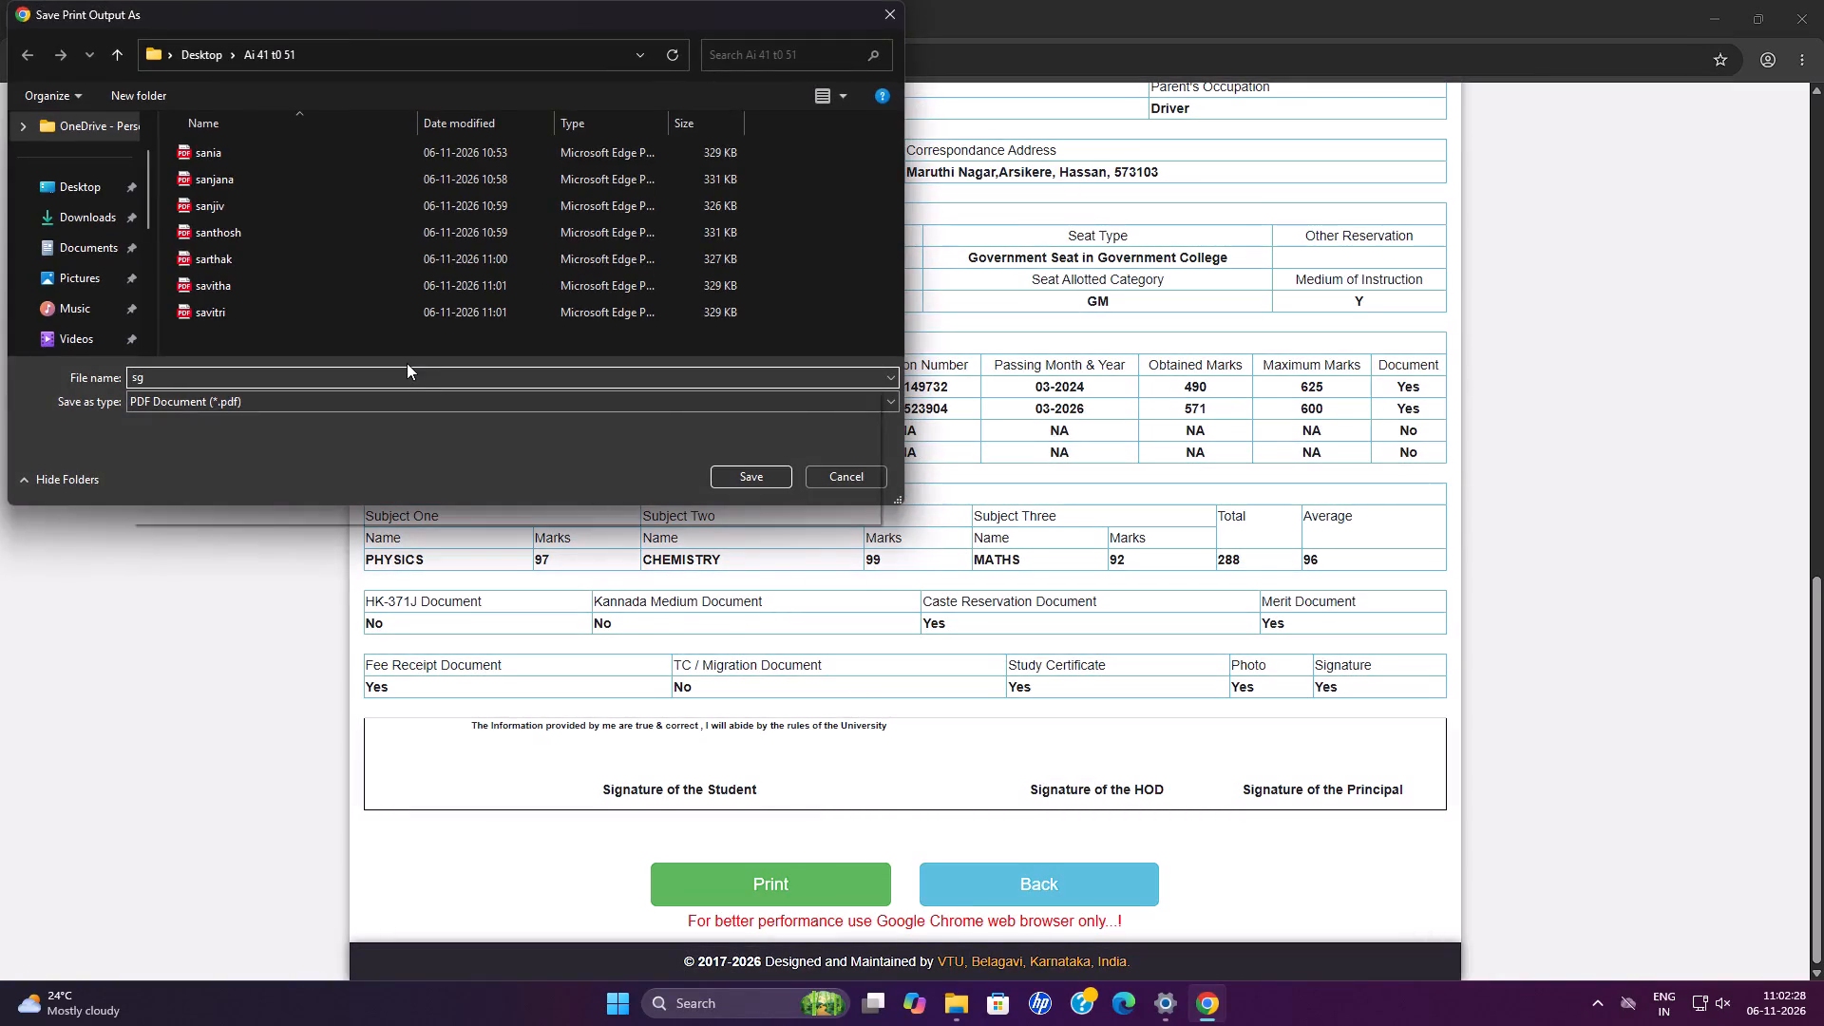
type("hilpa")
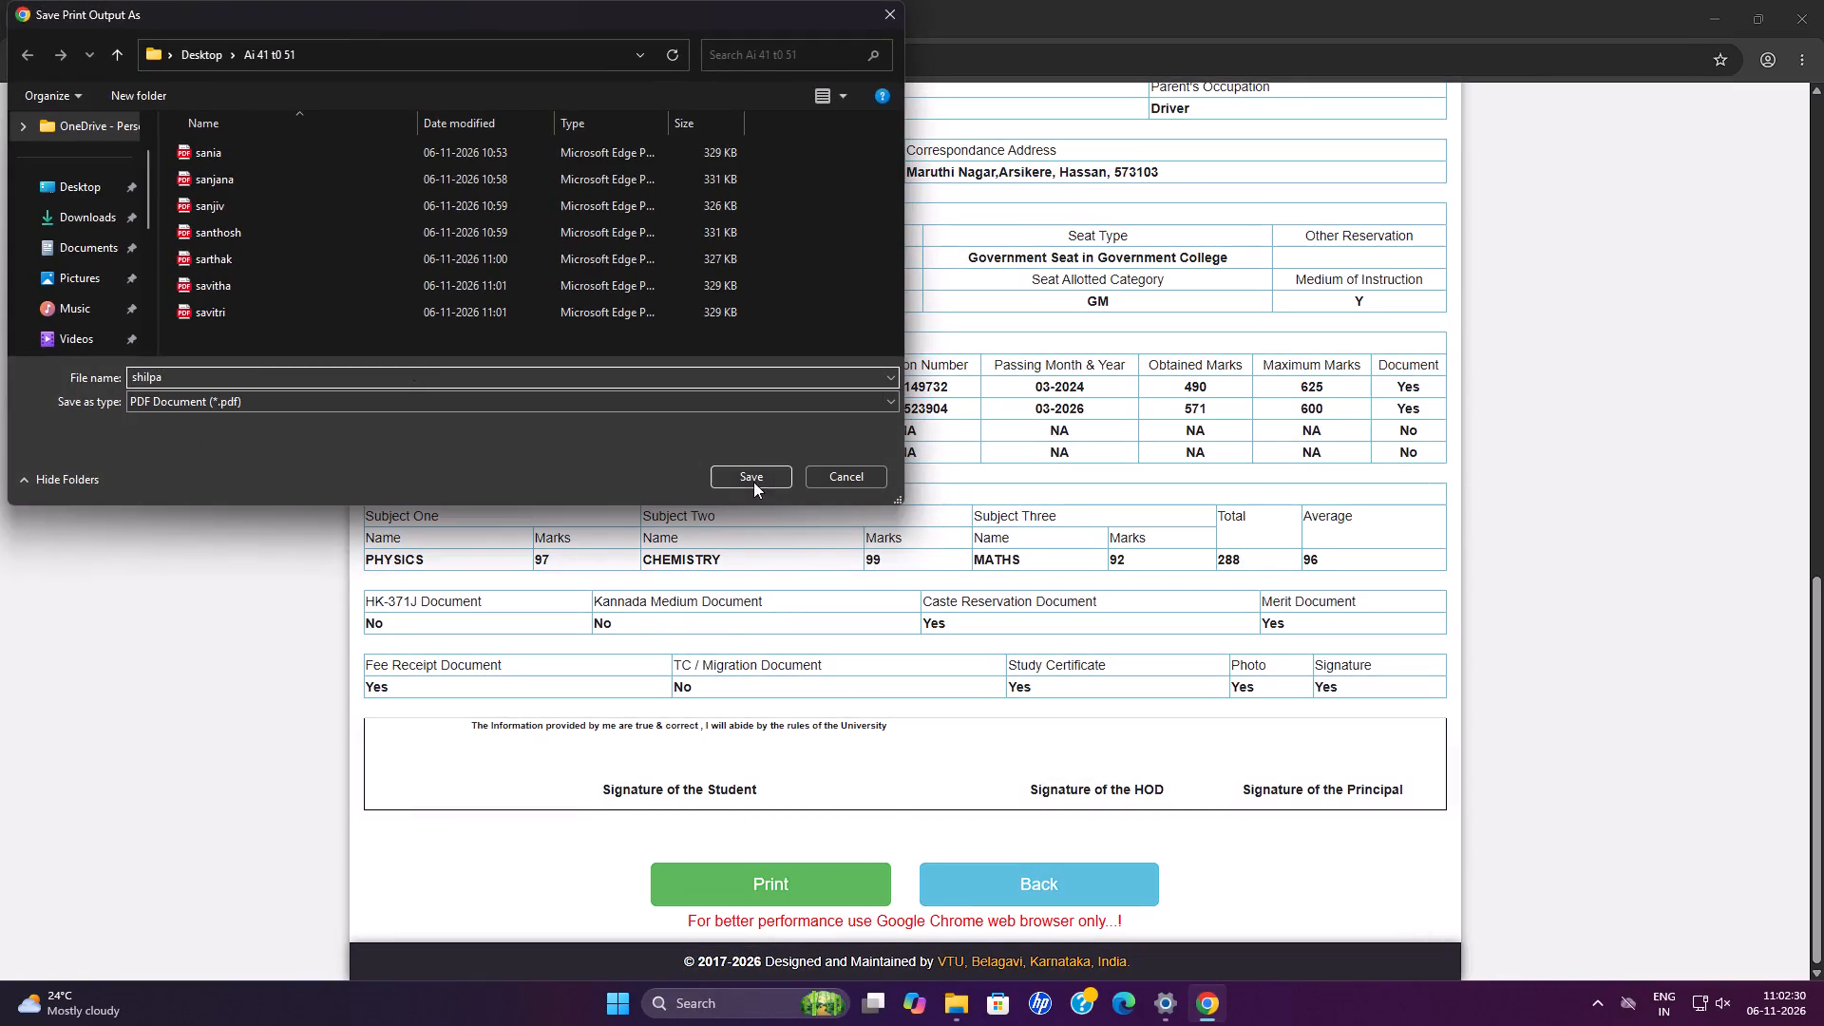
left_click(727, 476)
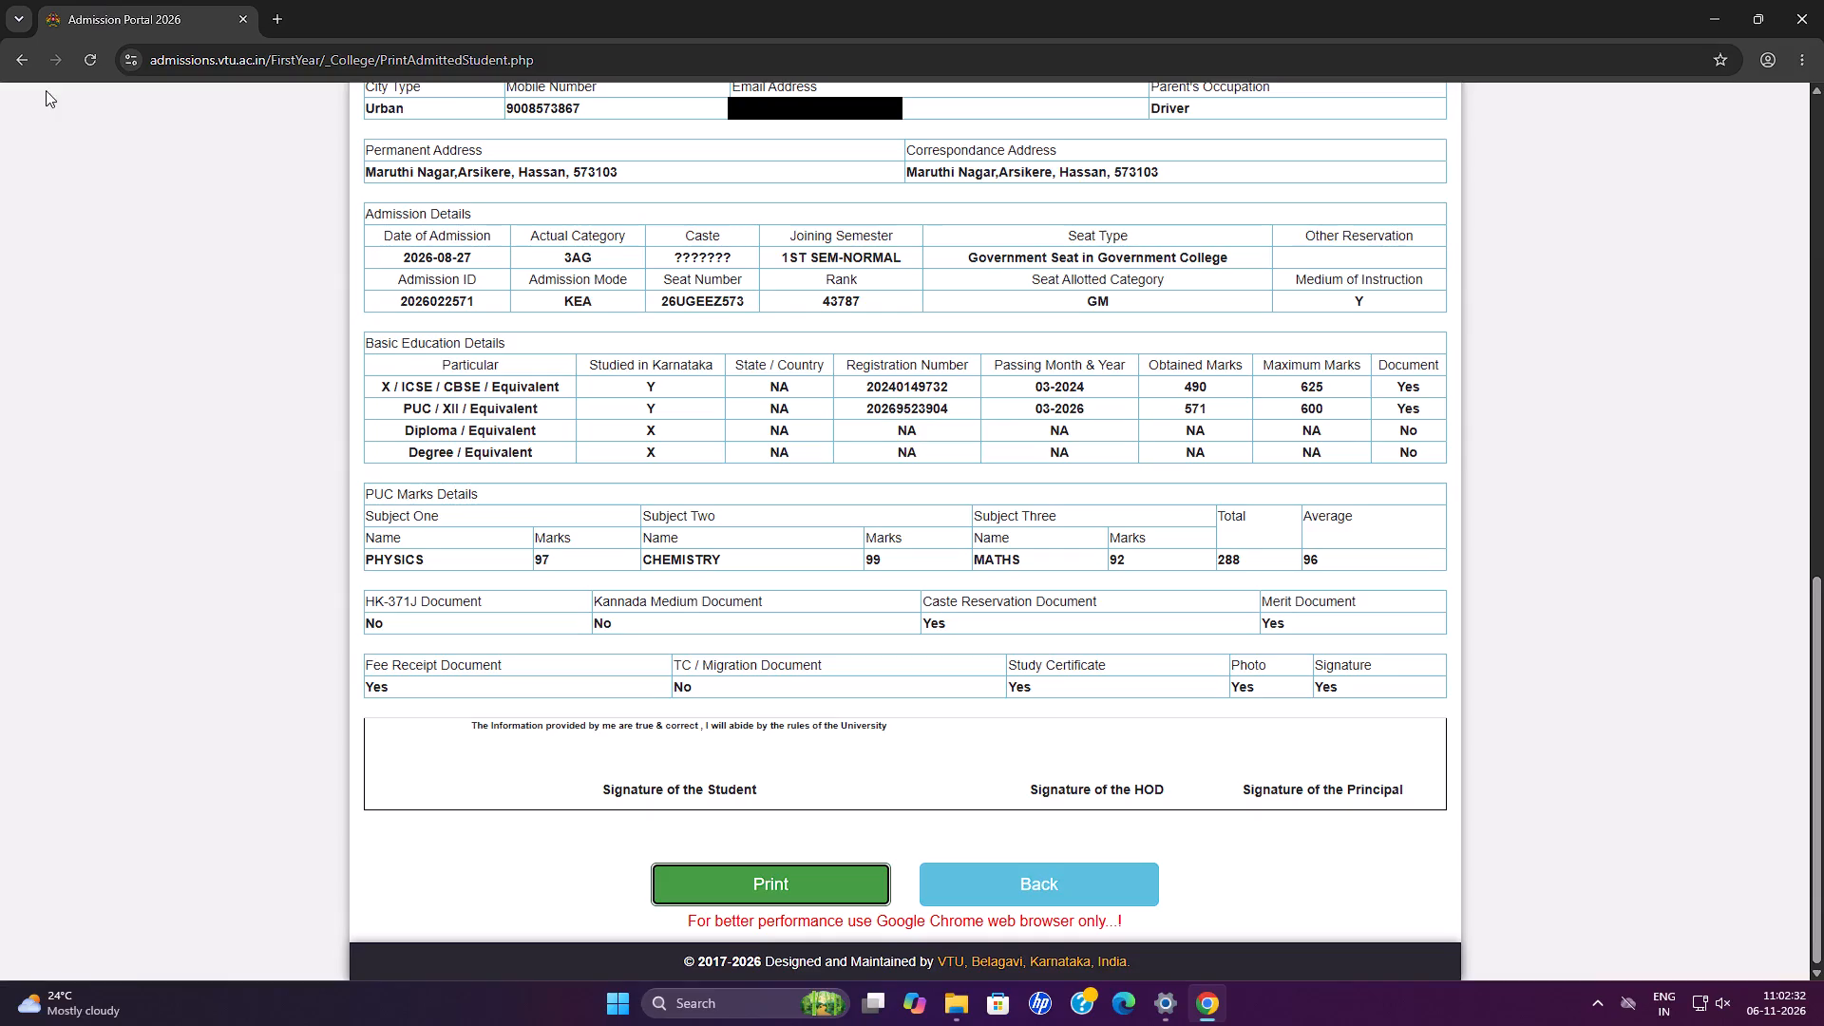
Return from the printable form to the KEA admission list, resubmitting the form data.
left_click(9, 54)
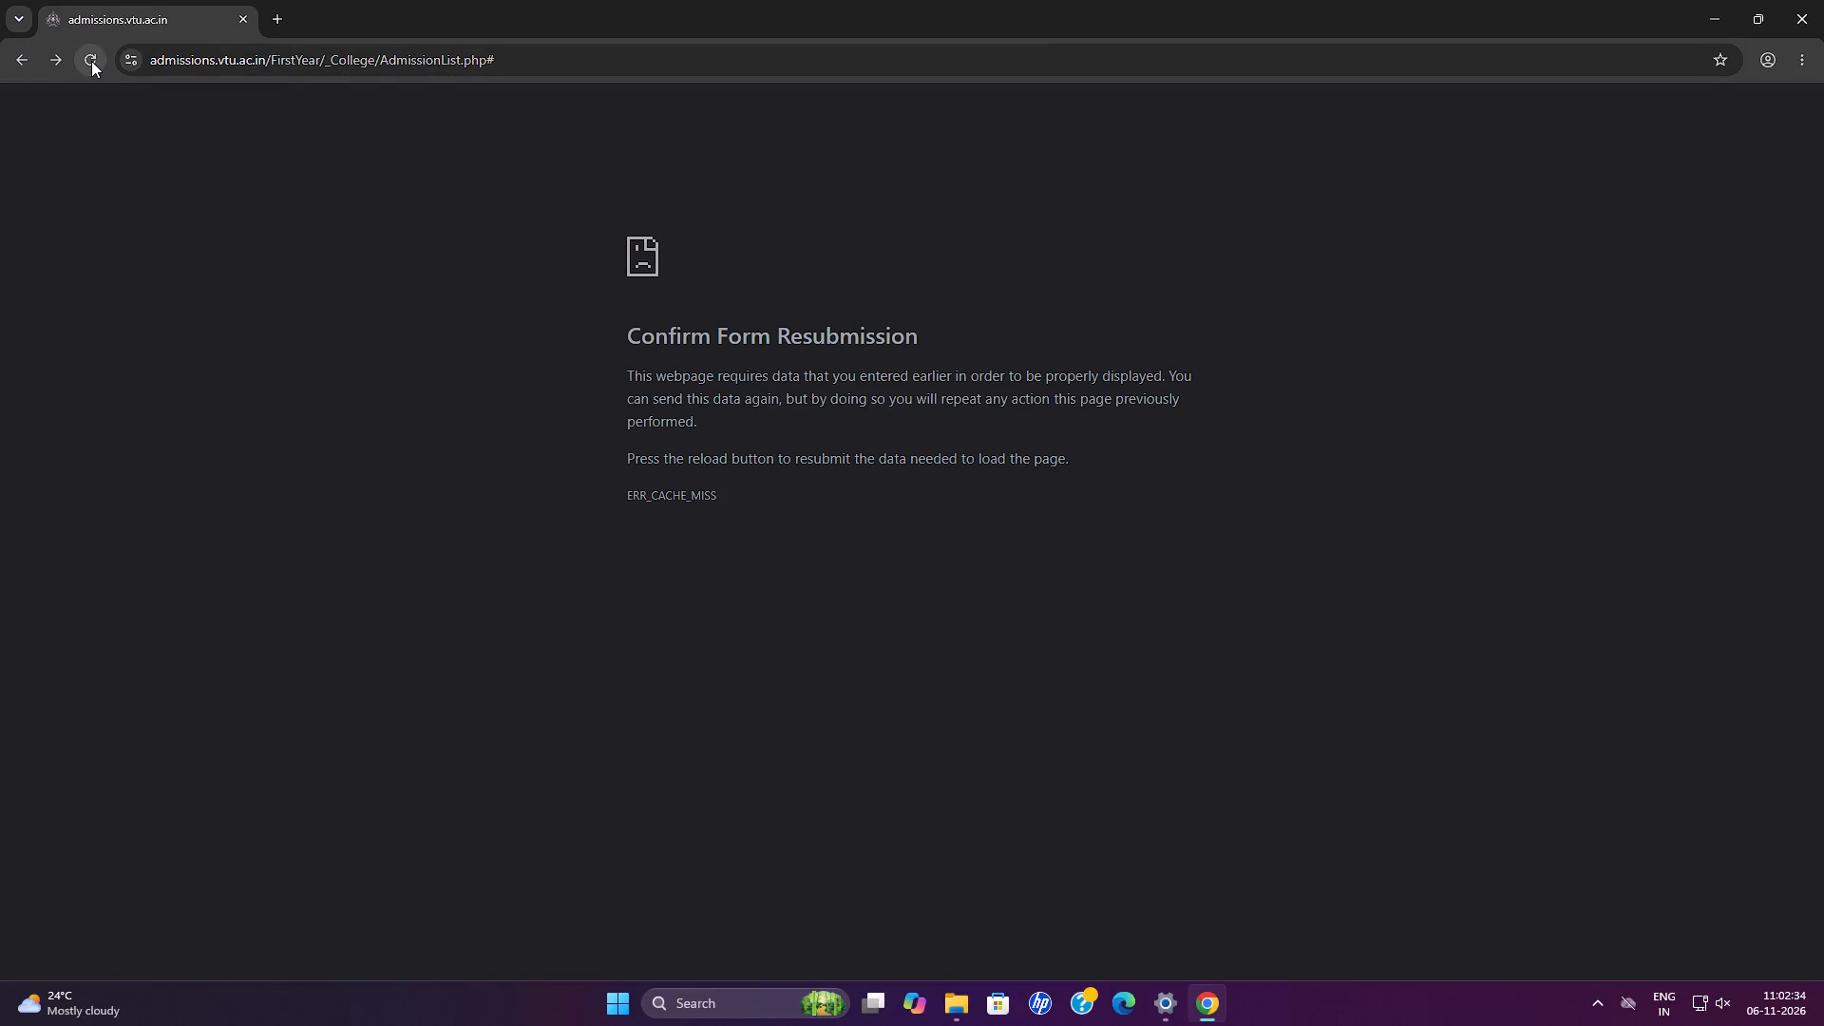
left_click(91, 61)
left_click(952, 231)
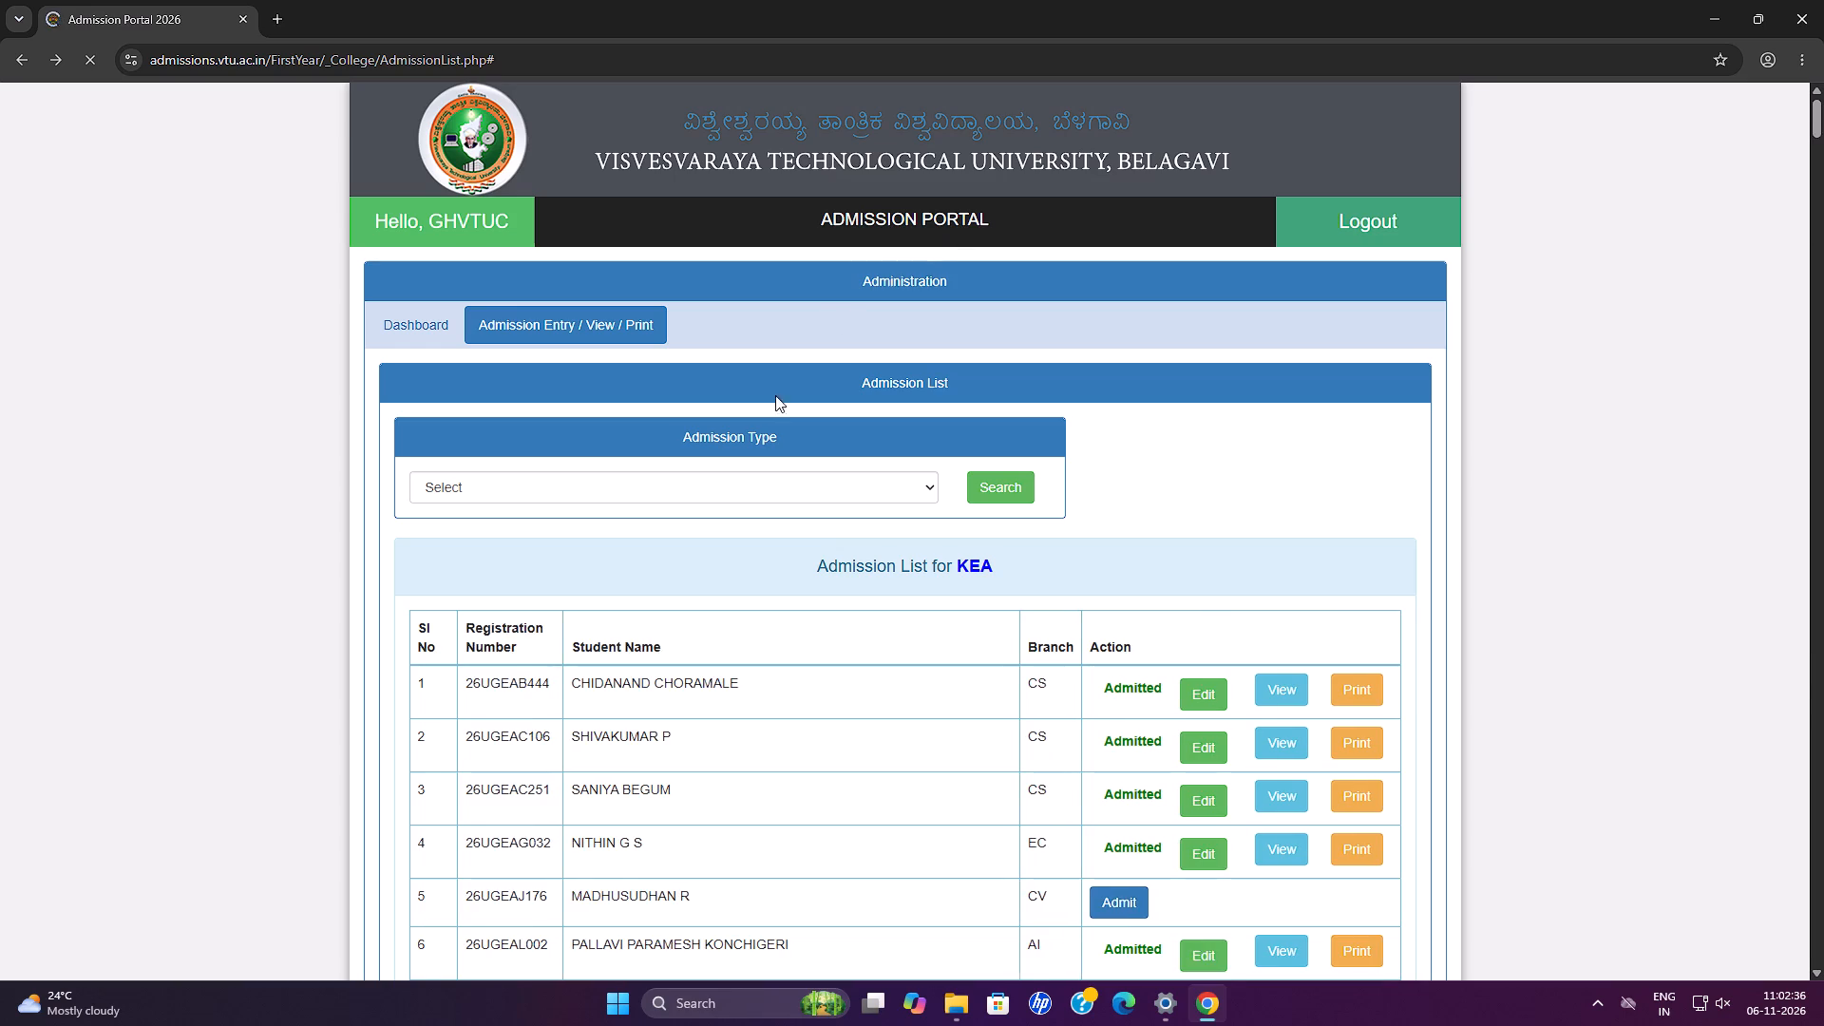
Set the admission type to KEA Seats, search for "spo" and open the printable admission form of the AI-branch student with Sl No 103.
scroll(1049, 524, "down", 2)
left_click(931, 305)
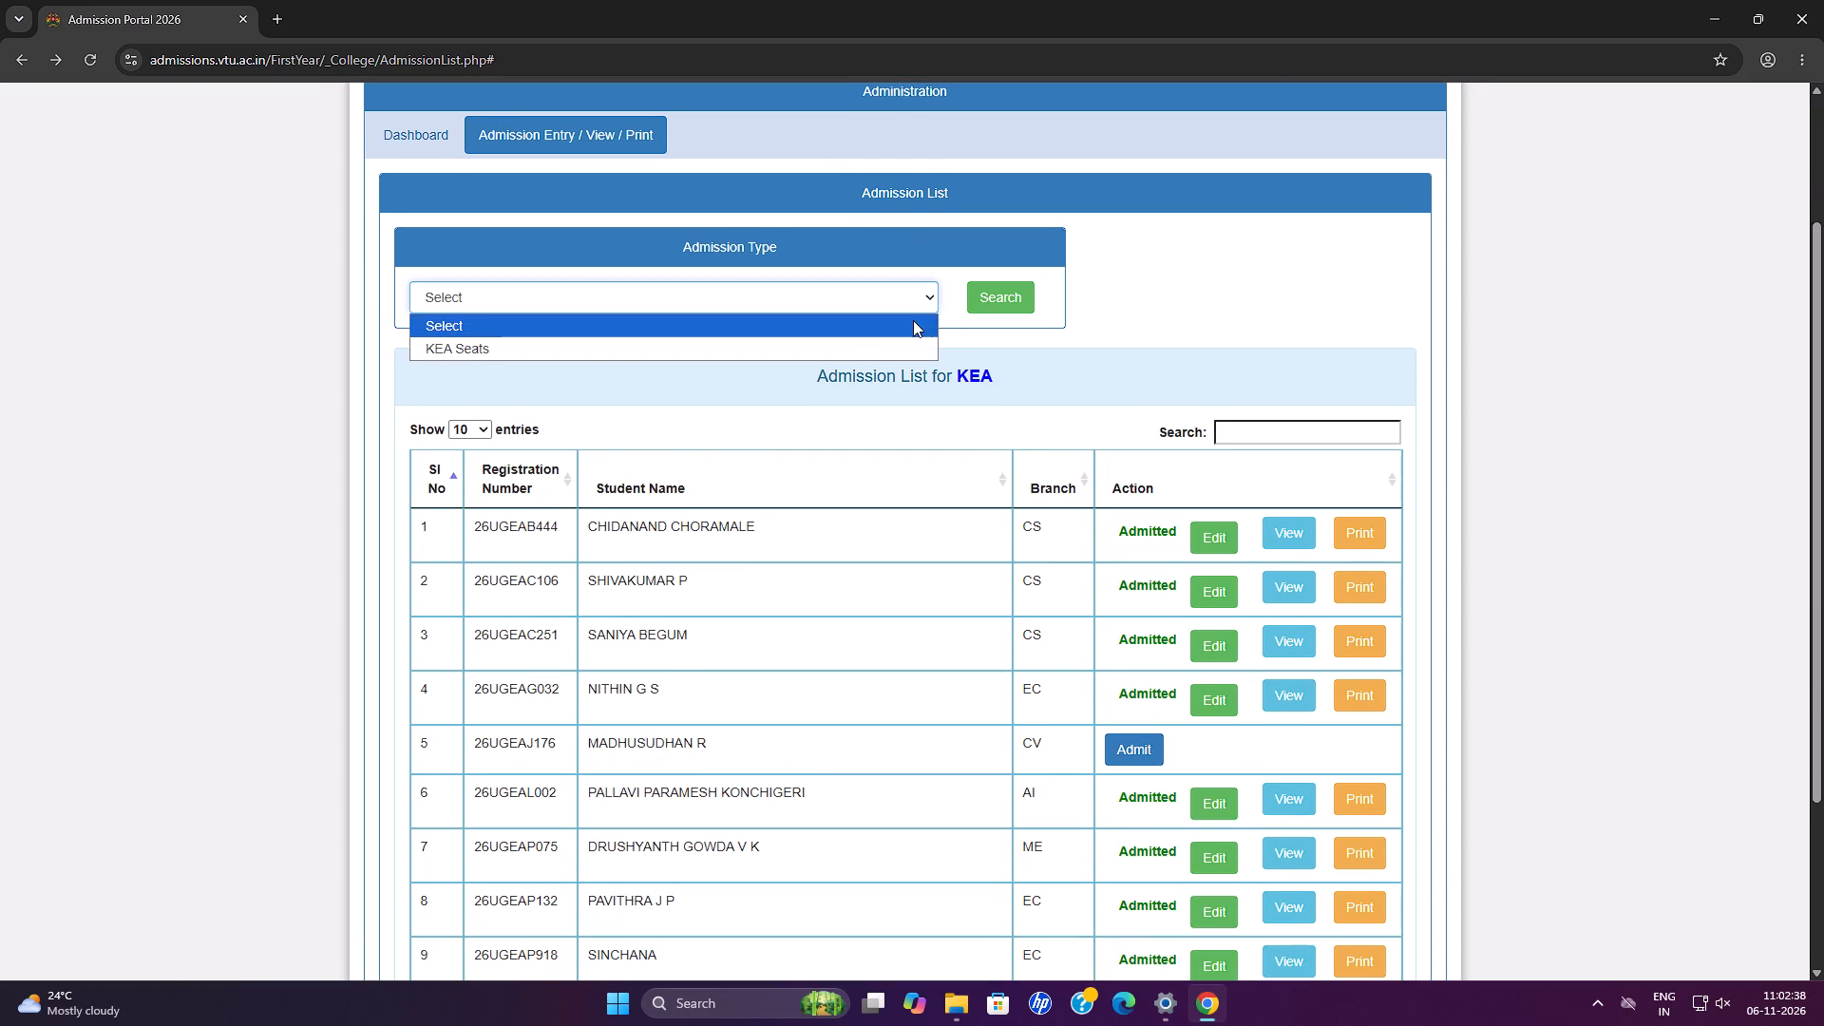
left_click(867, 358)
left_click(1303, 427)
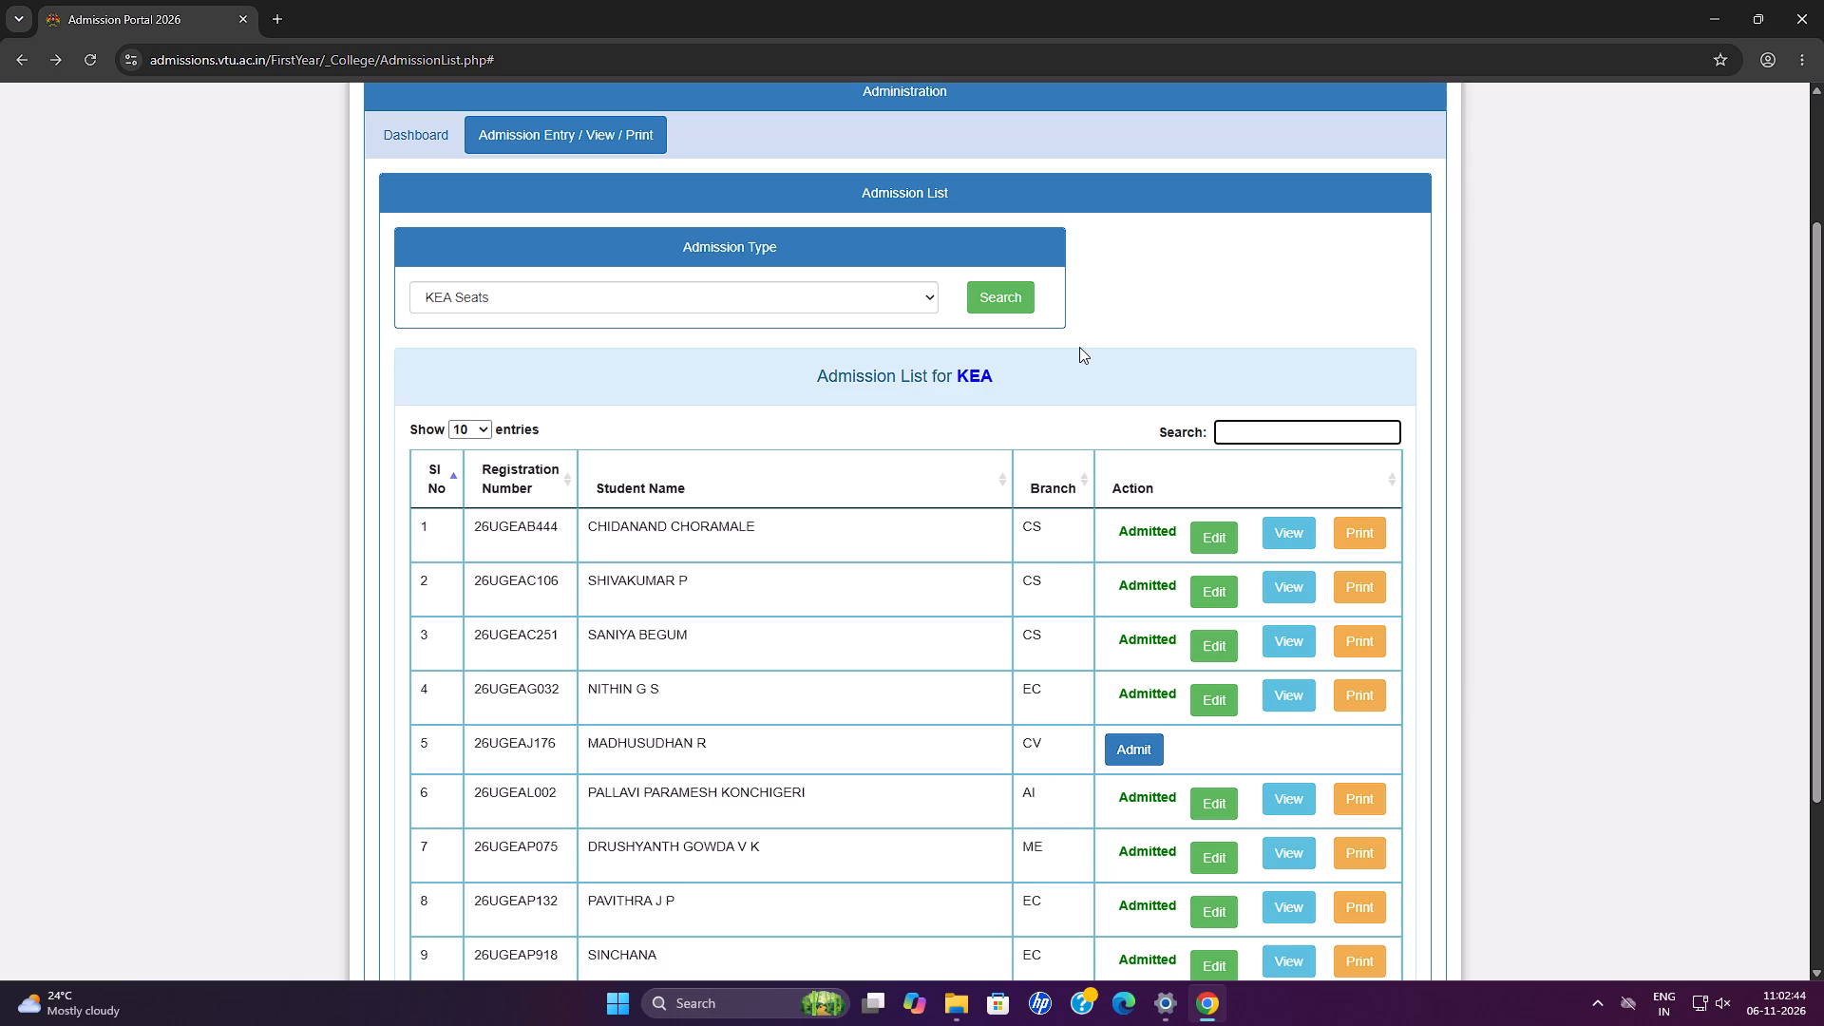
type("spo")
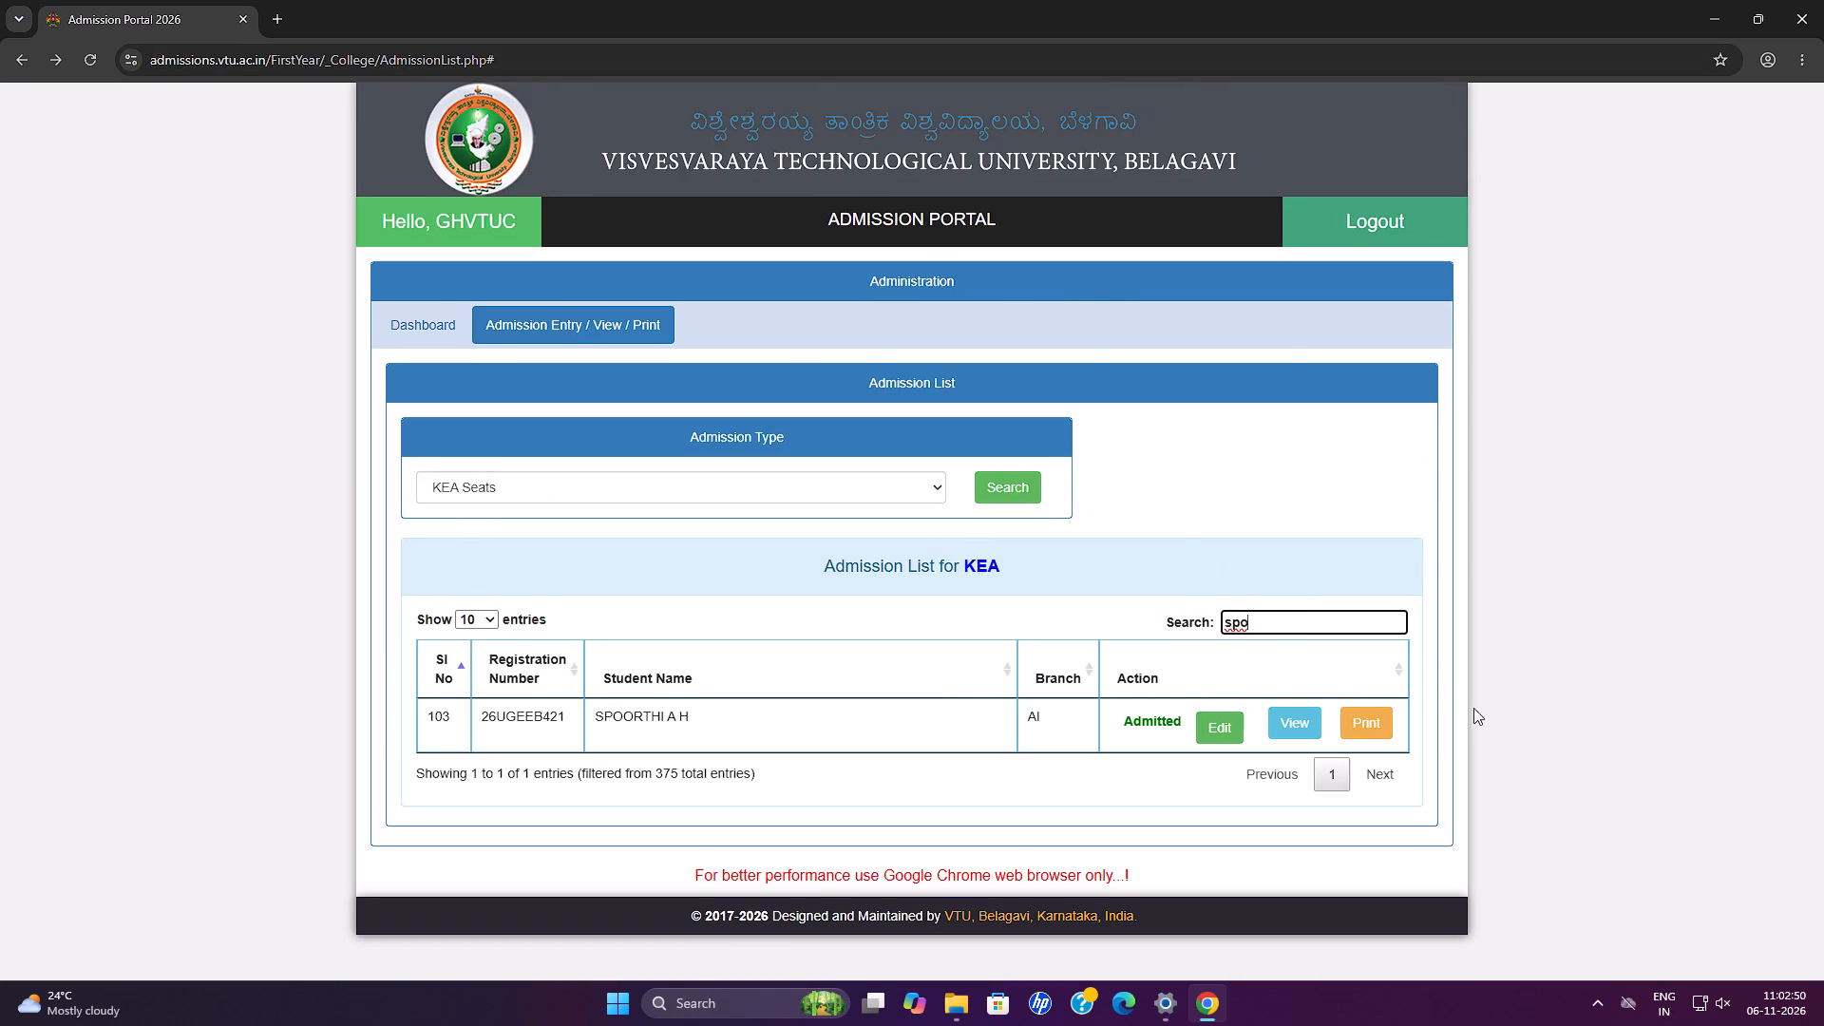
left_click(1372, 718)
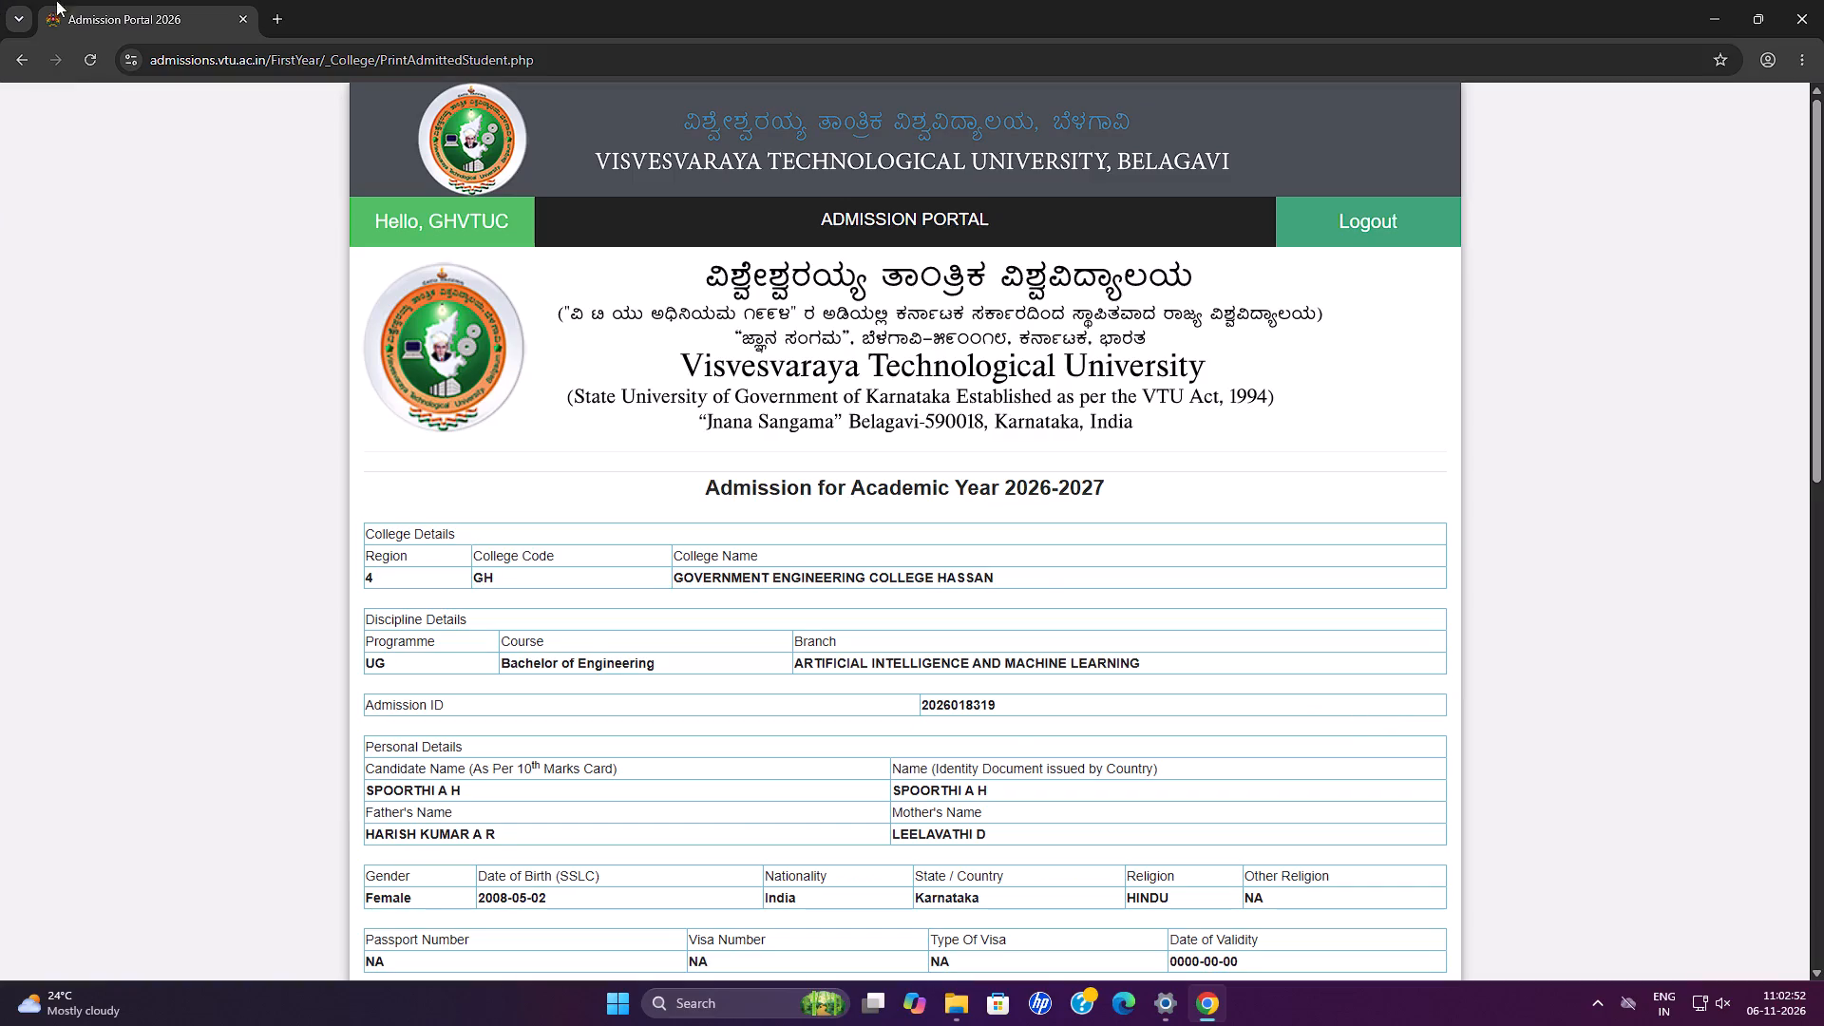
Print the admission form to PDF and save it as "spoorthi" in the Desktop folder "Ai 41 t0 51".
scroll(989, 707, "down", 16)
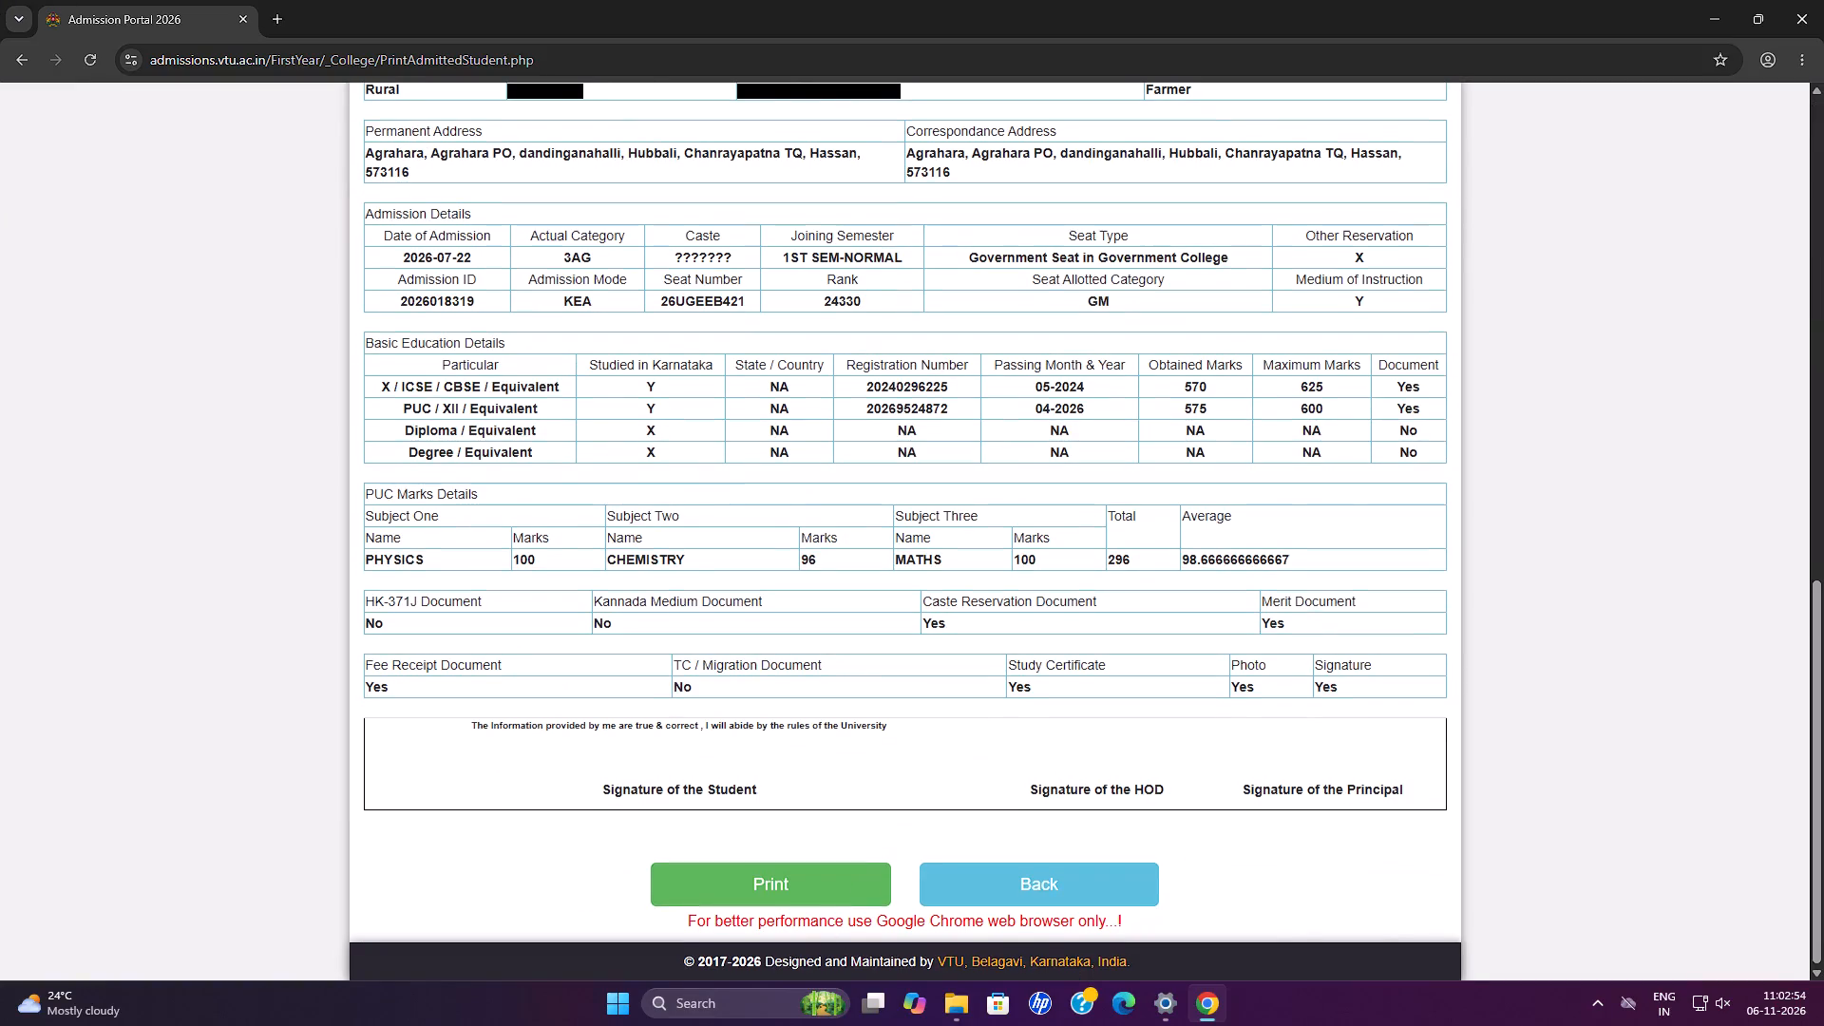
left_click(839, 892)
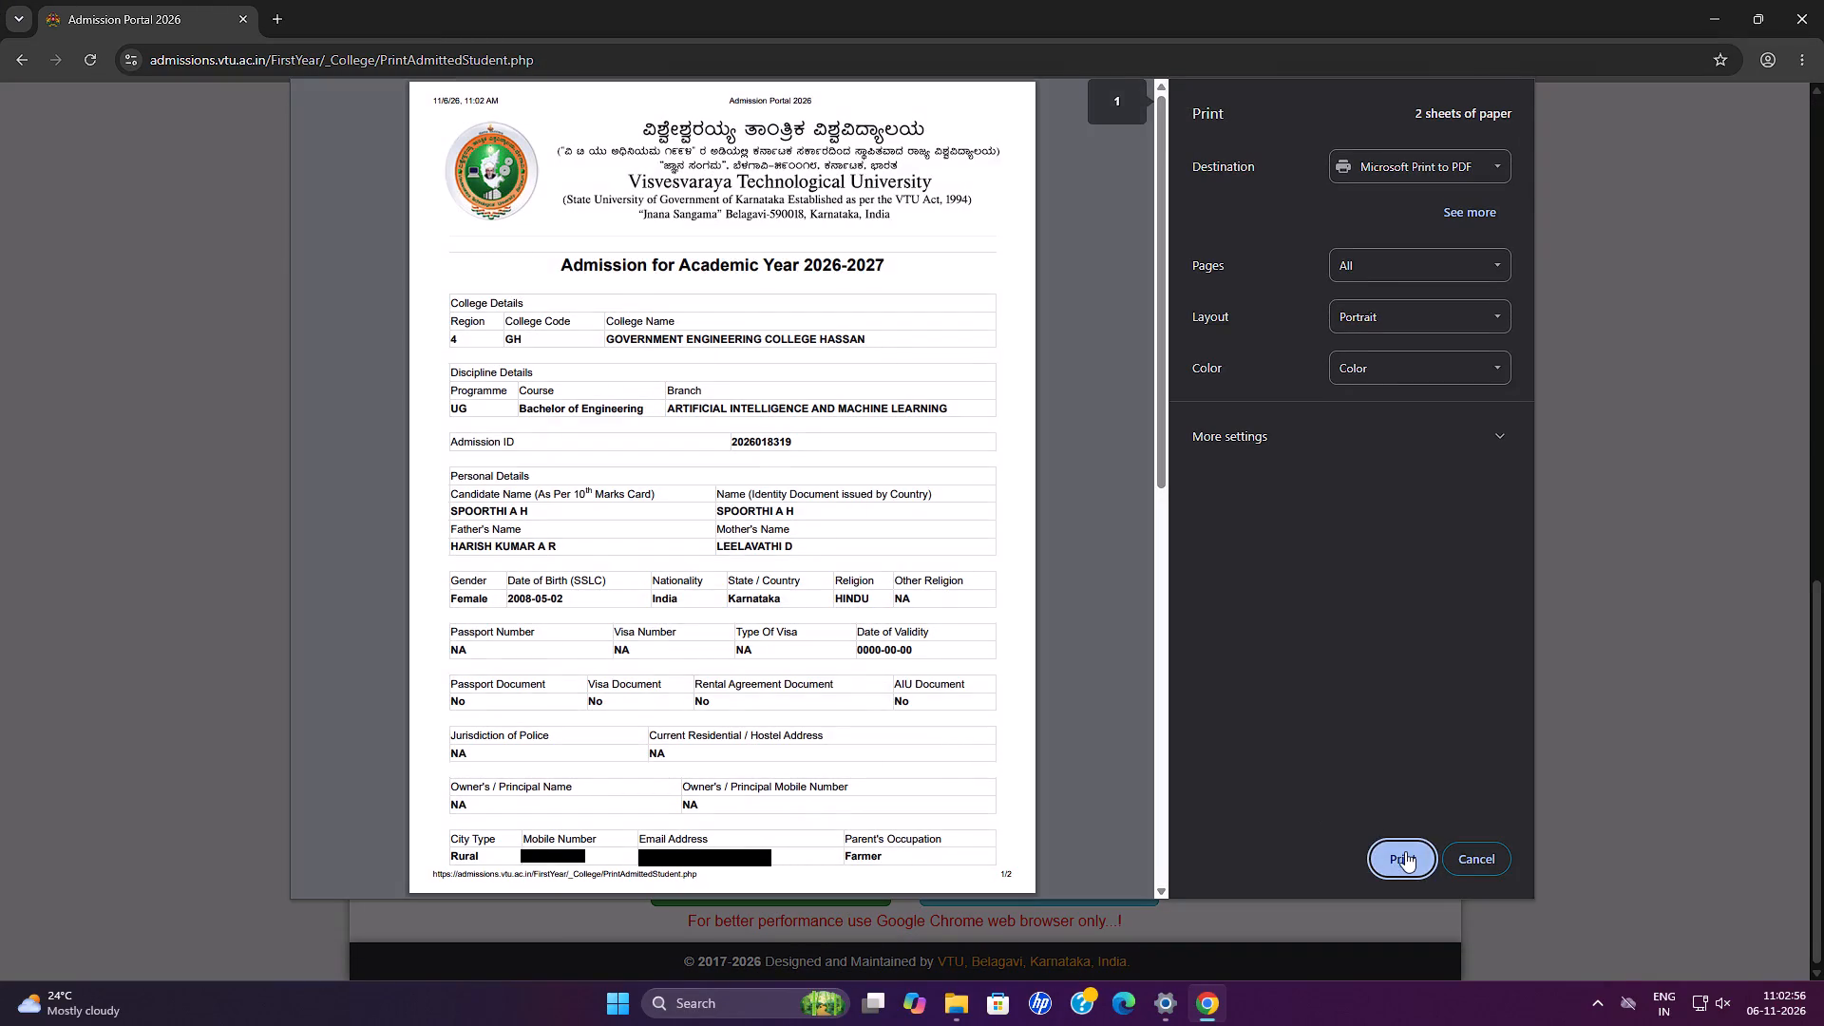
left_click(1405, 851)
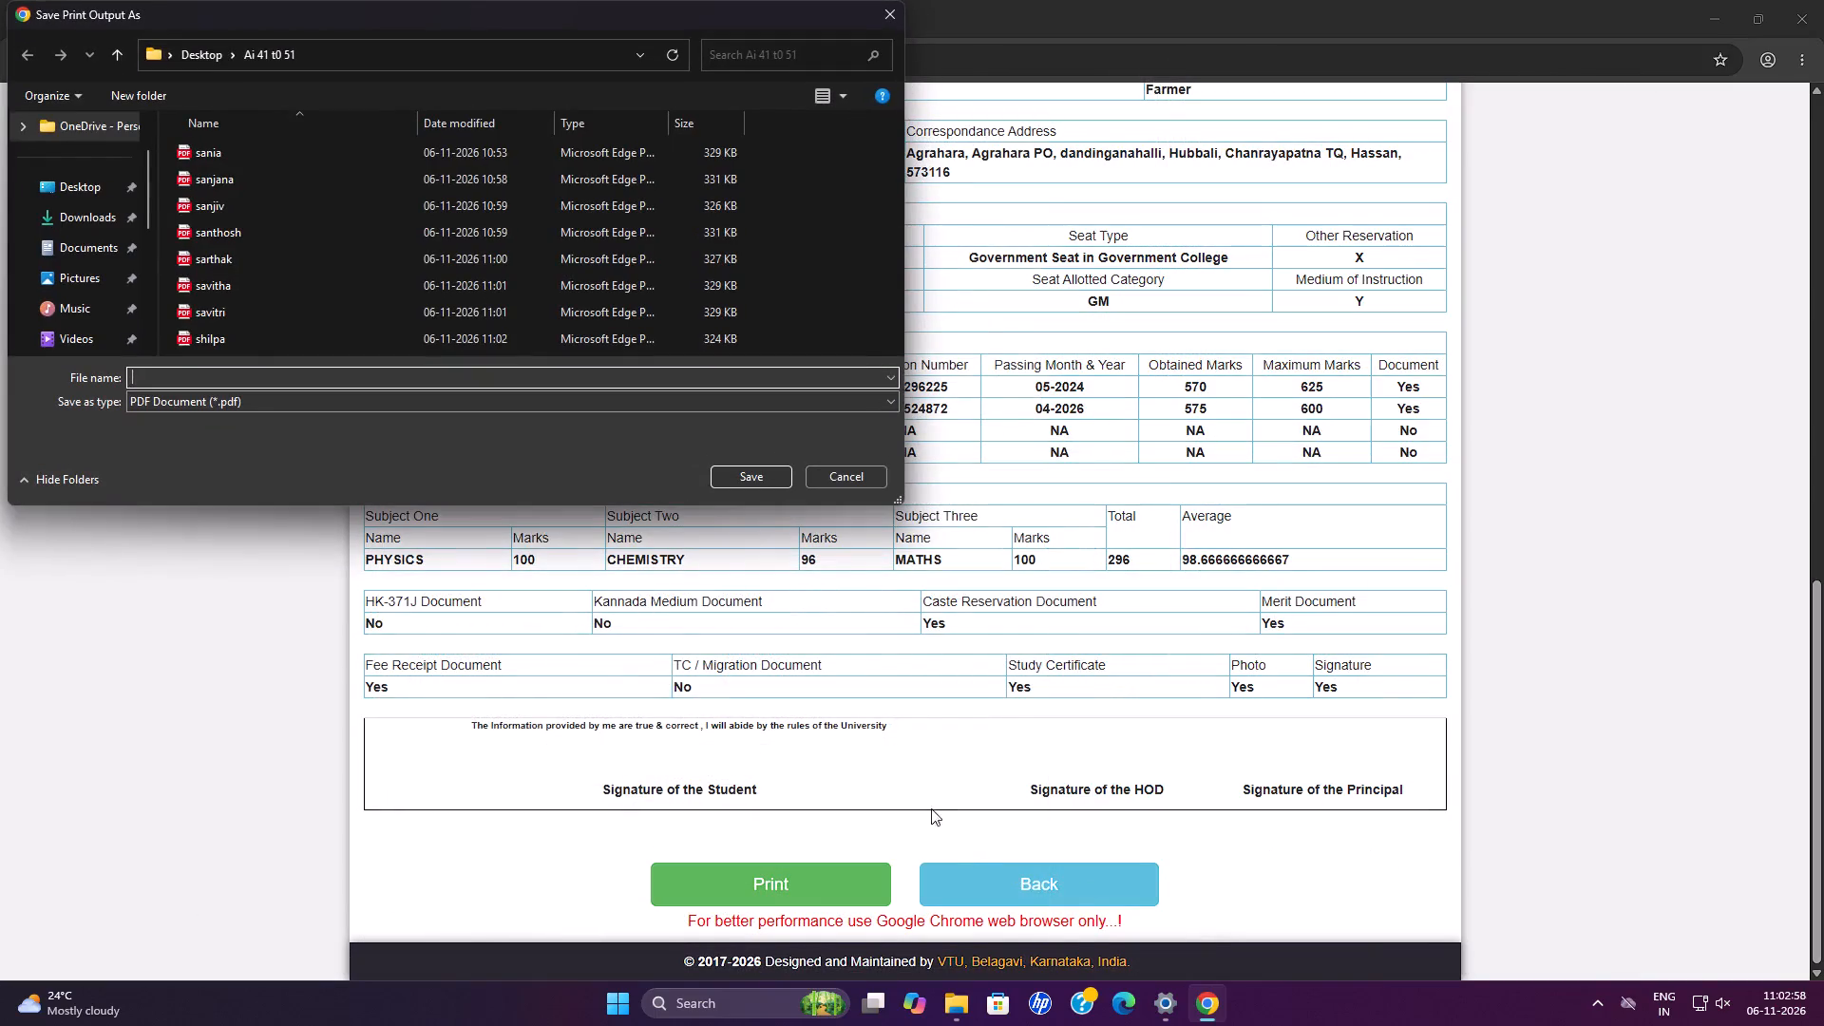
left_click(413, 374)
type("spo")
type("or")
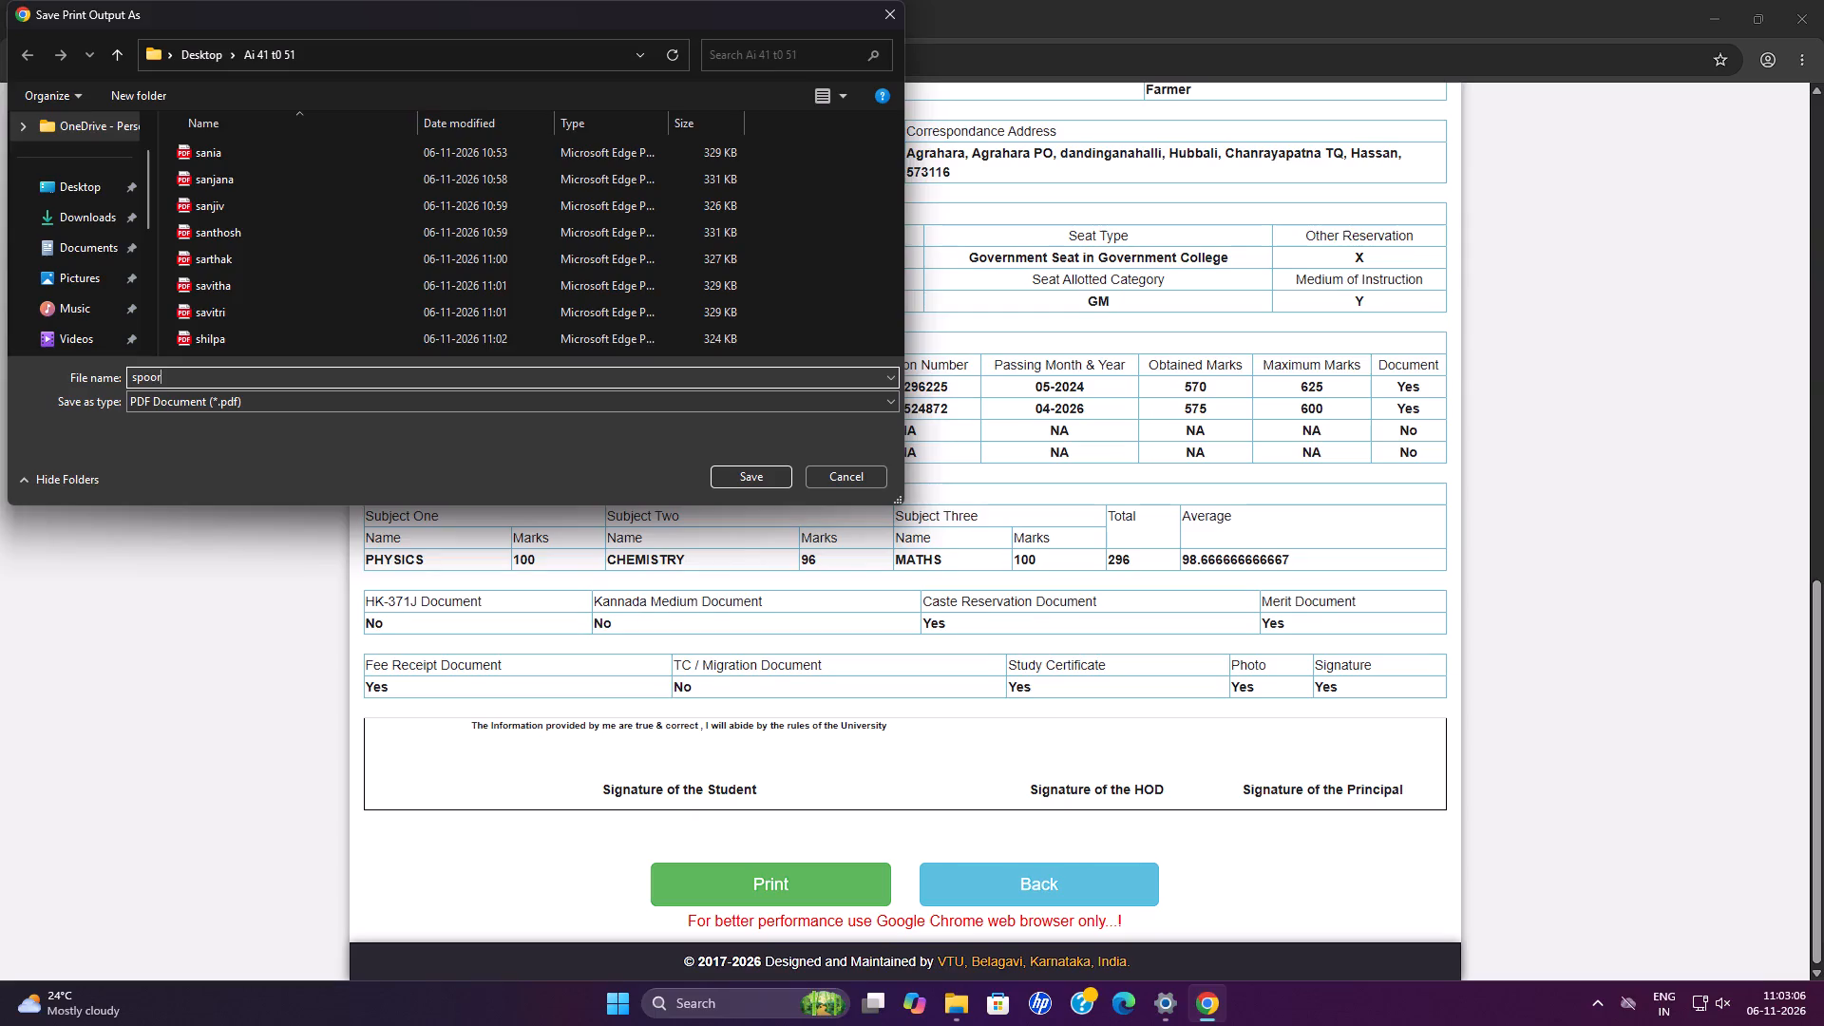
type("thi")
left_click(773, 474)
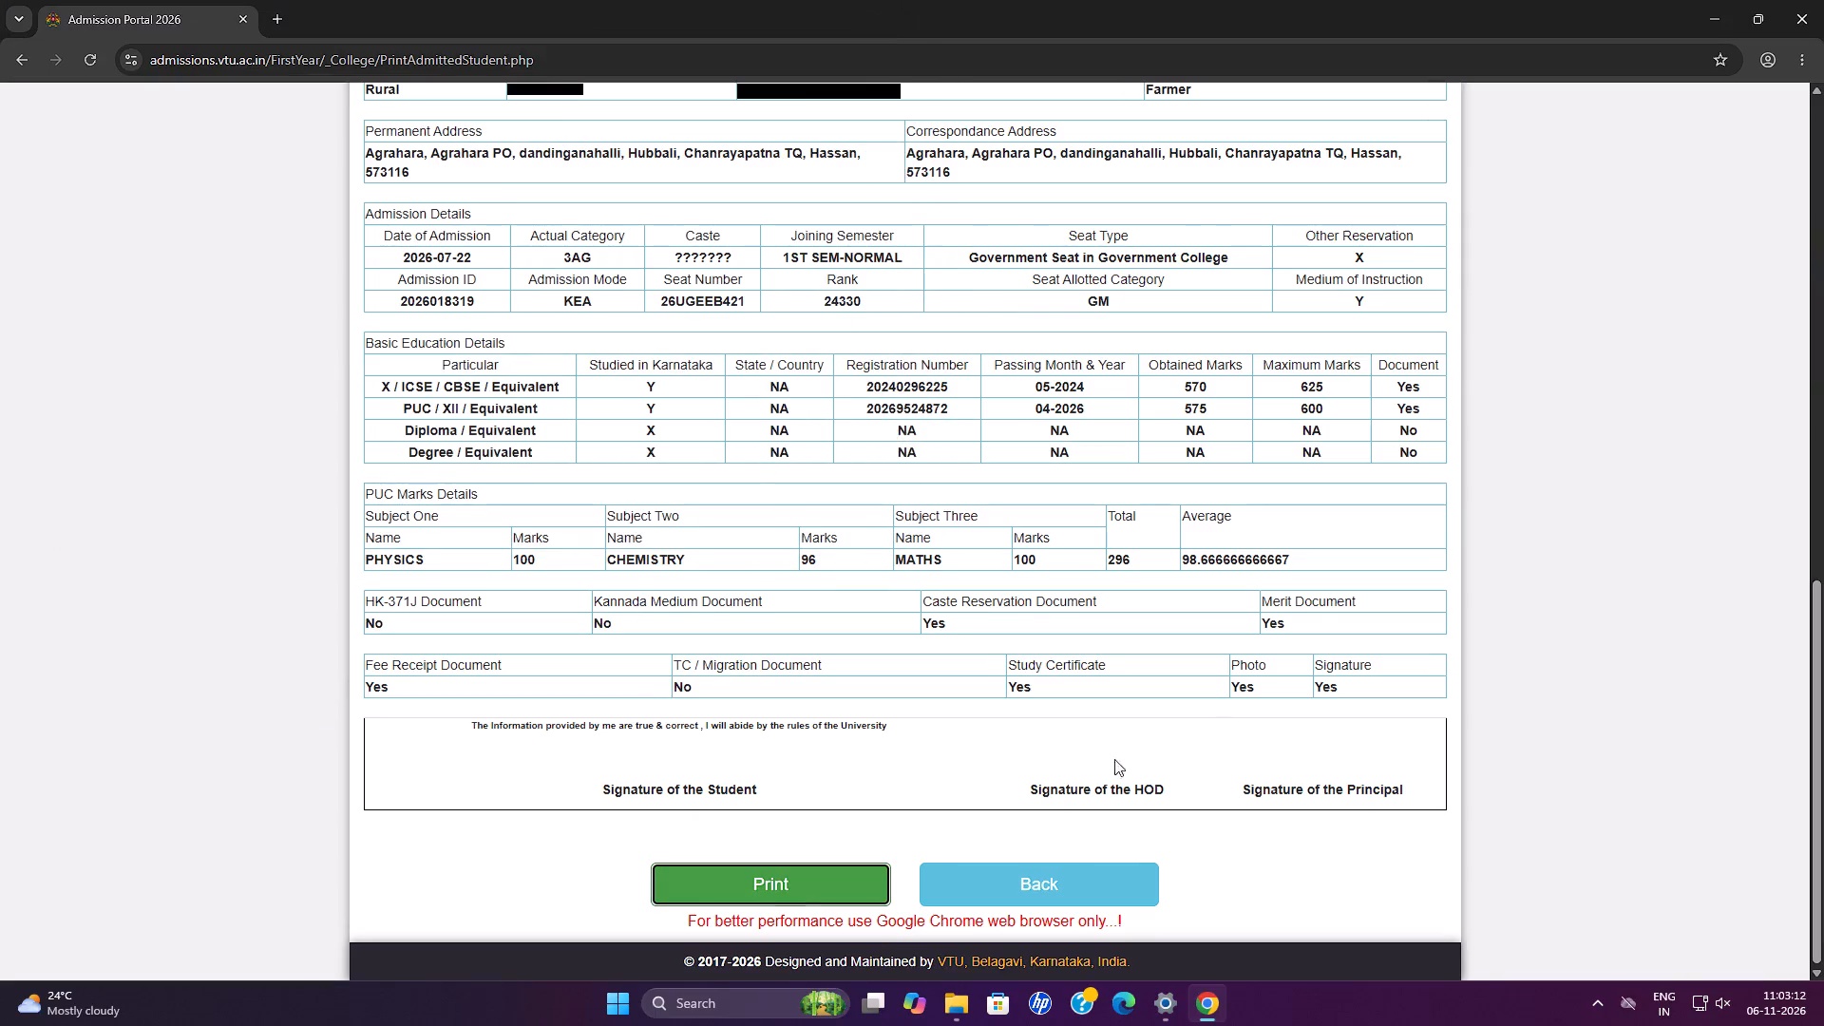
Return from the printable form to the KEA admission list, resubmitting the form data.
left_click(27, 61)
left_click(90, 58)
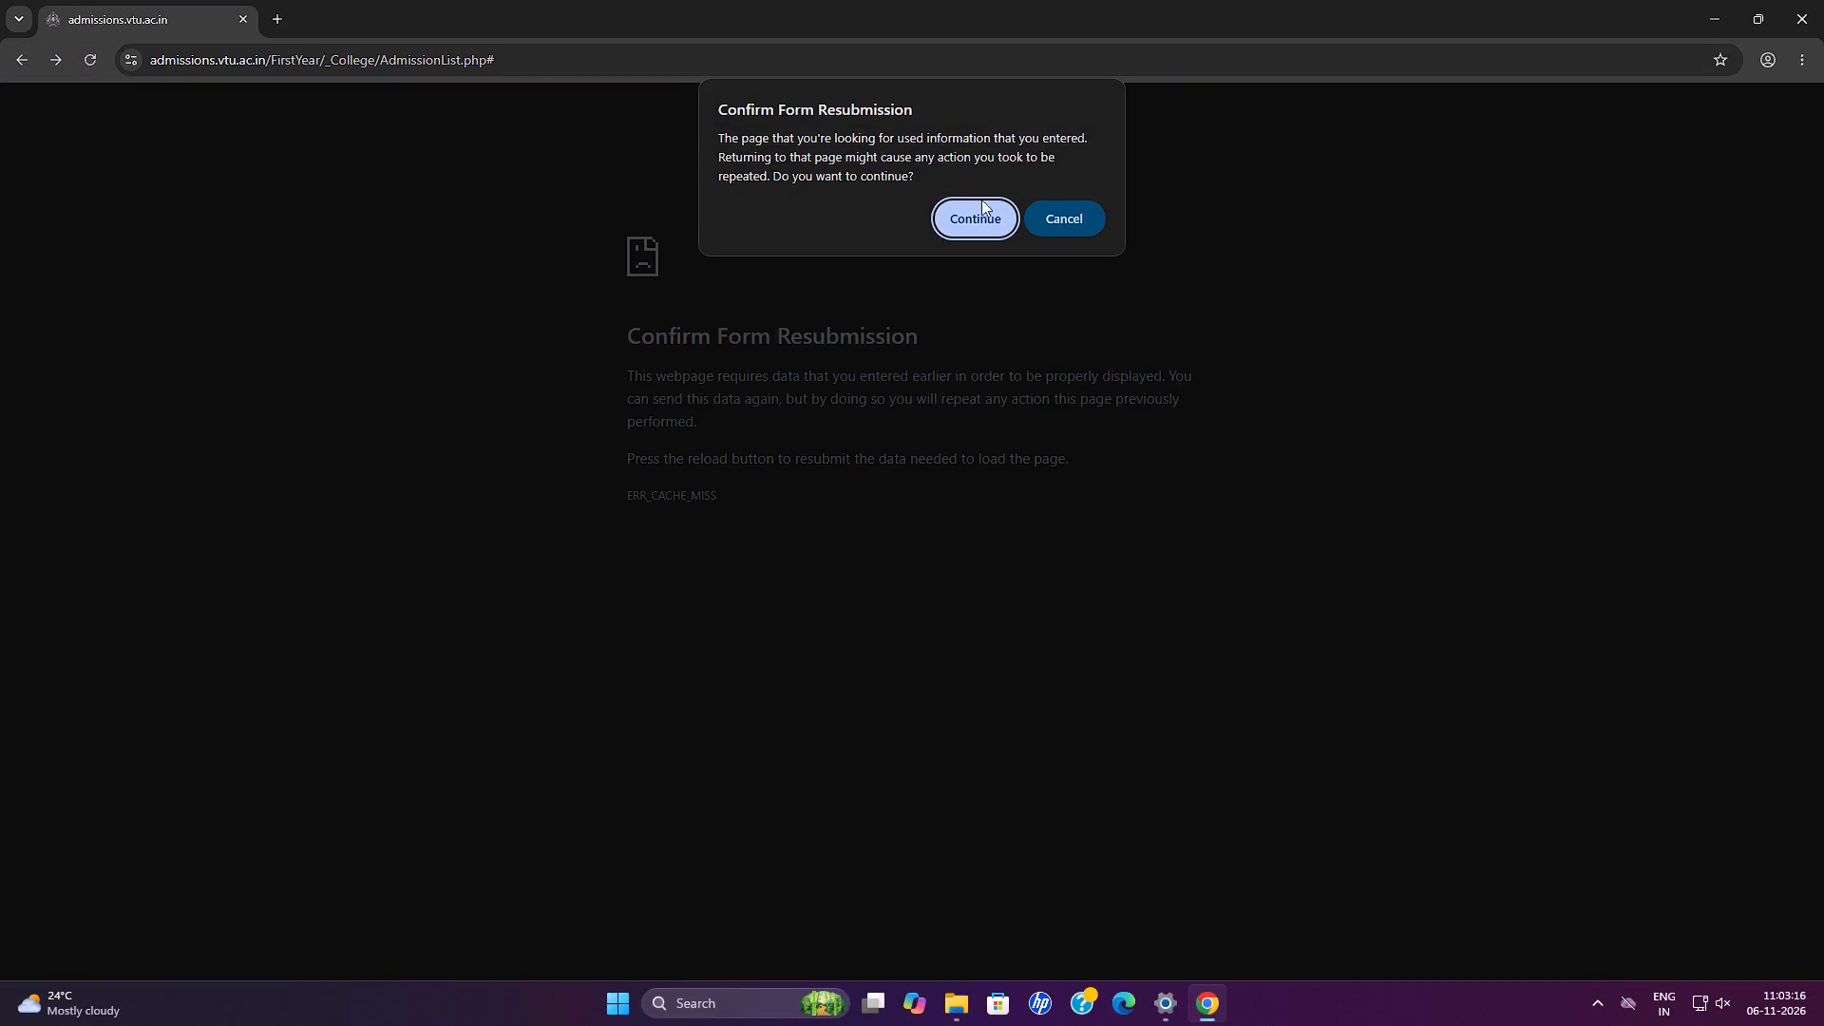
left_click(979, 221)
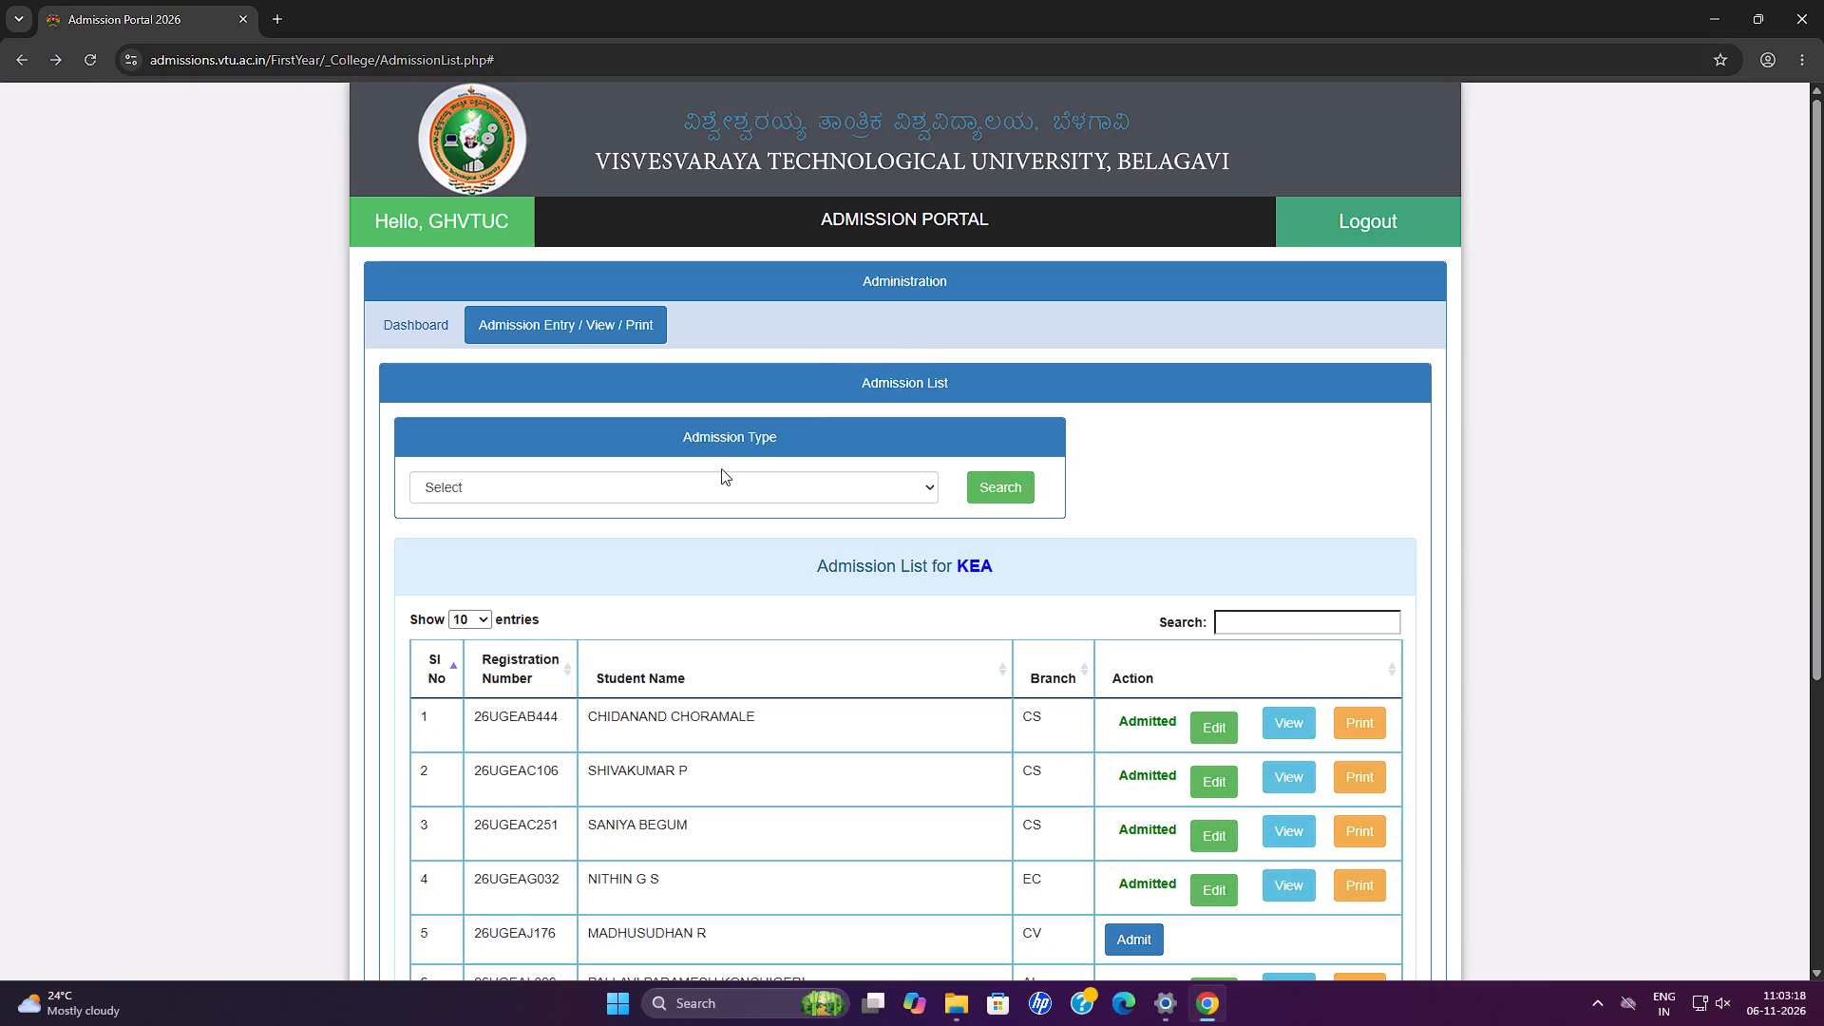
Set the admission type to KEA Seats, search for "sye" and open the printable admission form of the AI-branch student with Sl No 311.
left_click(924, 489)
left_click(888, 539)
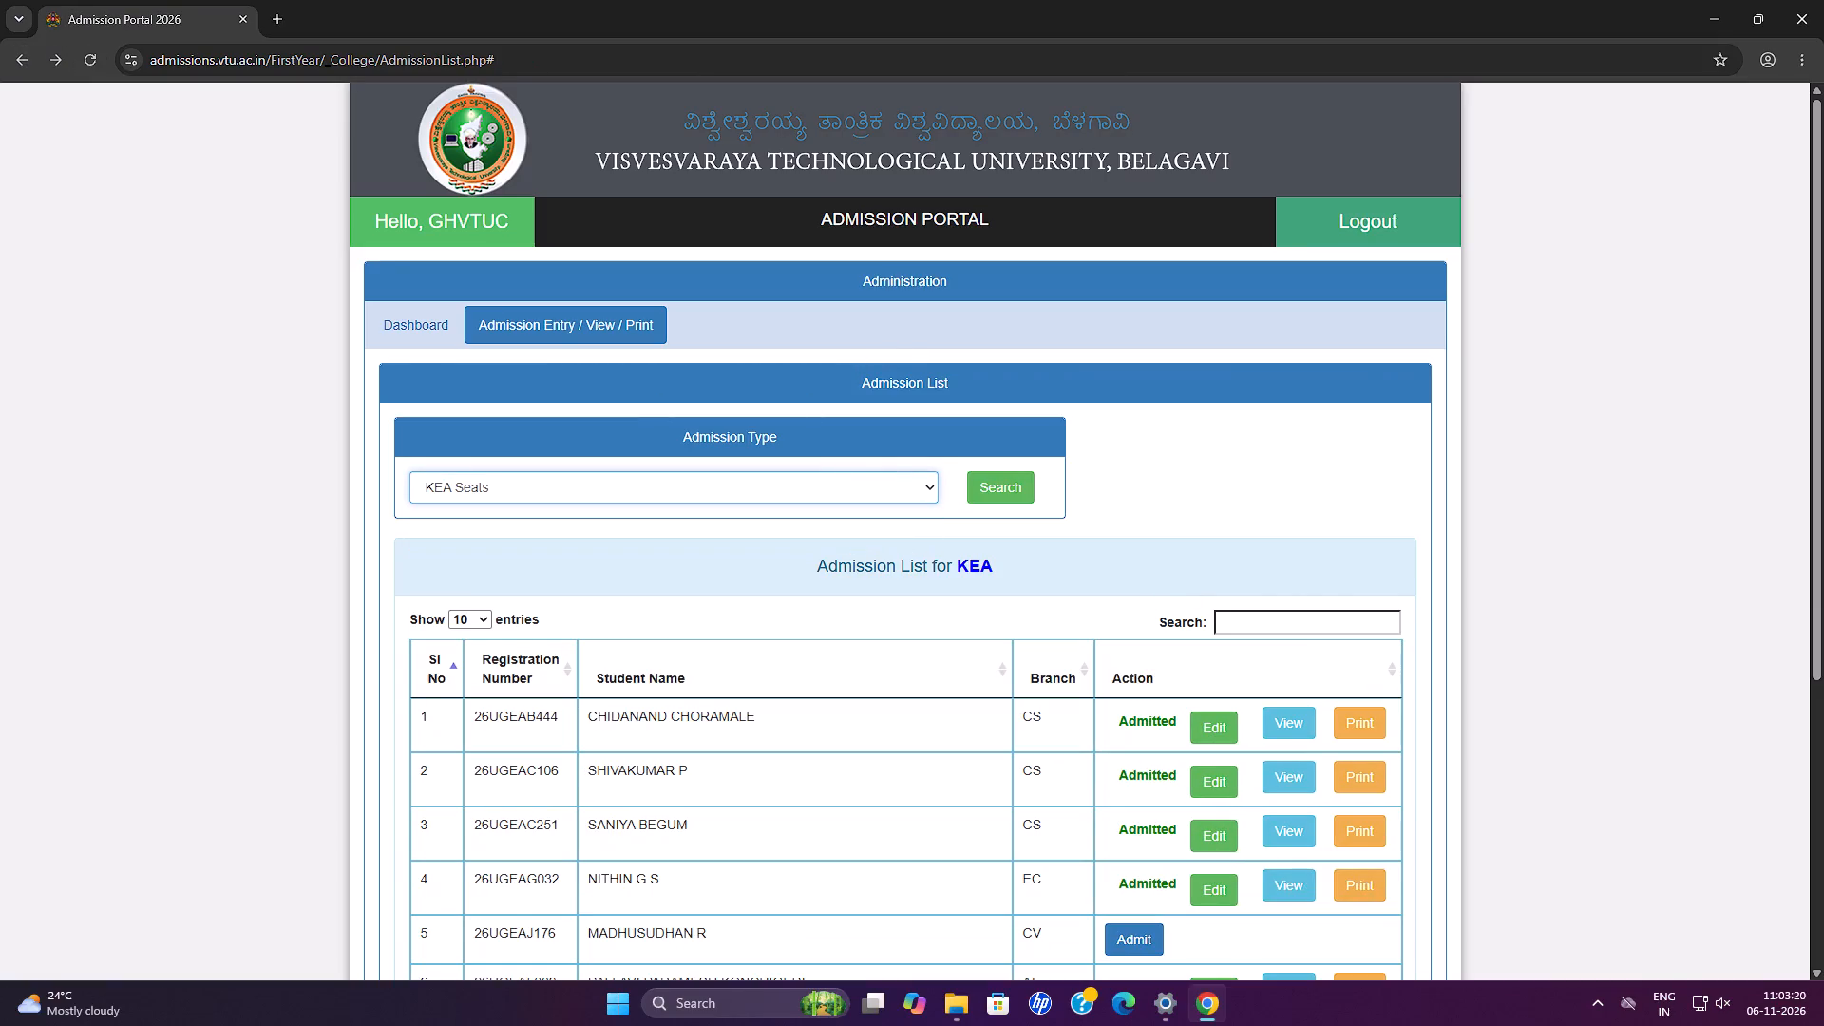
left_click(1305, 623)
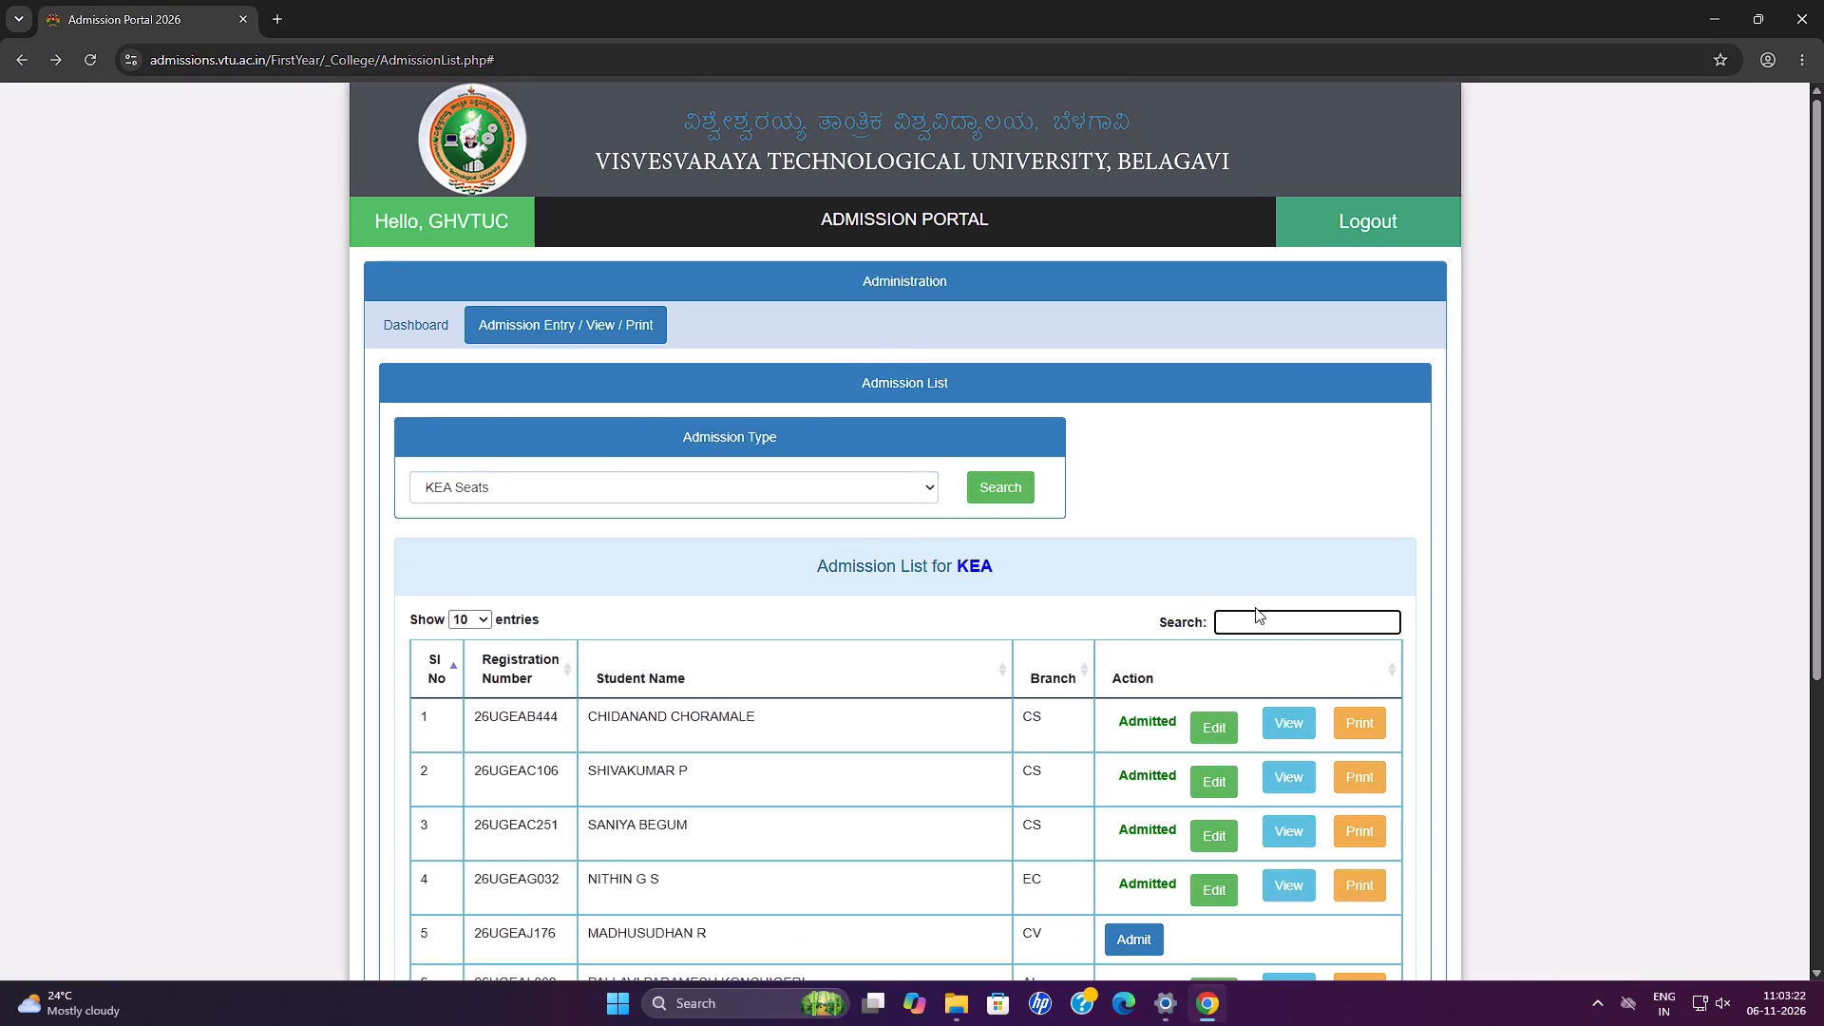
type("sye")
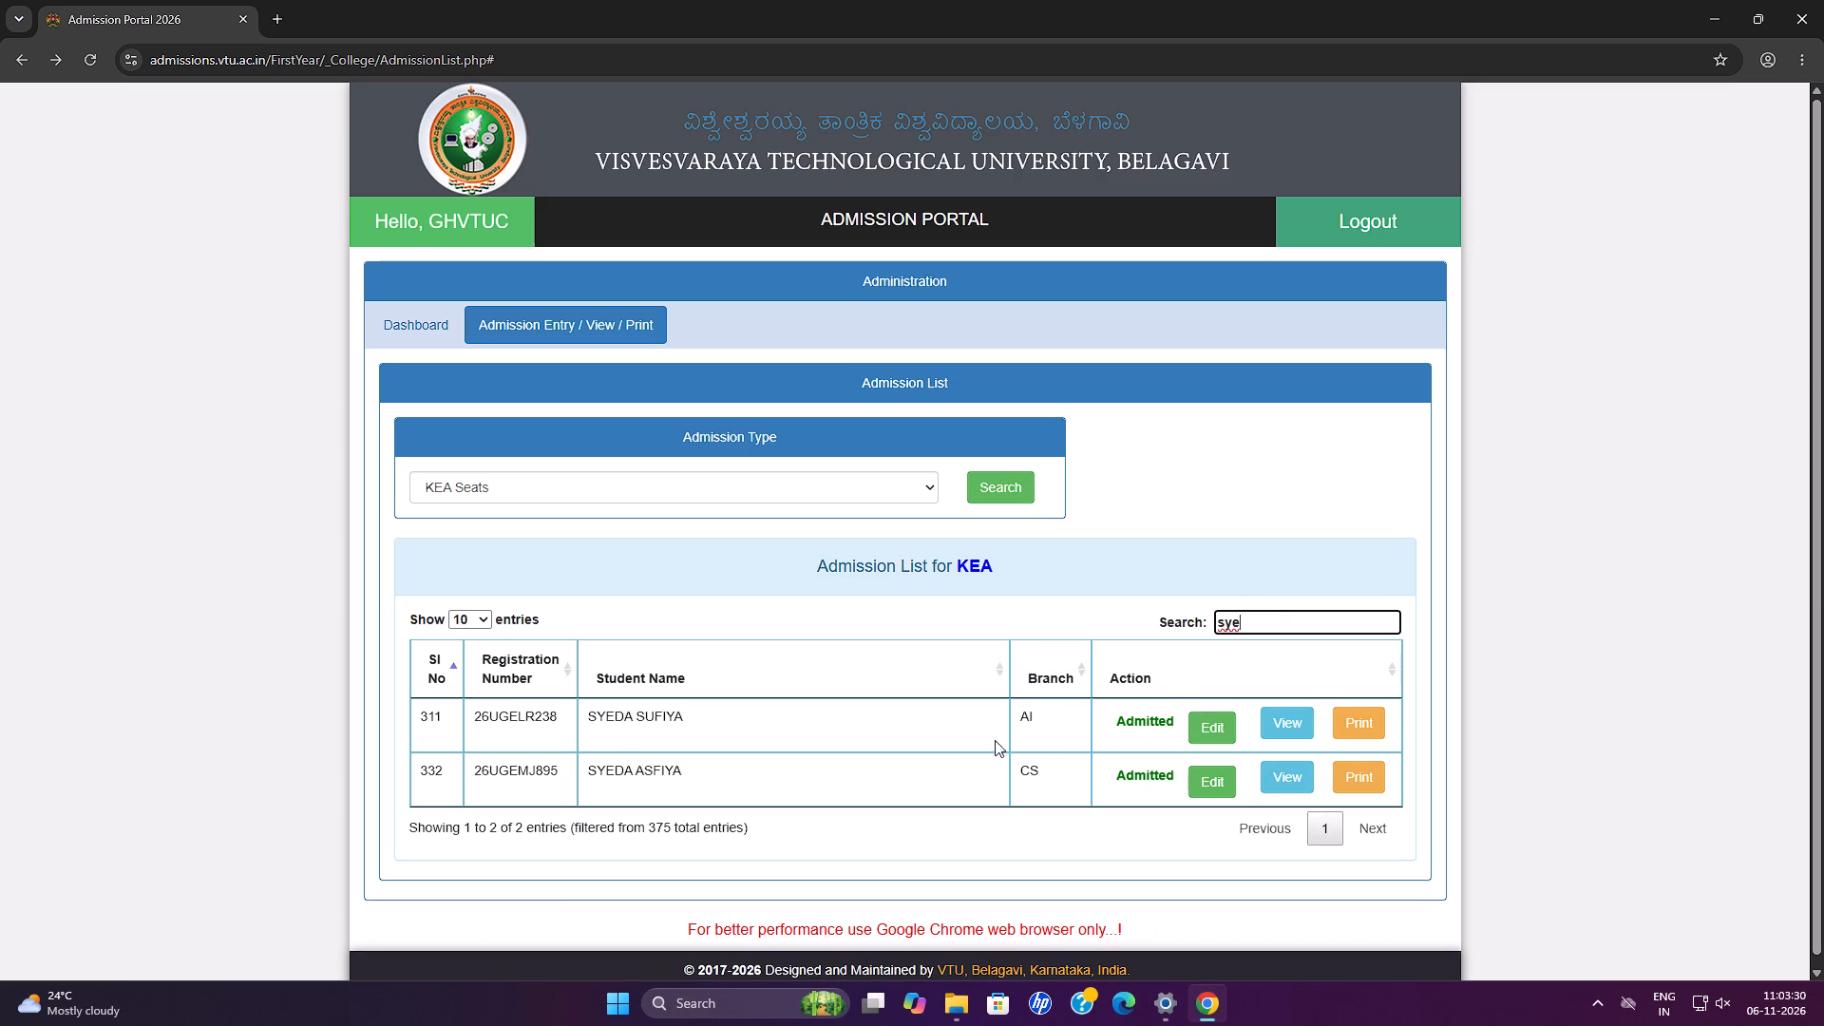
left_click(1354, 724)
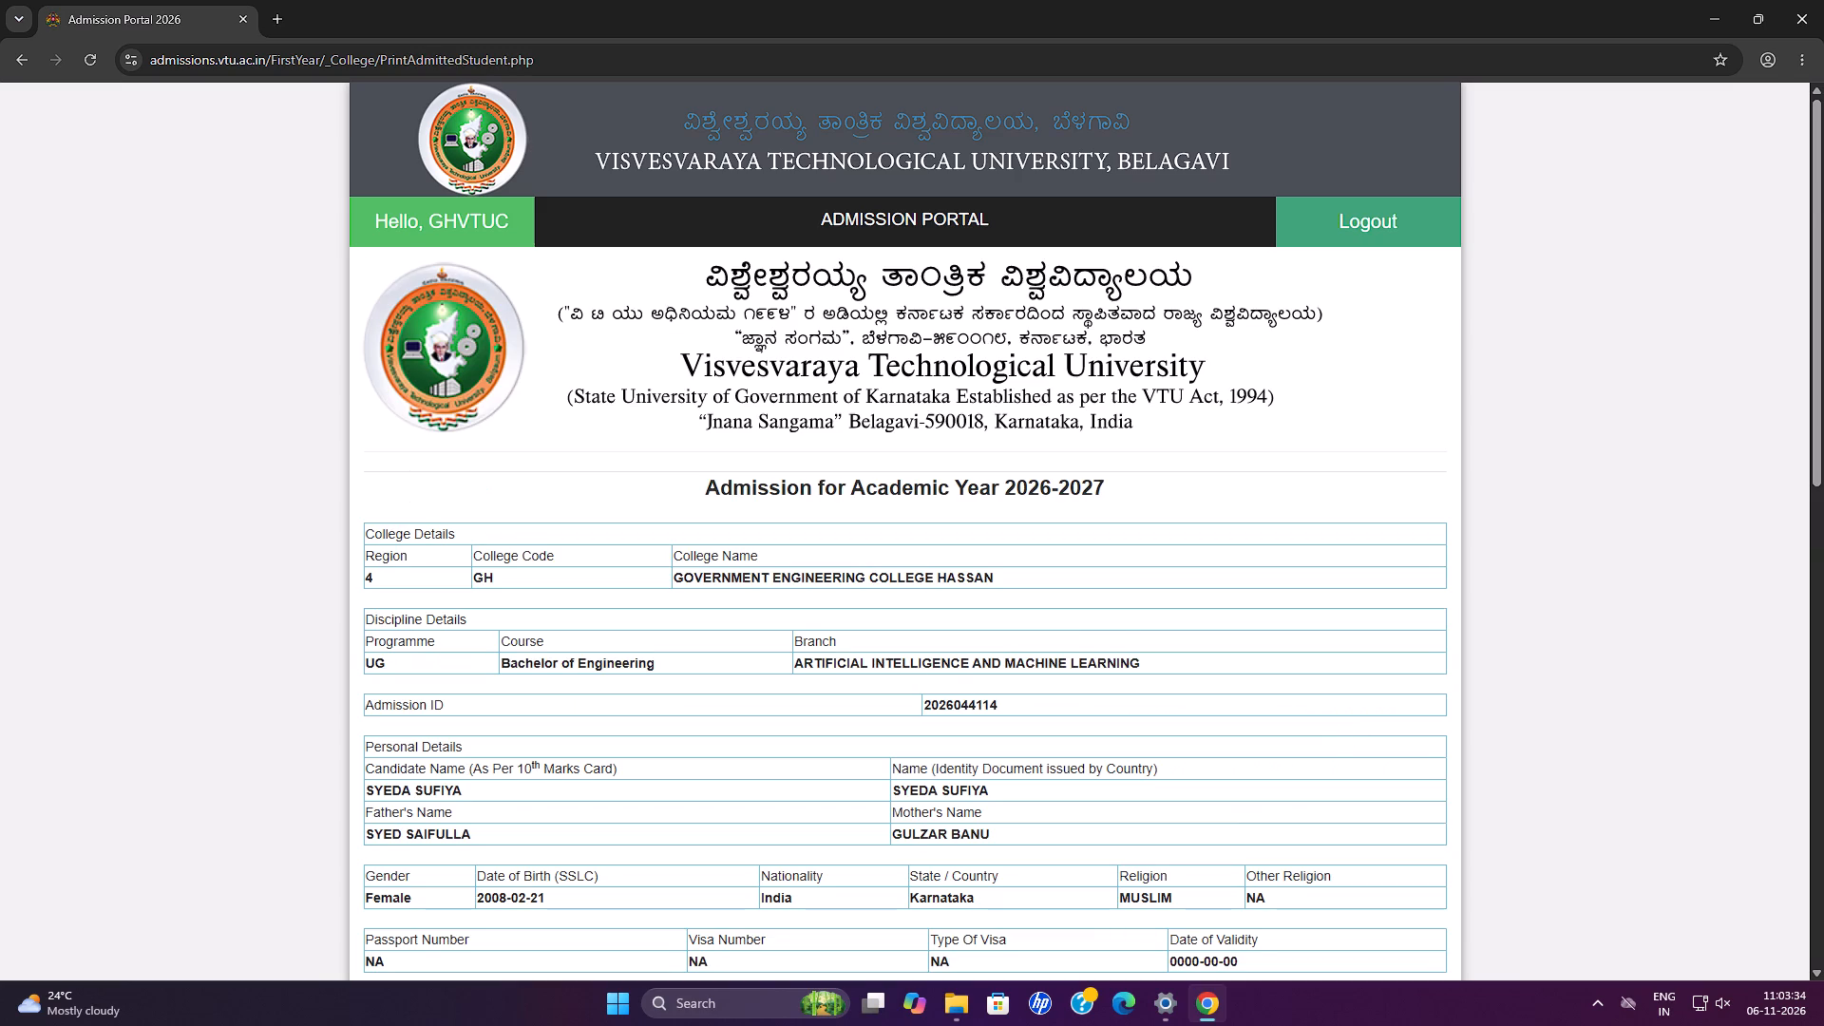
Print the admission form to PDF and save it as "syeda" in the Desktop folder "Ai 41 t0 51".
scroll(851, 653, "down", 20)
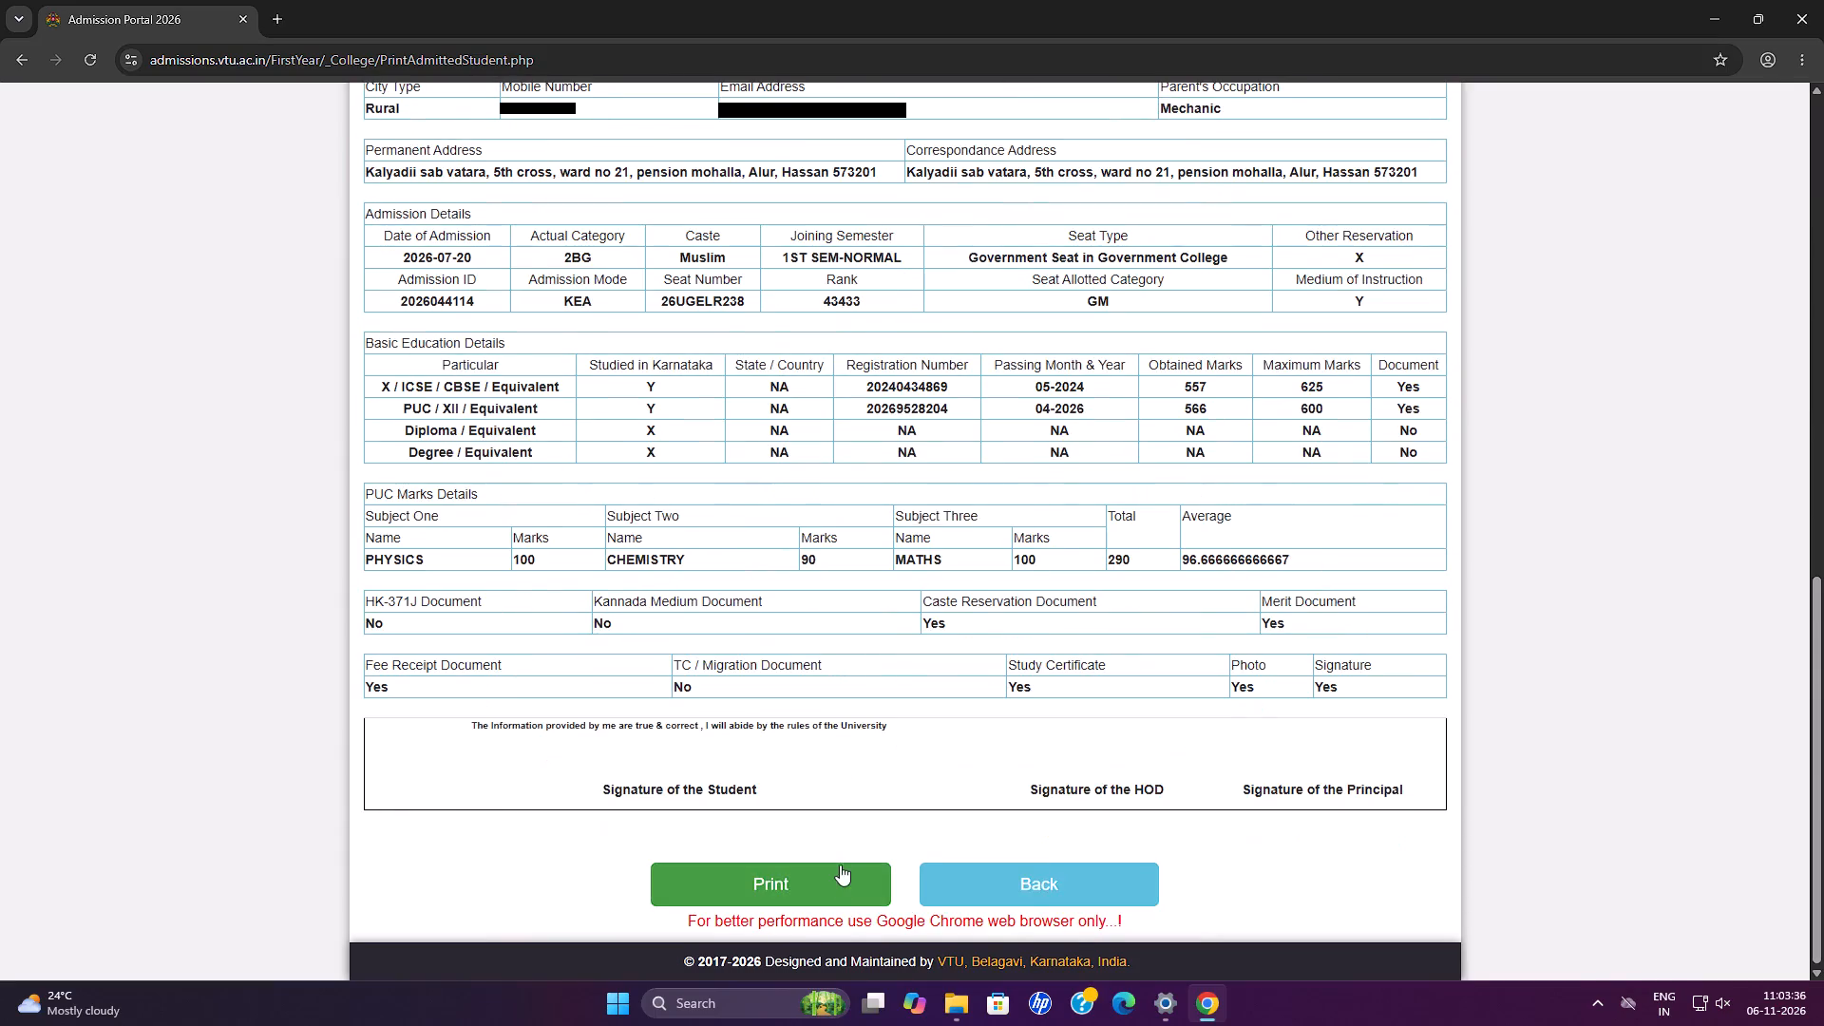
left_click(840, 875)
left_click(1402, 864)
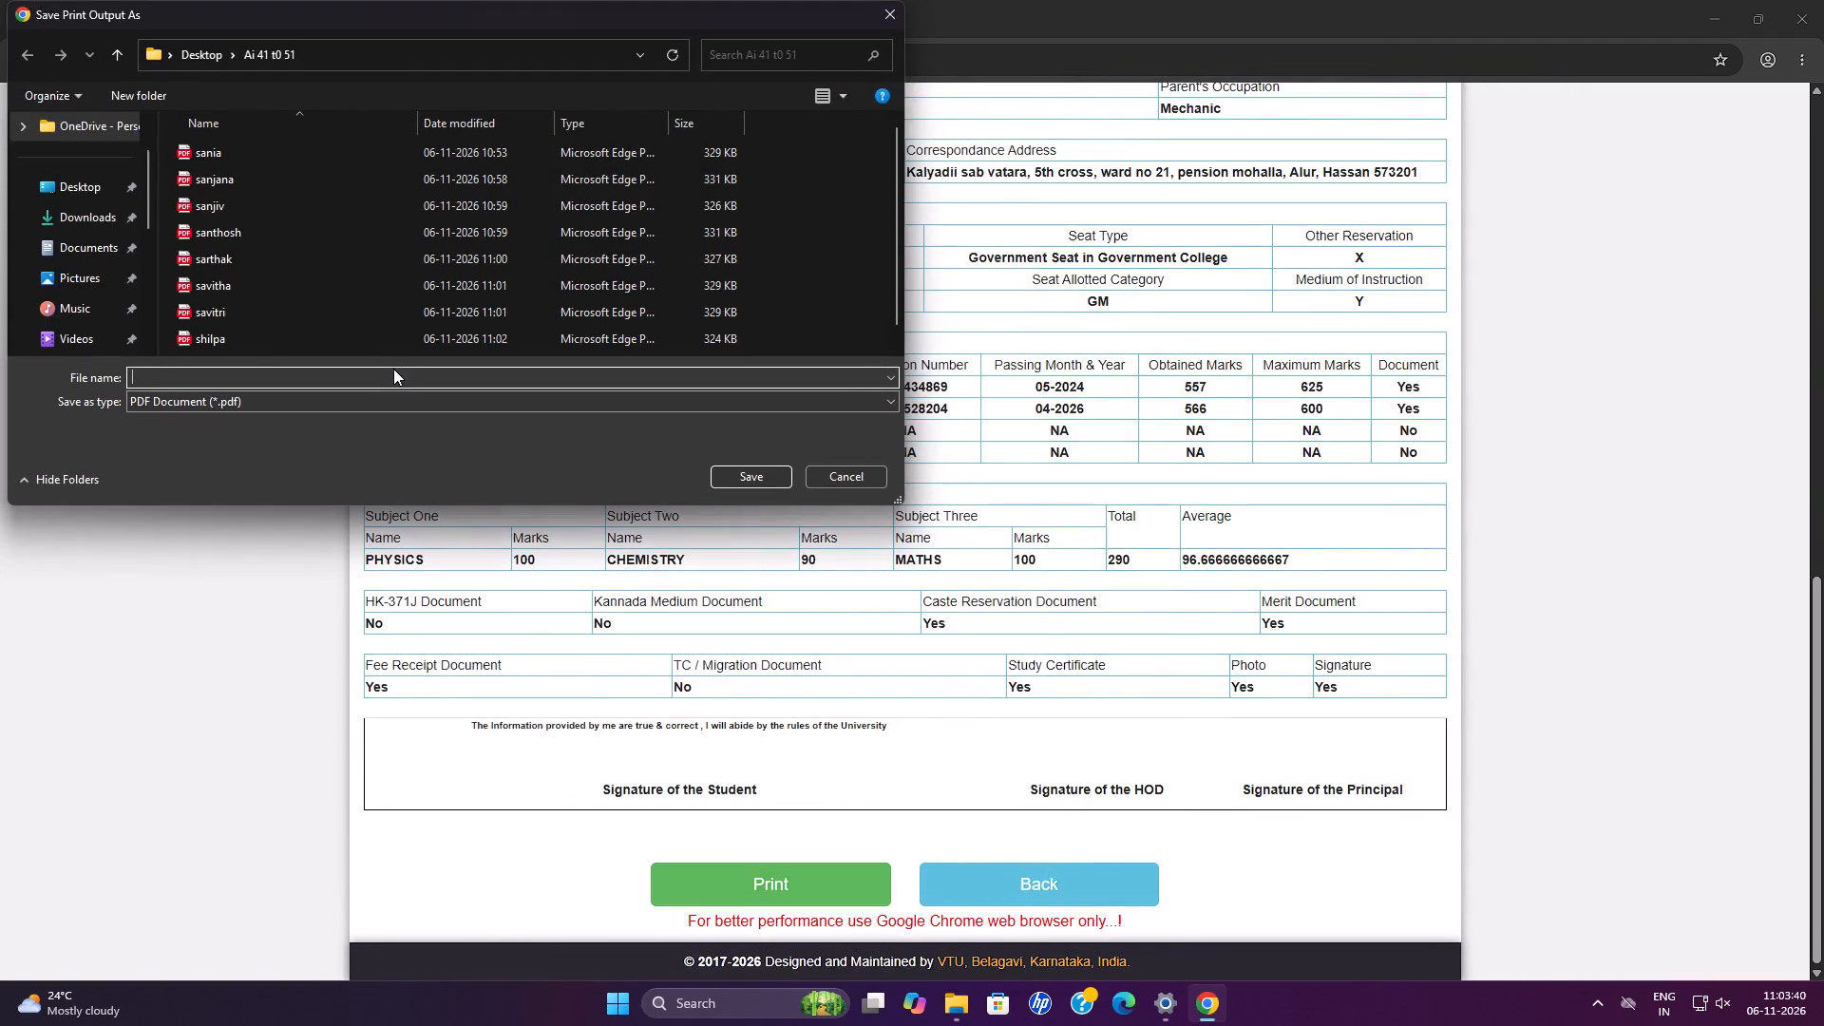
type("syed")
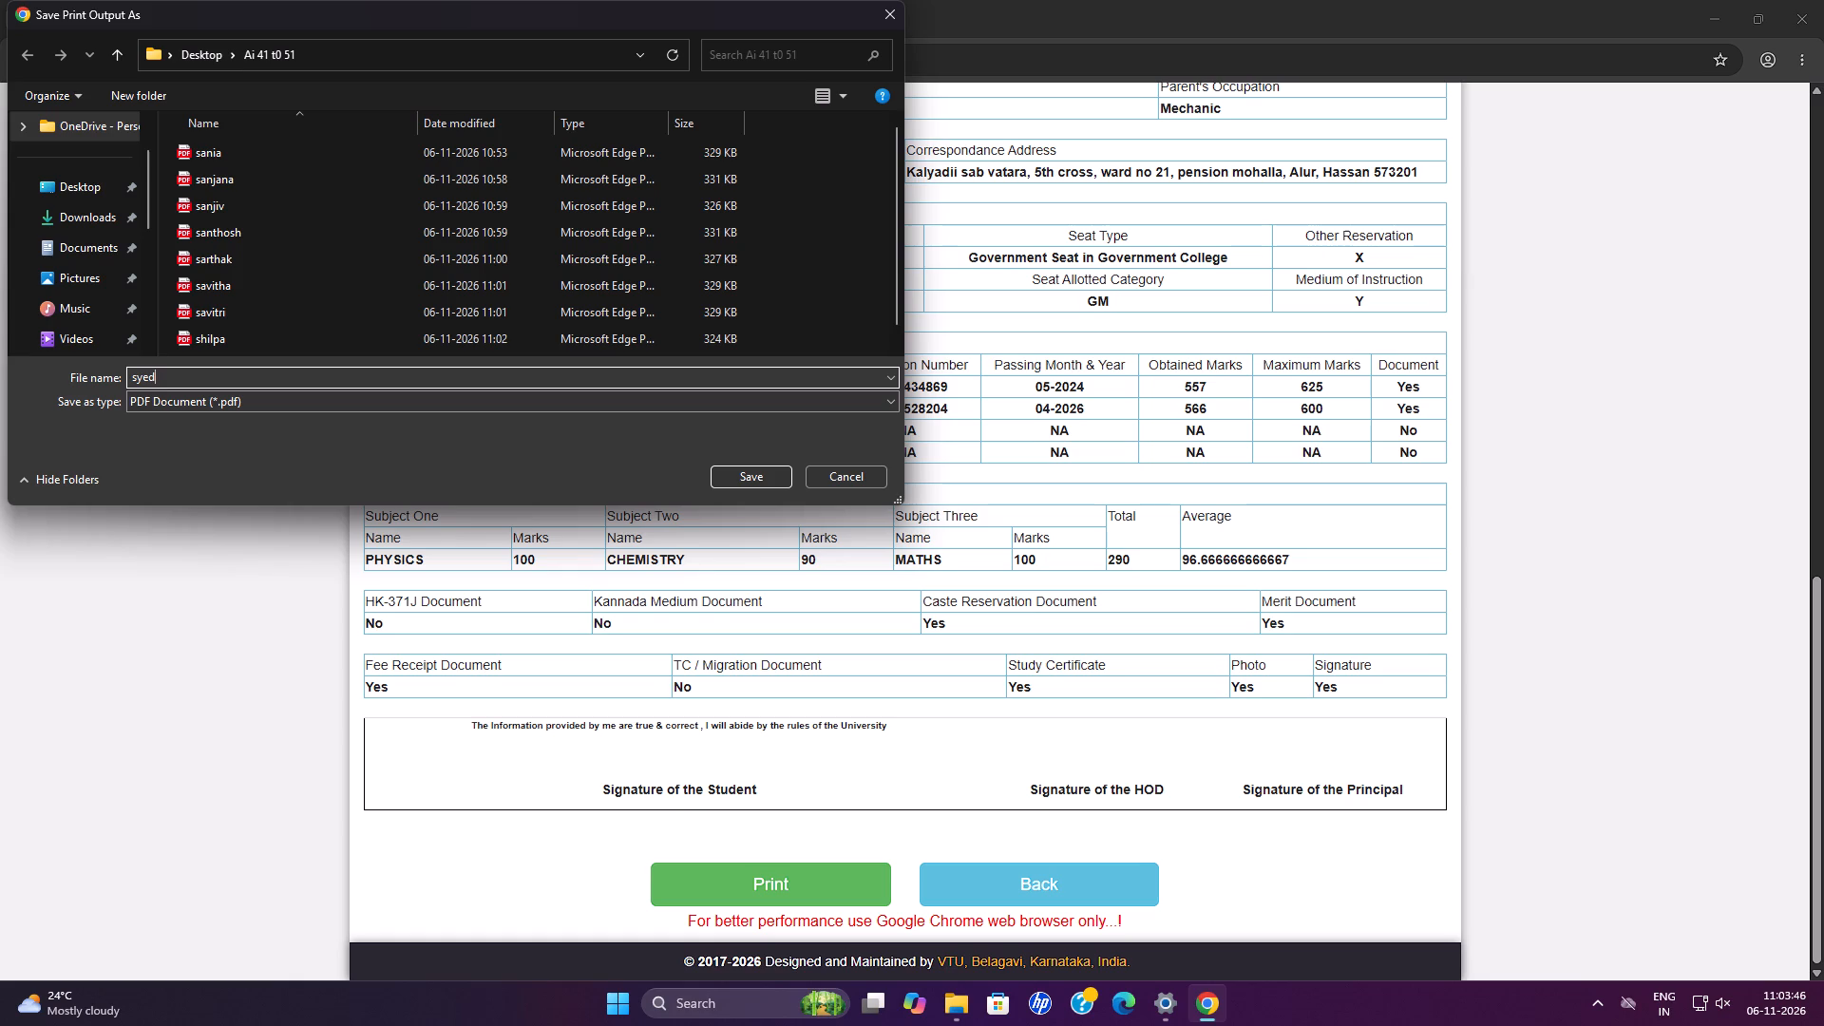
key("a")
left_click(746, 477)
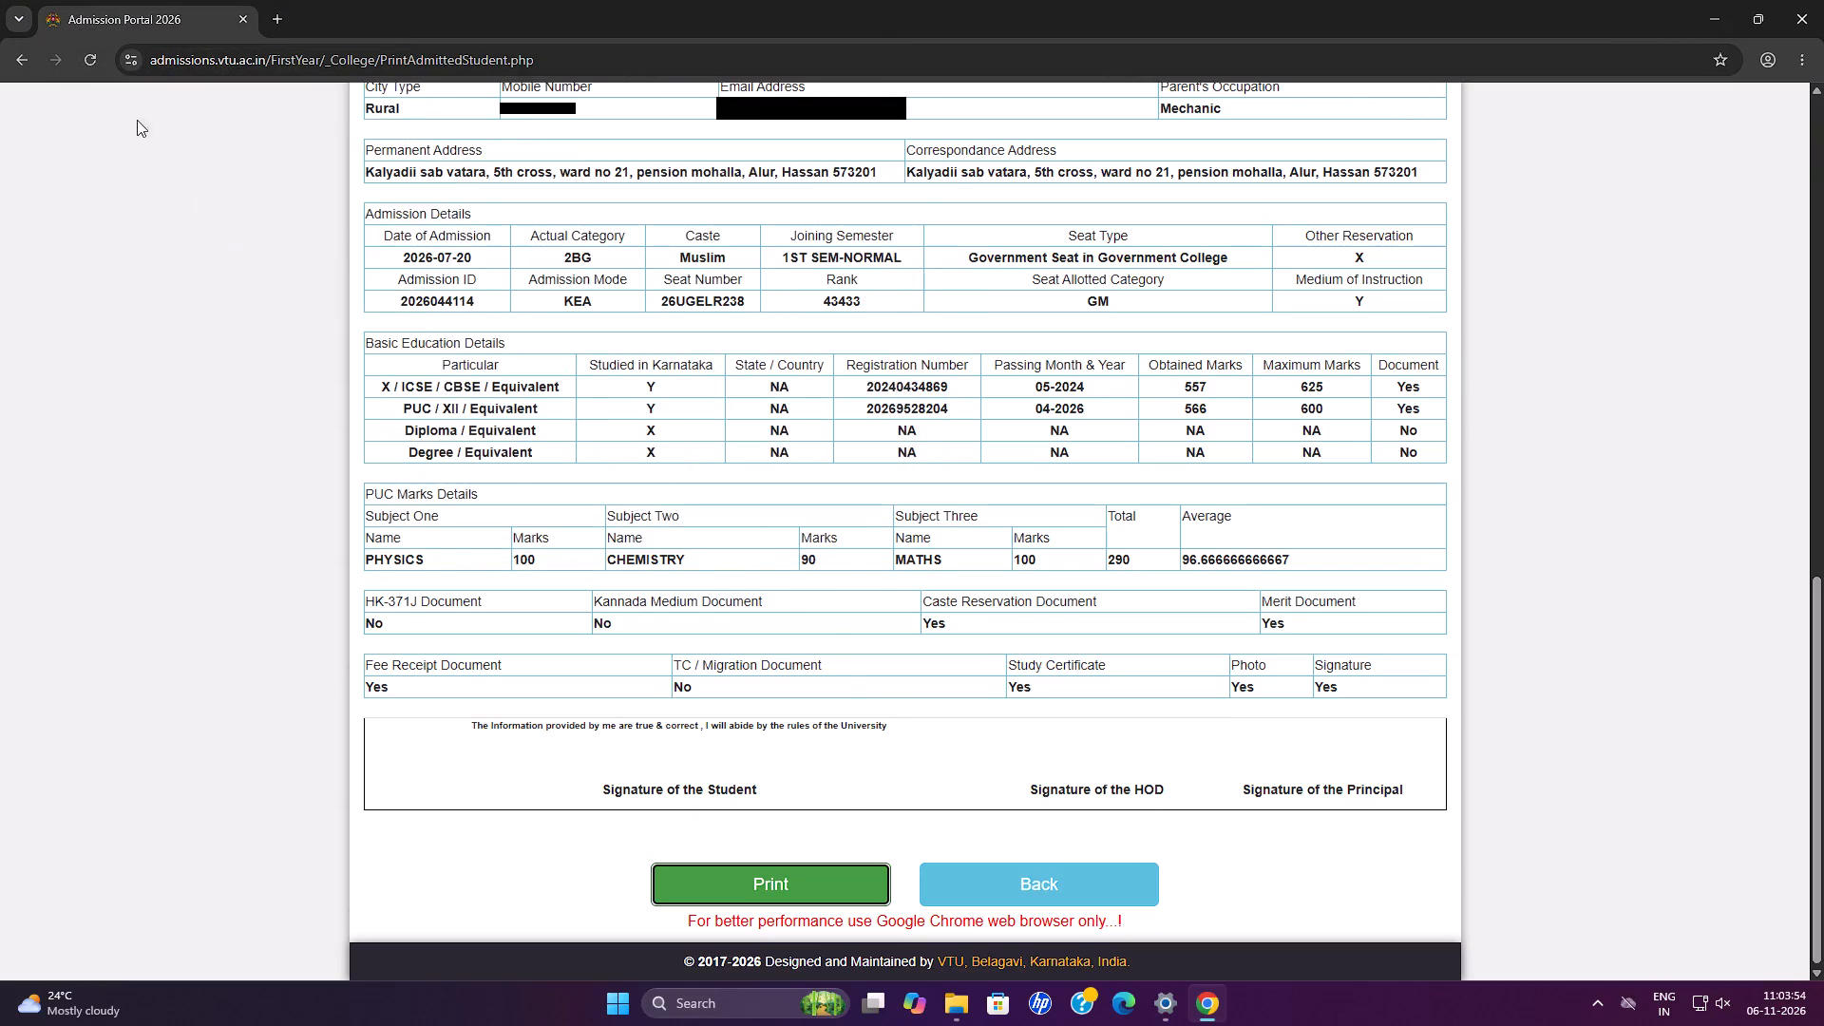
Return from the printable form to the KEA admission list, resubmitting the form data.
left_click(24, 61)
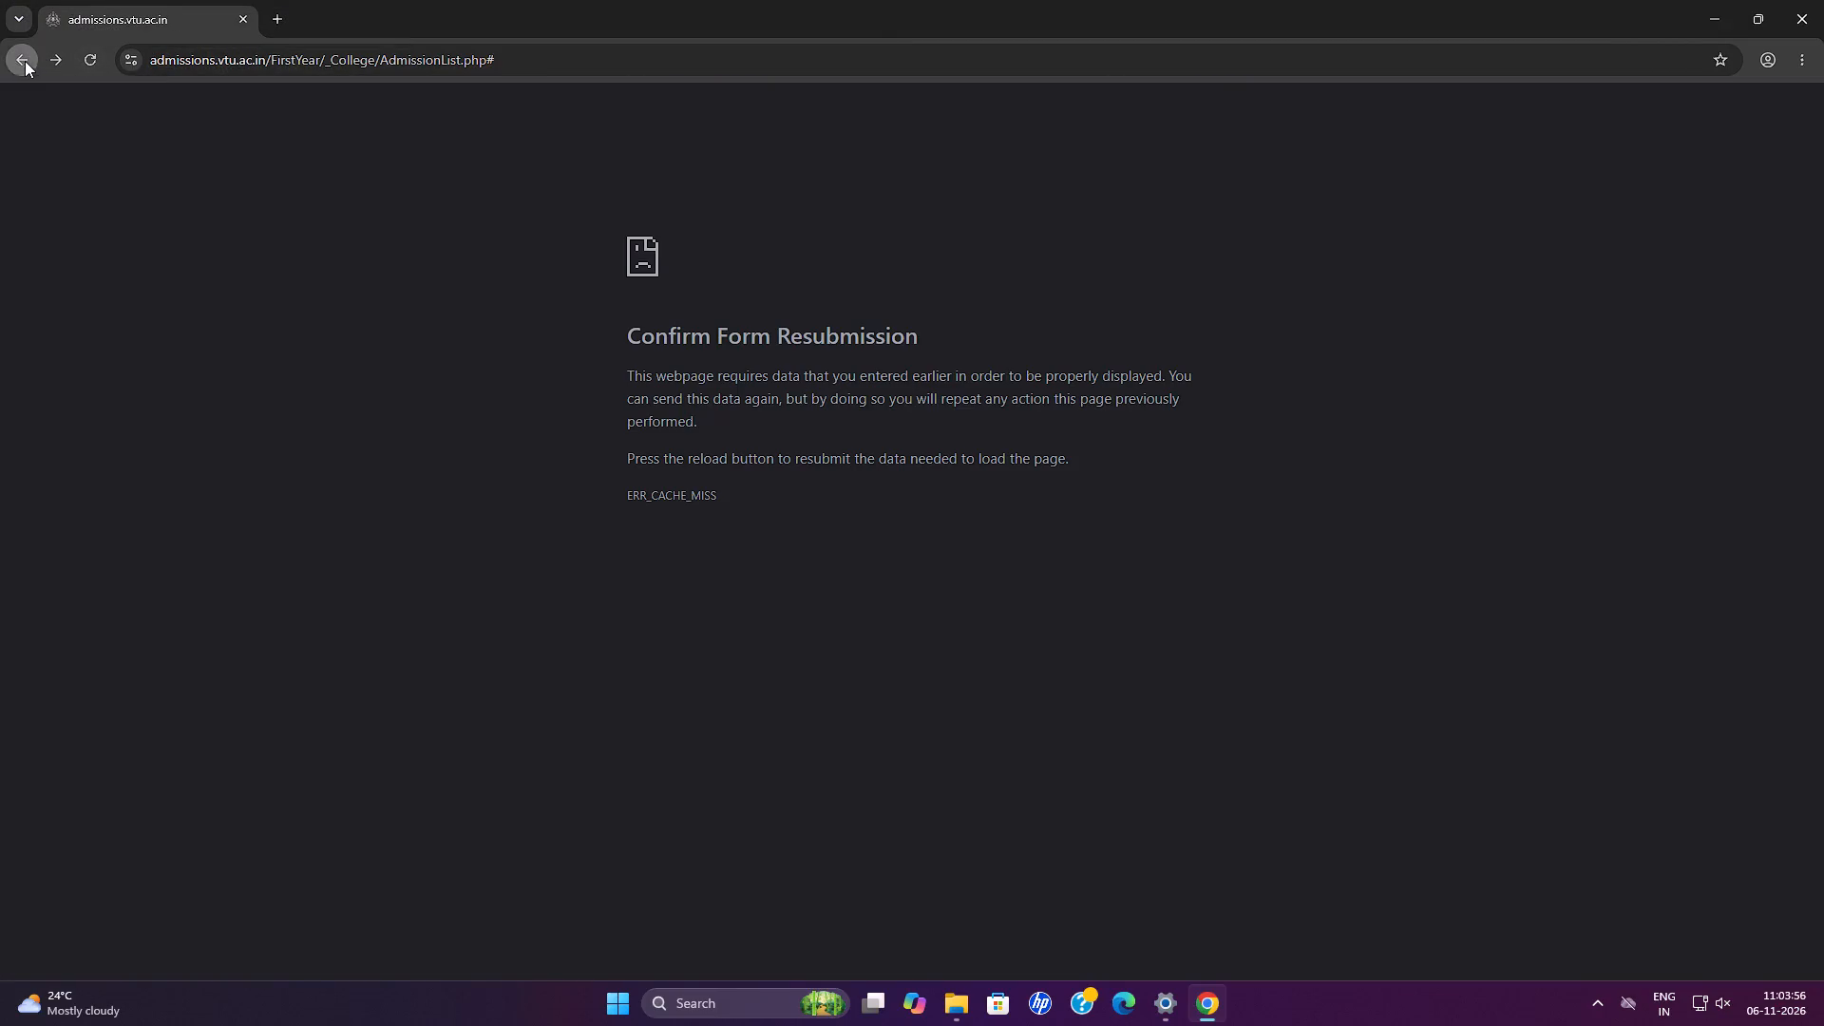
left_click(97, 59)
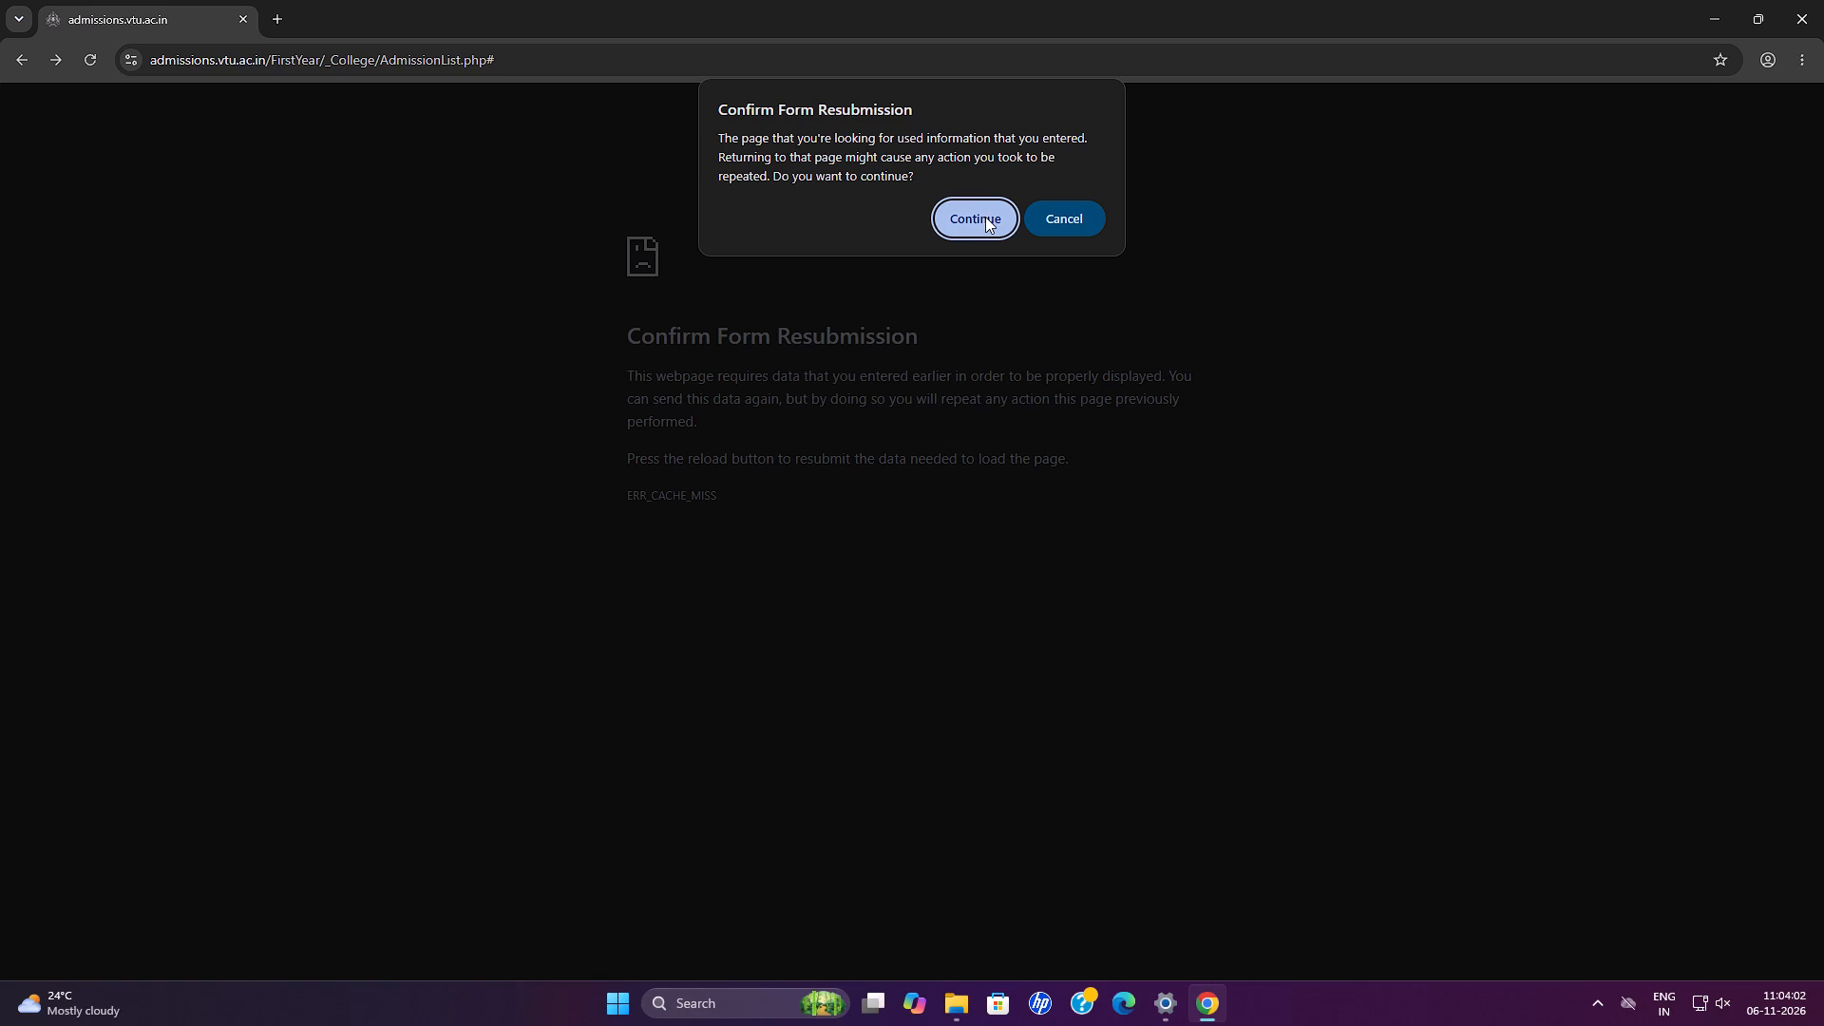
left_click(985, 220)
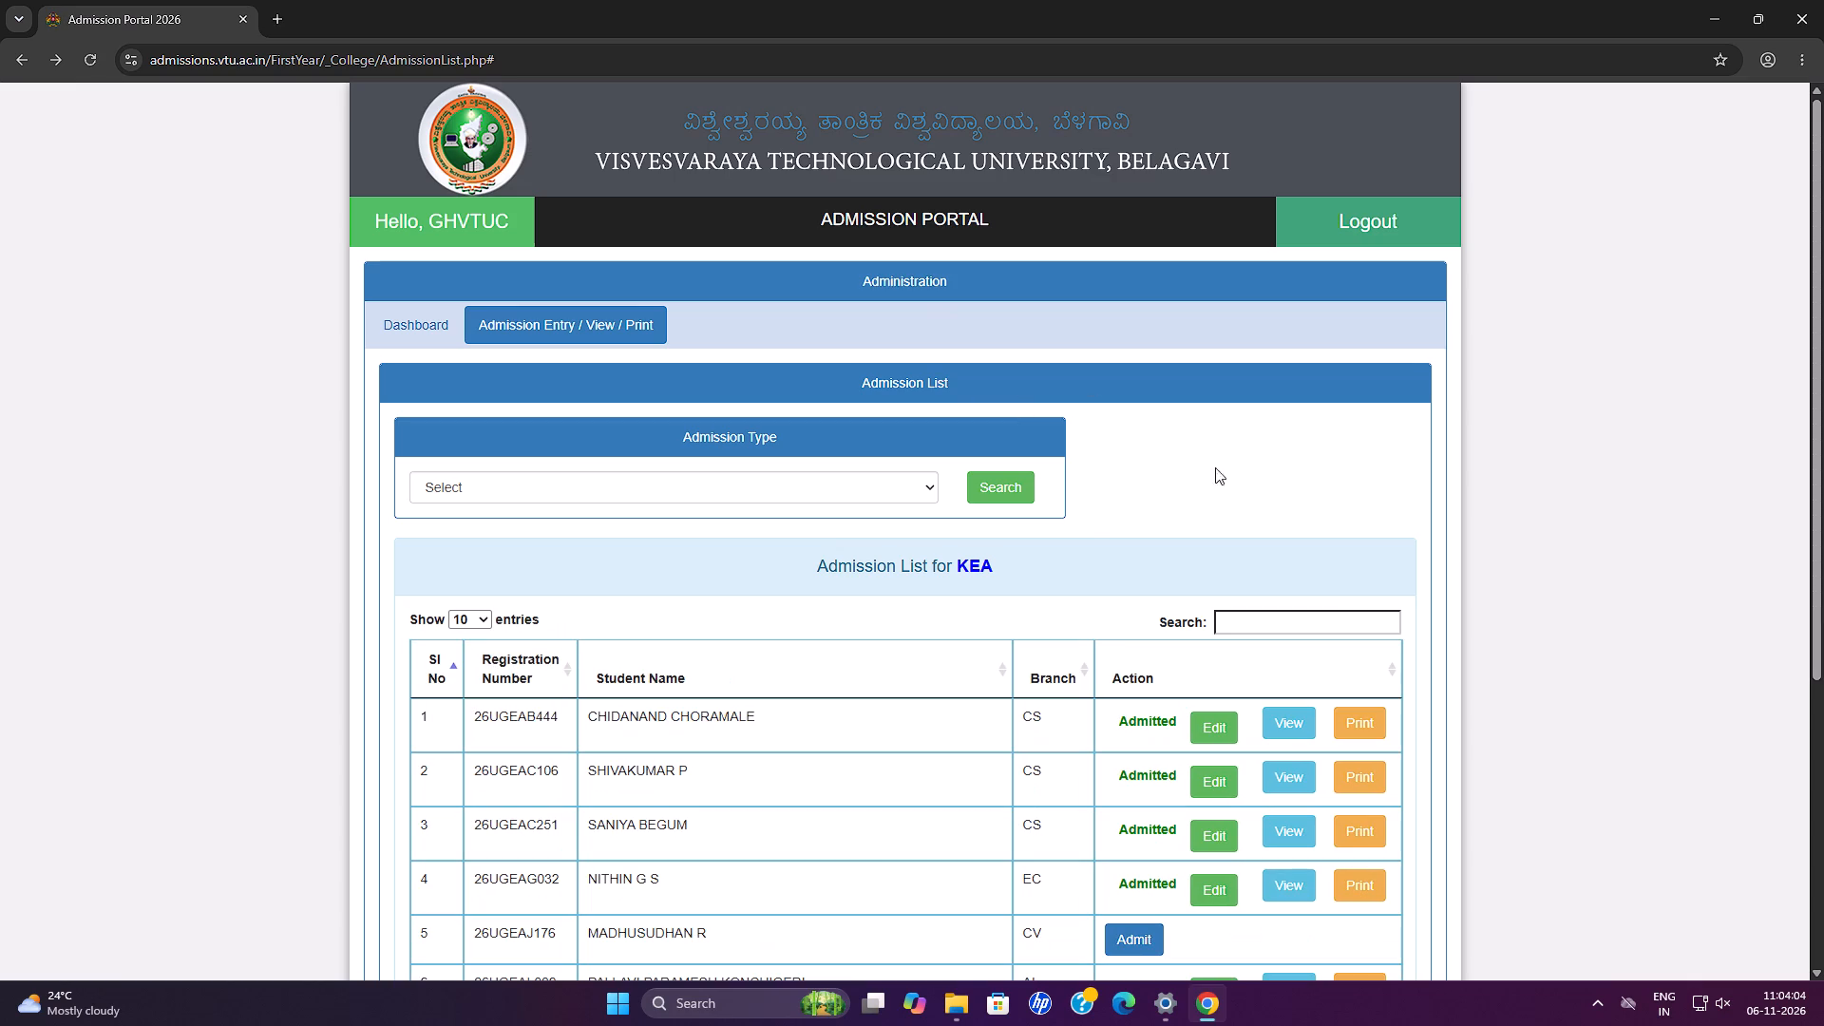
Set the admission type to KEA Seats, search for "tar" and open the printable admission form of the AI-branch student with Sl No 69.
left_click(918, 484)
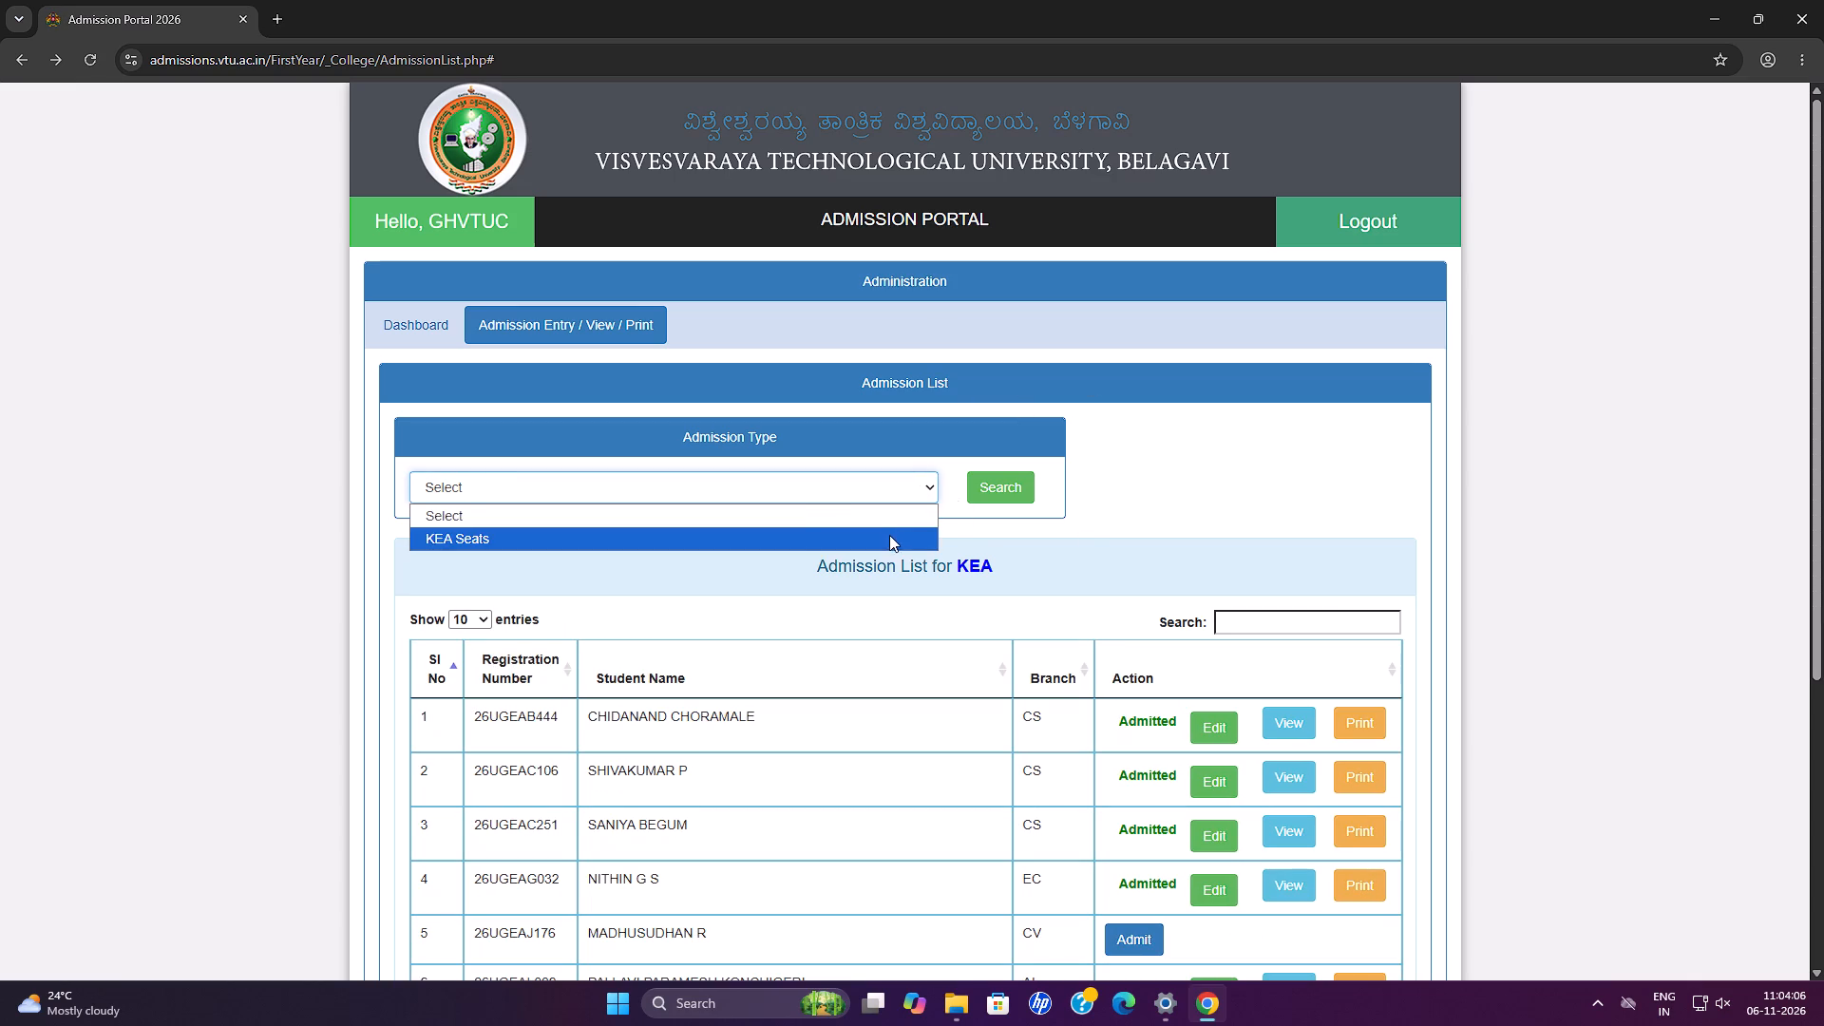
left_click(888, 535)
left_click(1271, 620)
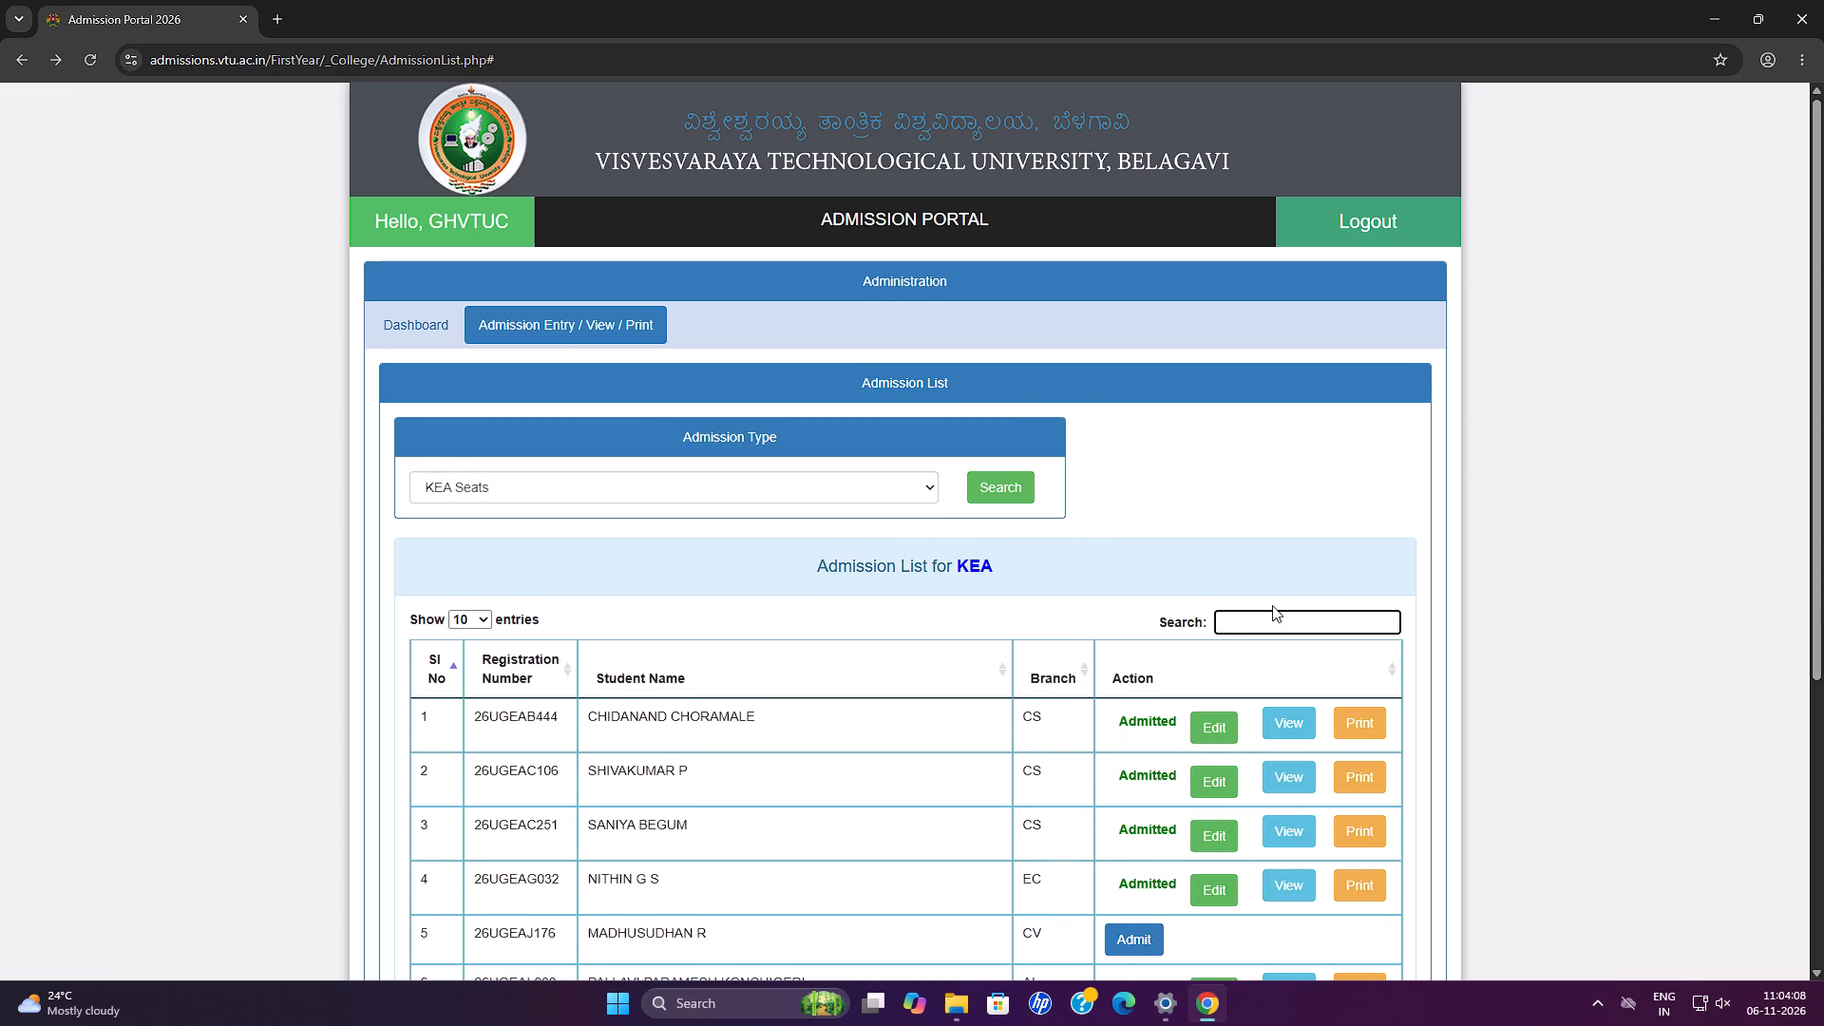
scroll(1272, 605, "down", 1)
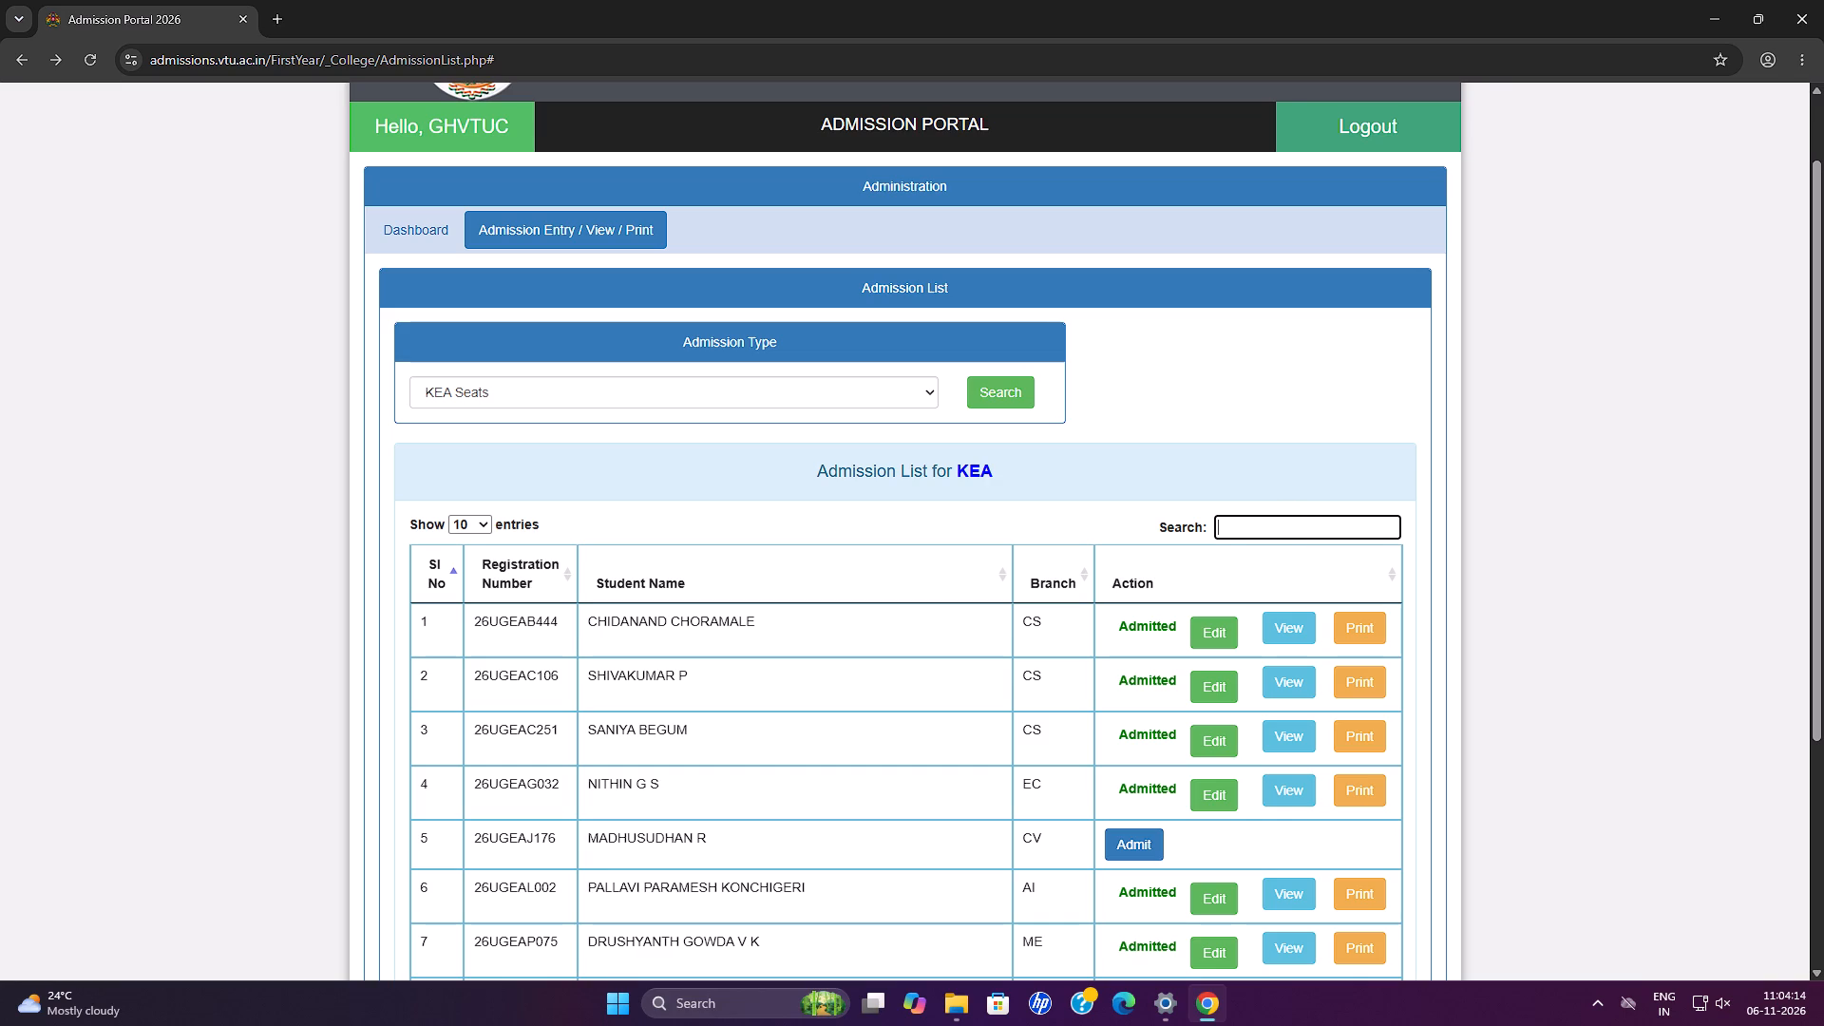
left_click(1265, 523)
left_click(1240, 526)
type("tar")
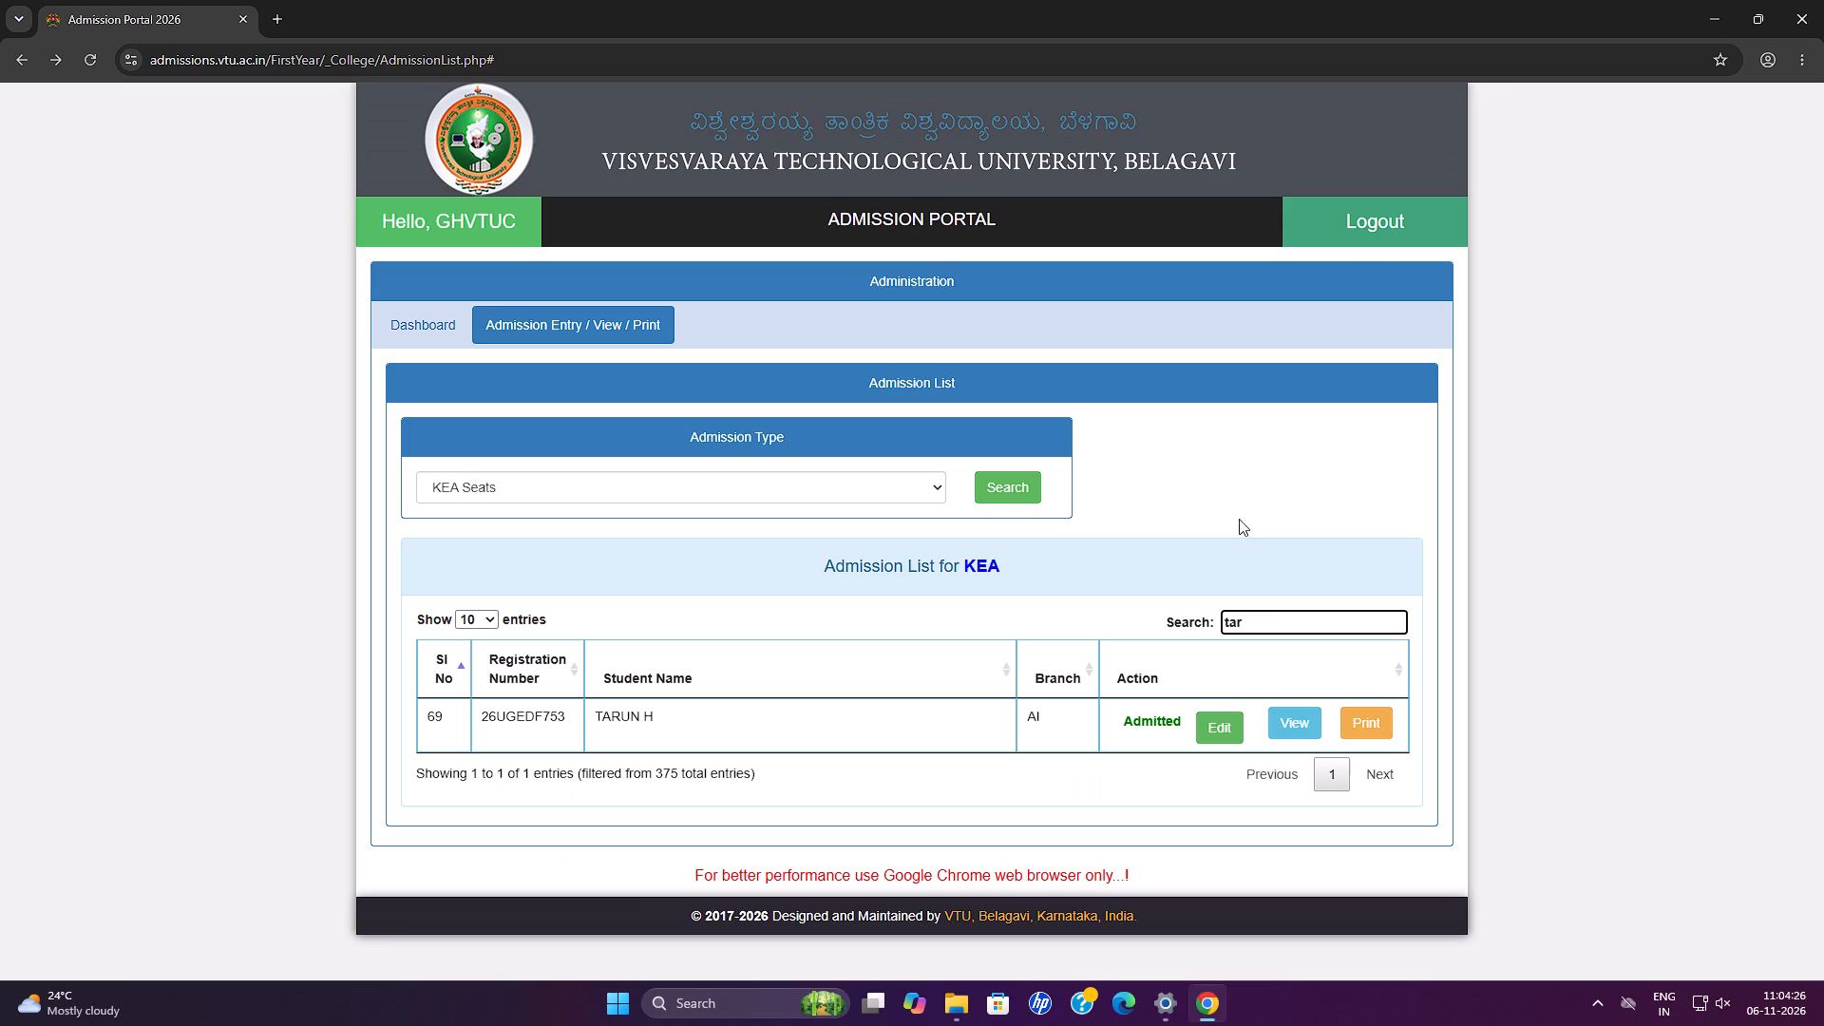
left_click(1353, 719)
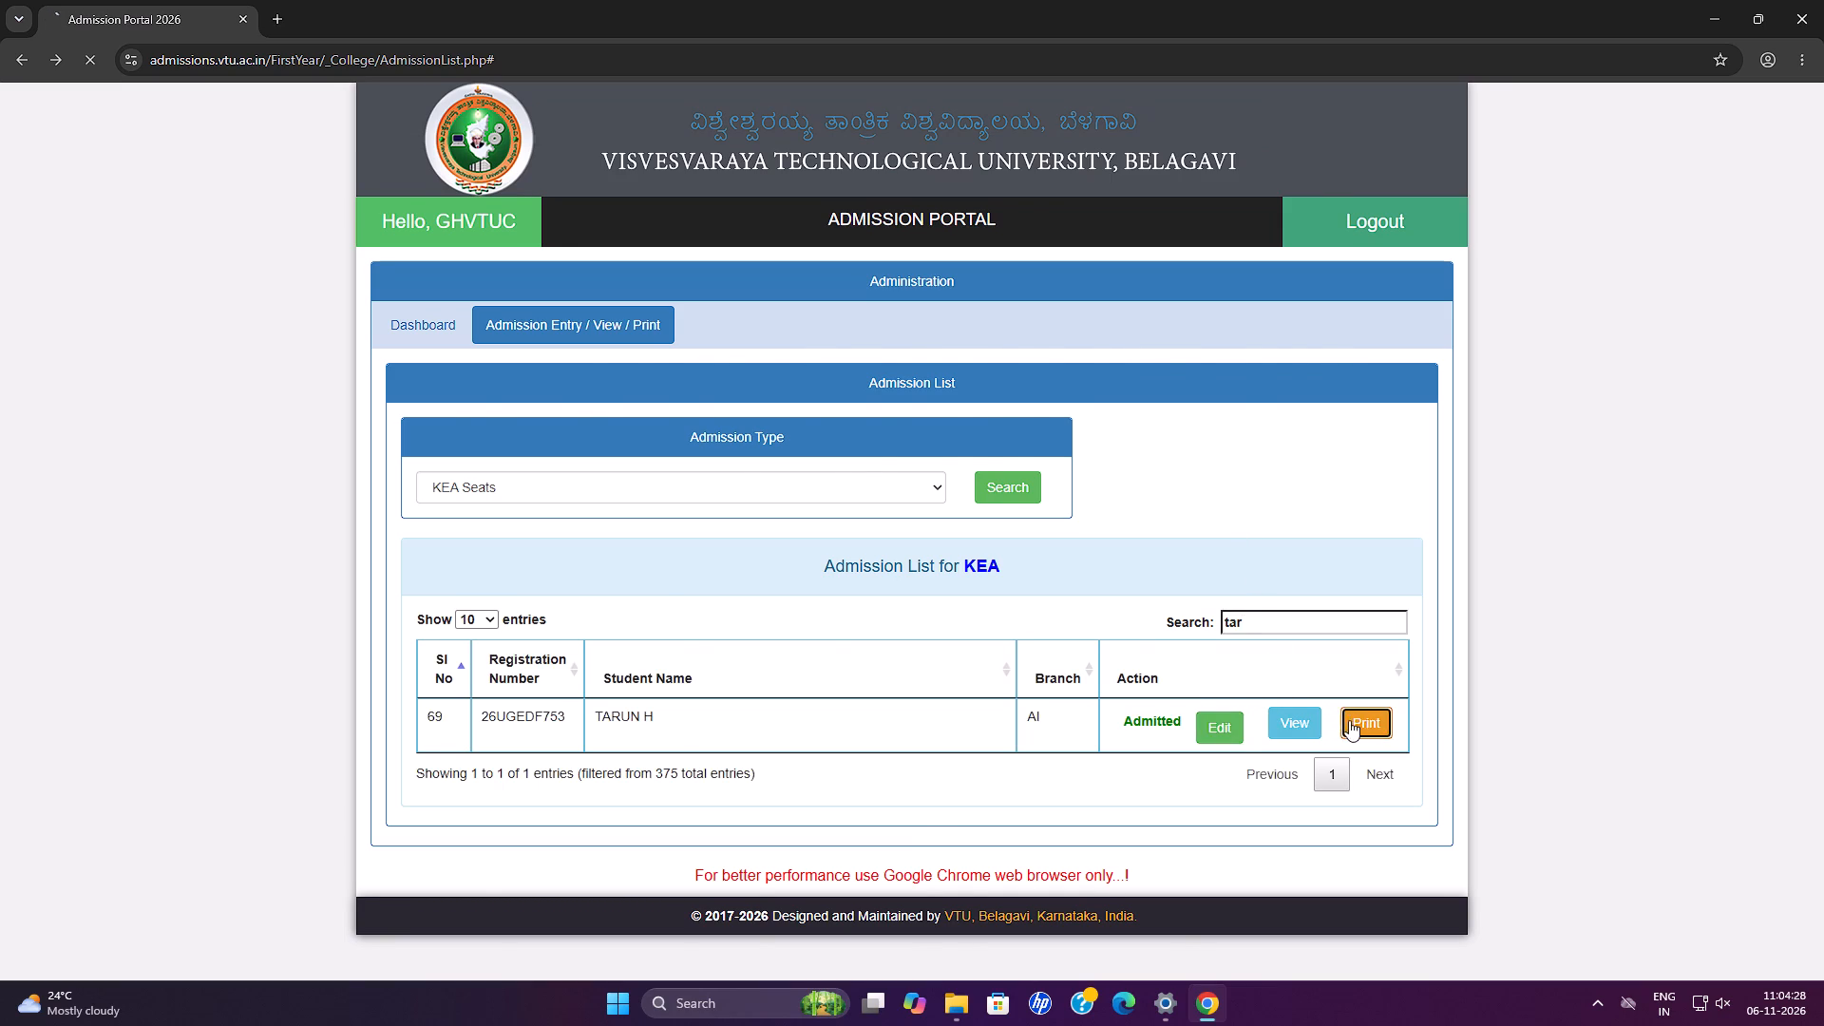
Print the admission form to PDF and save it as "tarun" in the Desktop folder "Ai 41 t0 51".
scroll(717, 665, "down", 20)
scroll(717, 665, "down", 1)
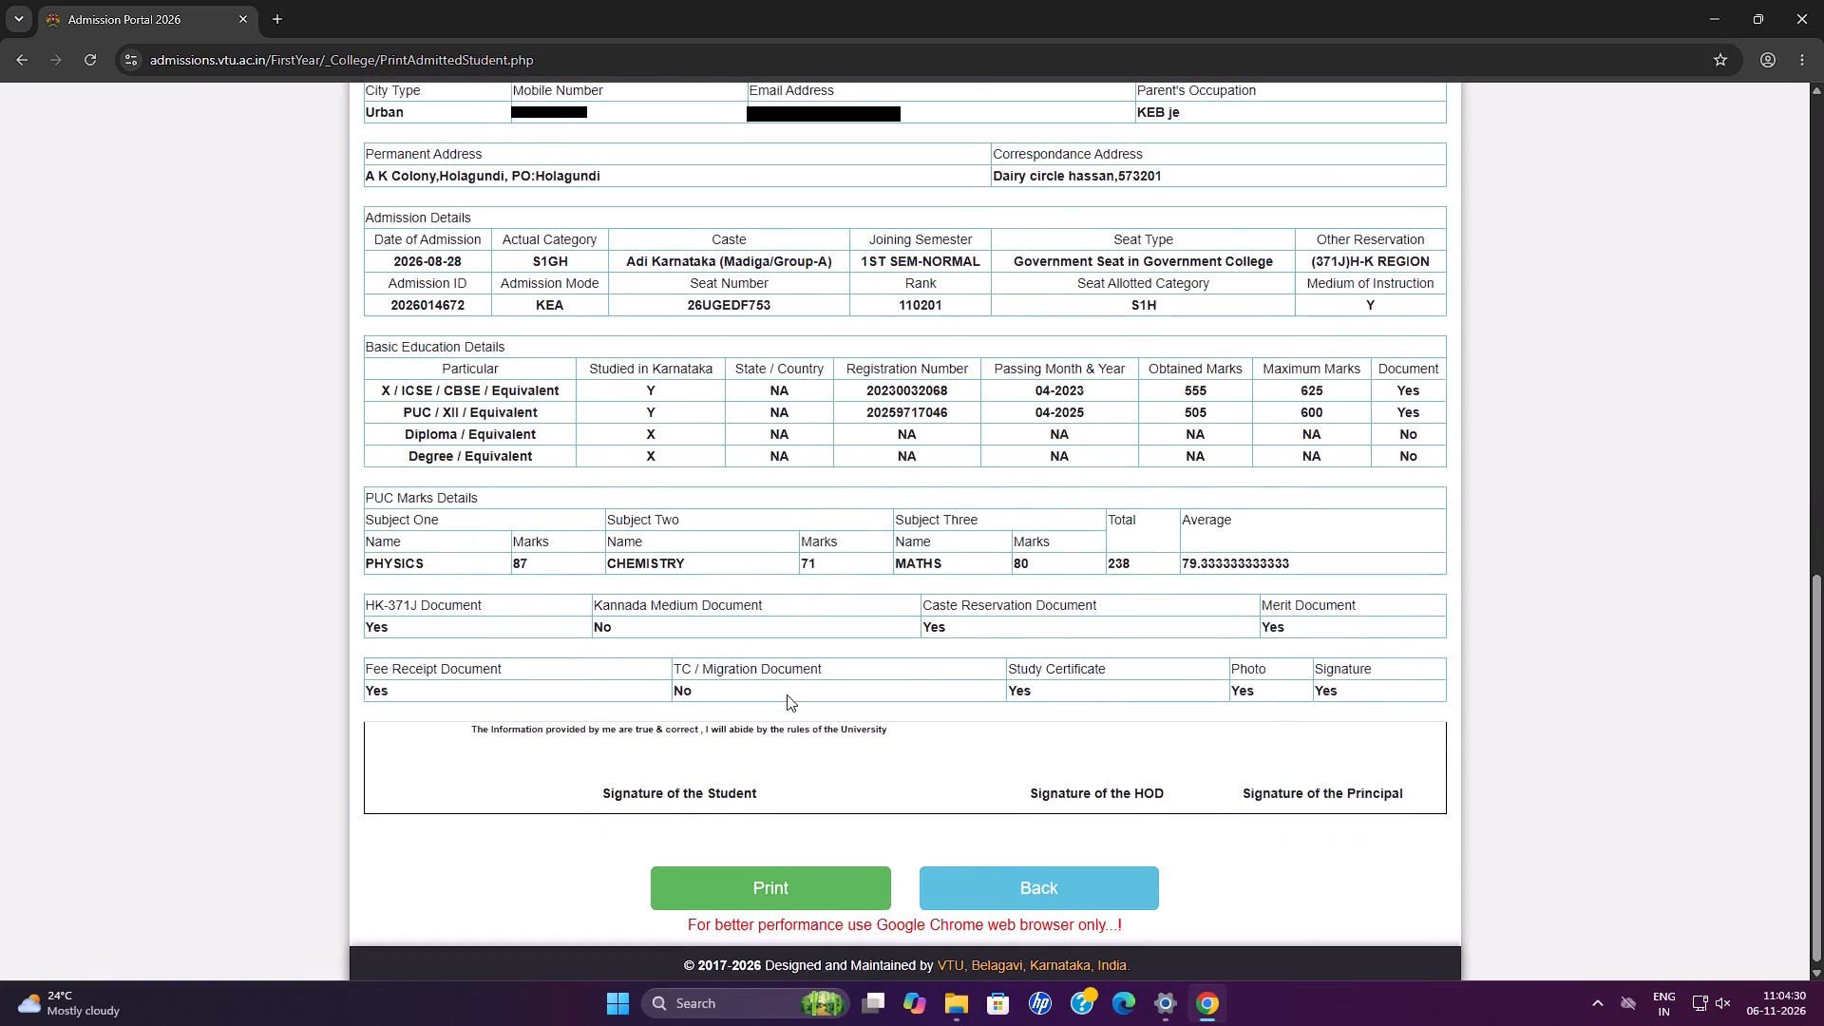
left_click(810, 899)
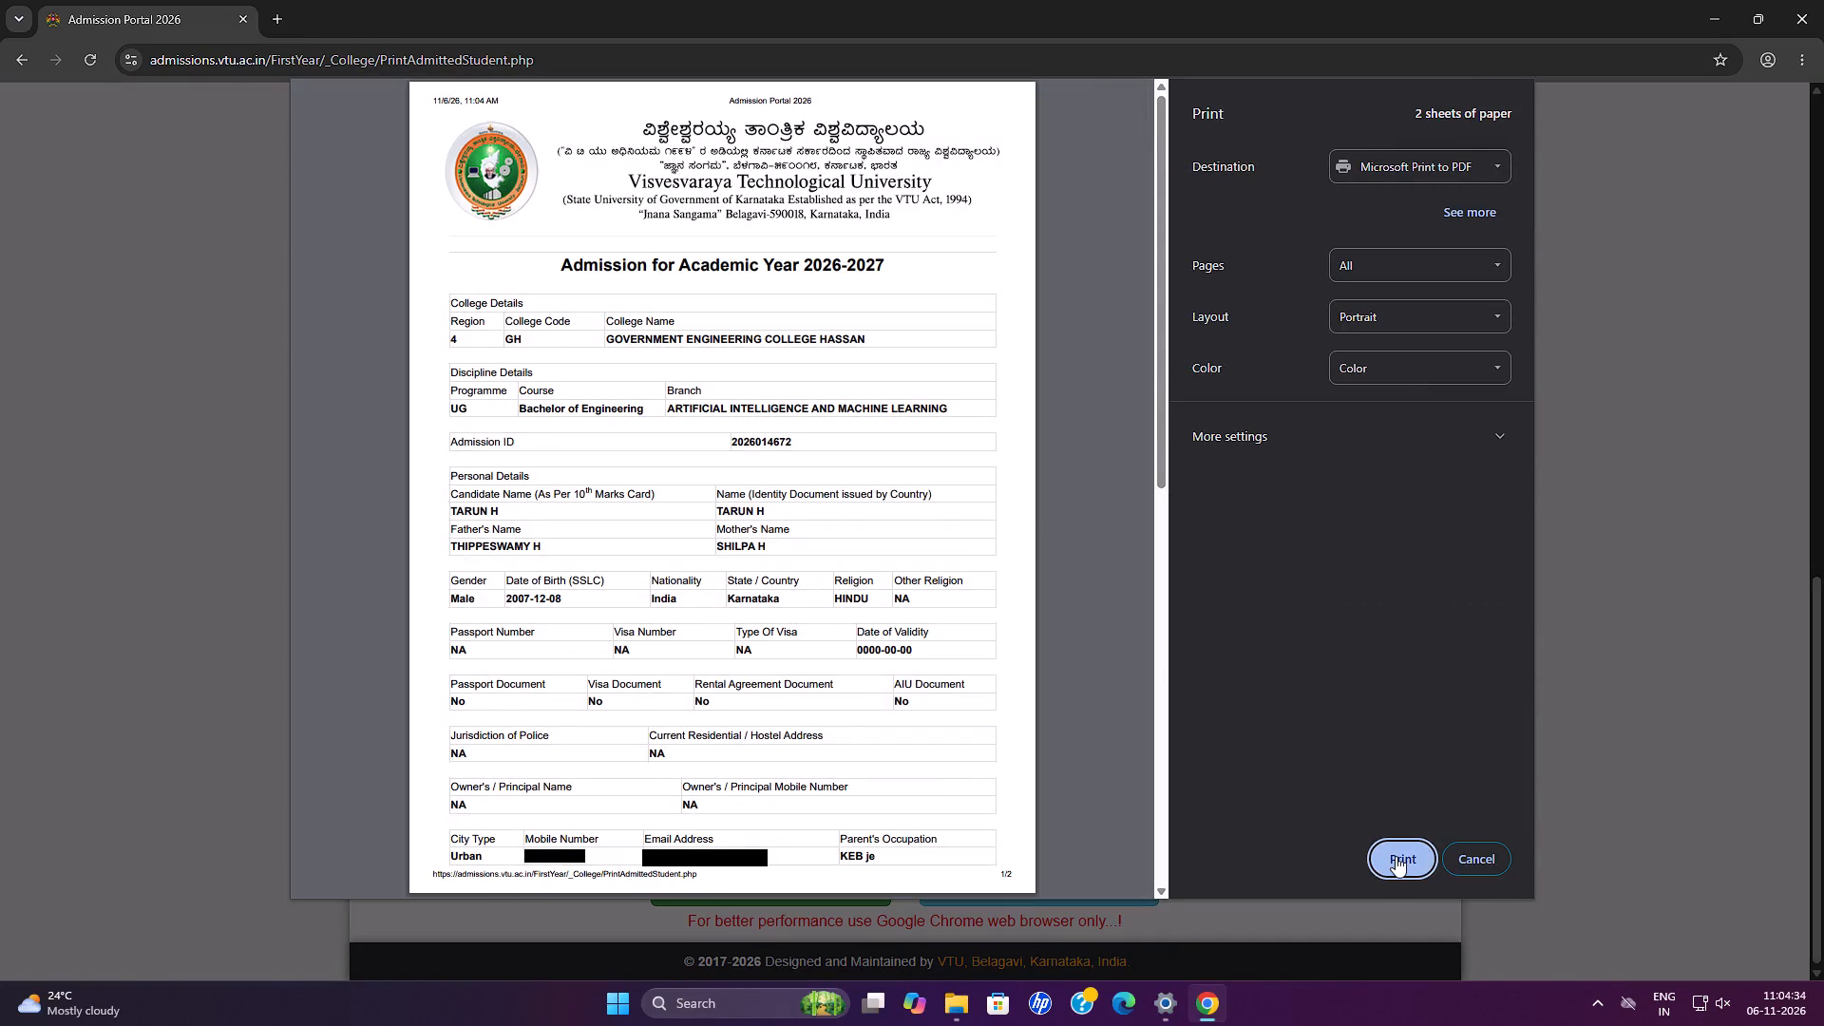
left_click(1396, 856)
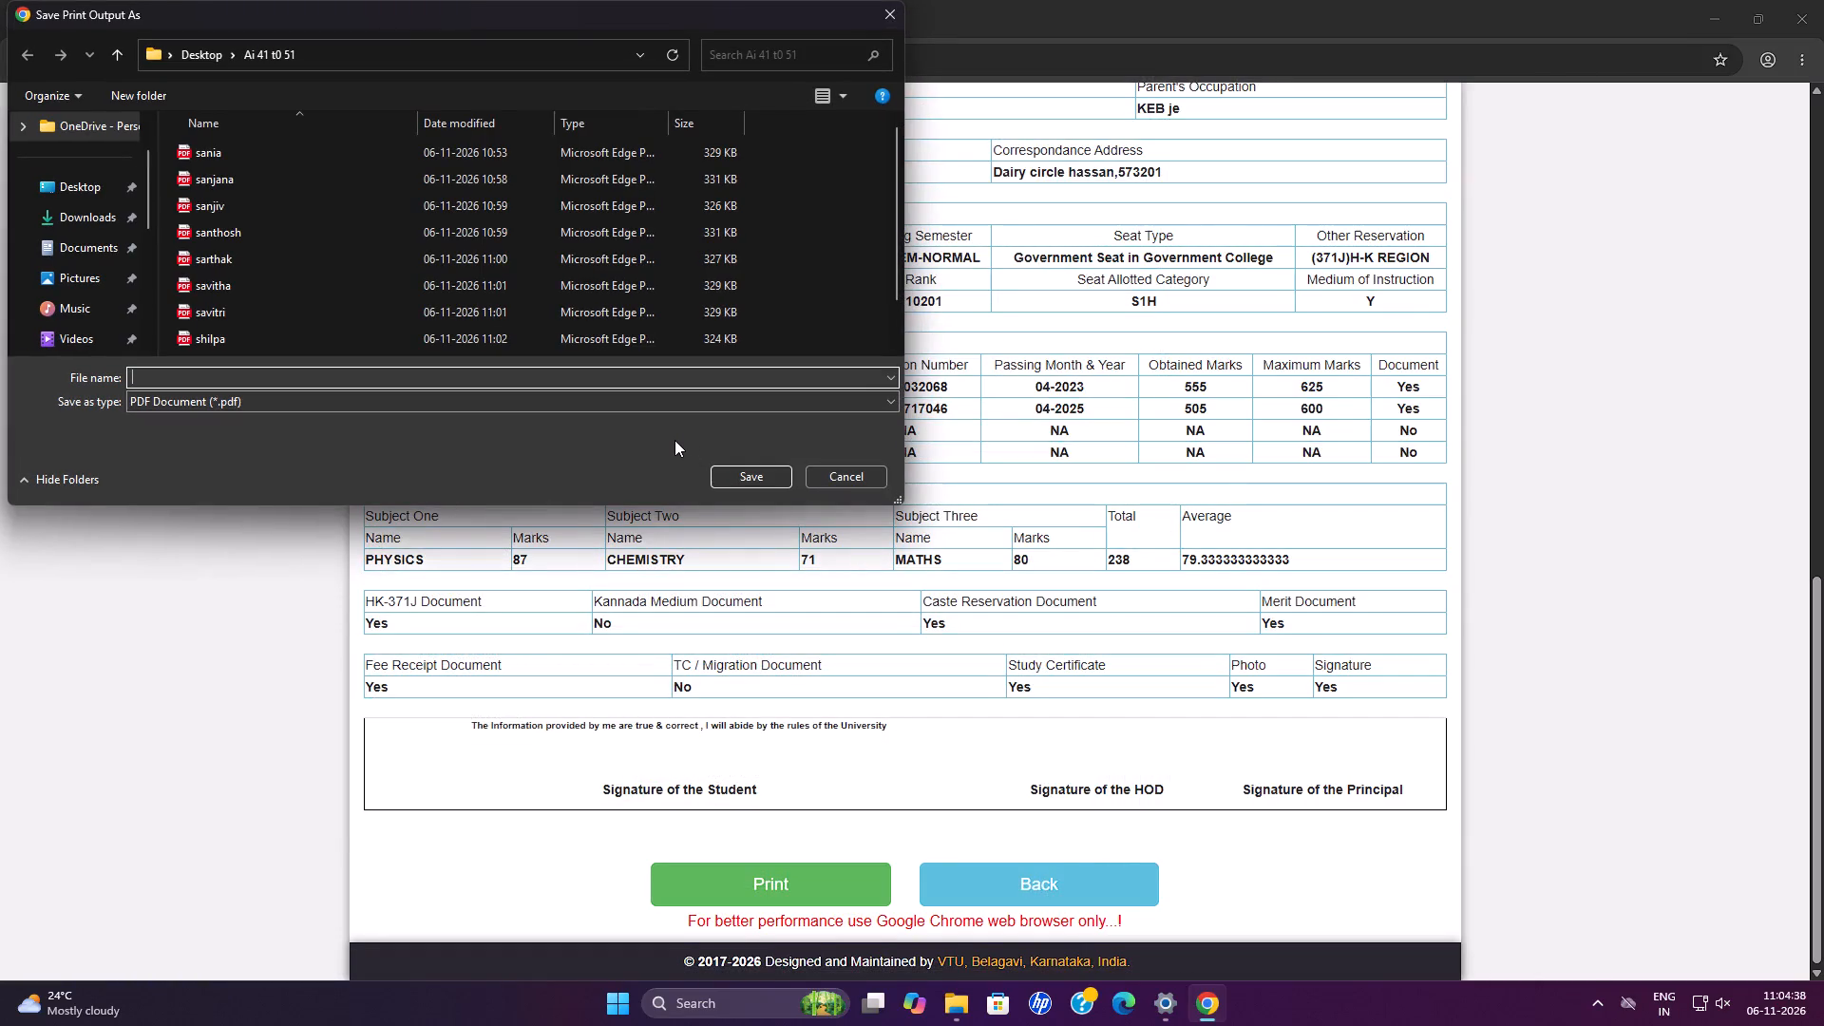
type("tarun")
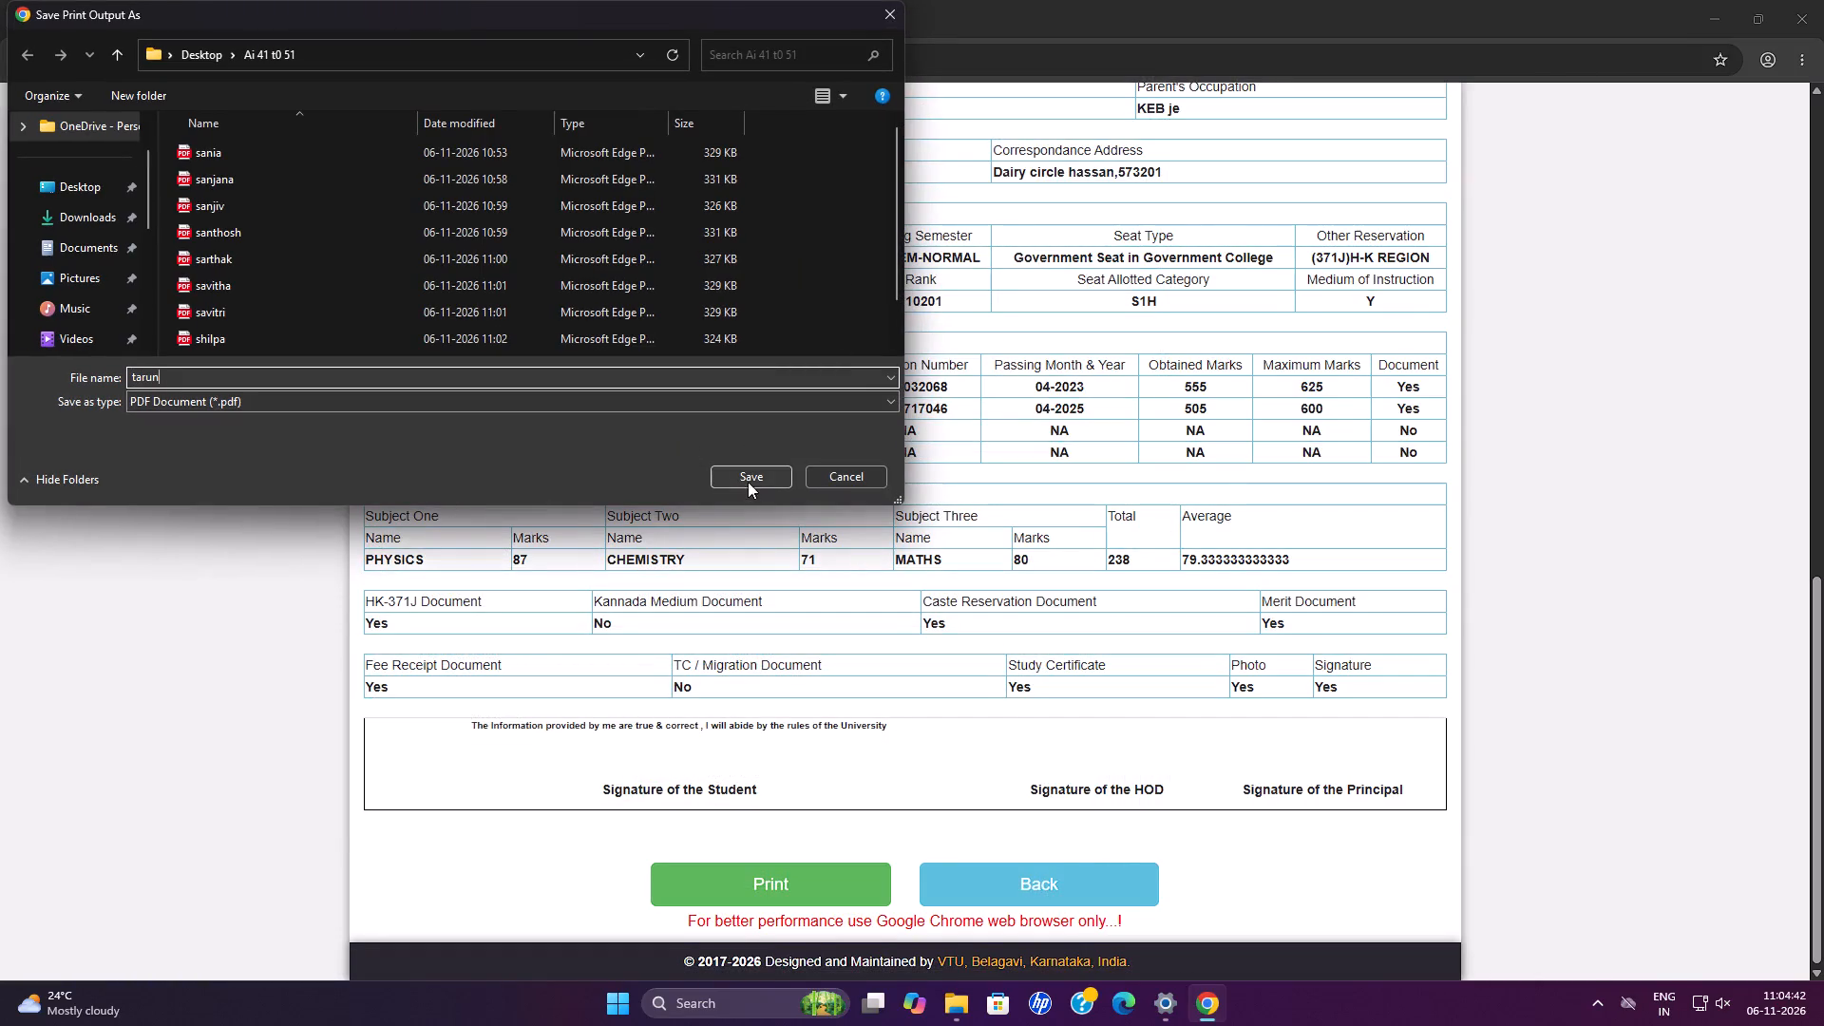
left_click(745, 469)
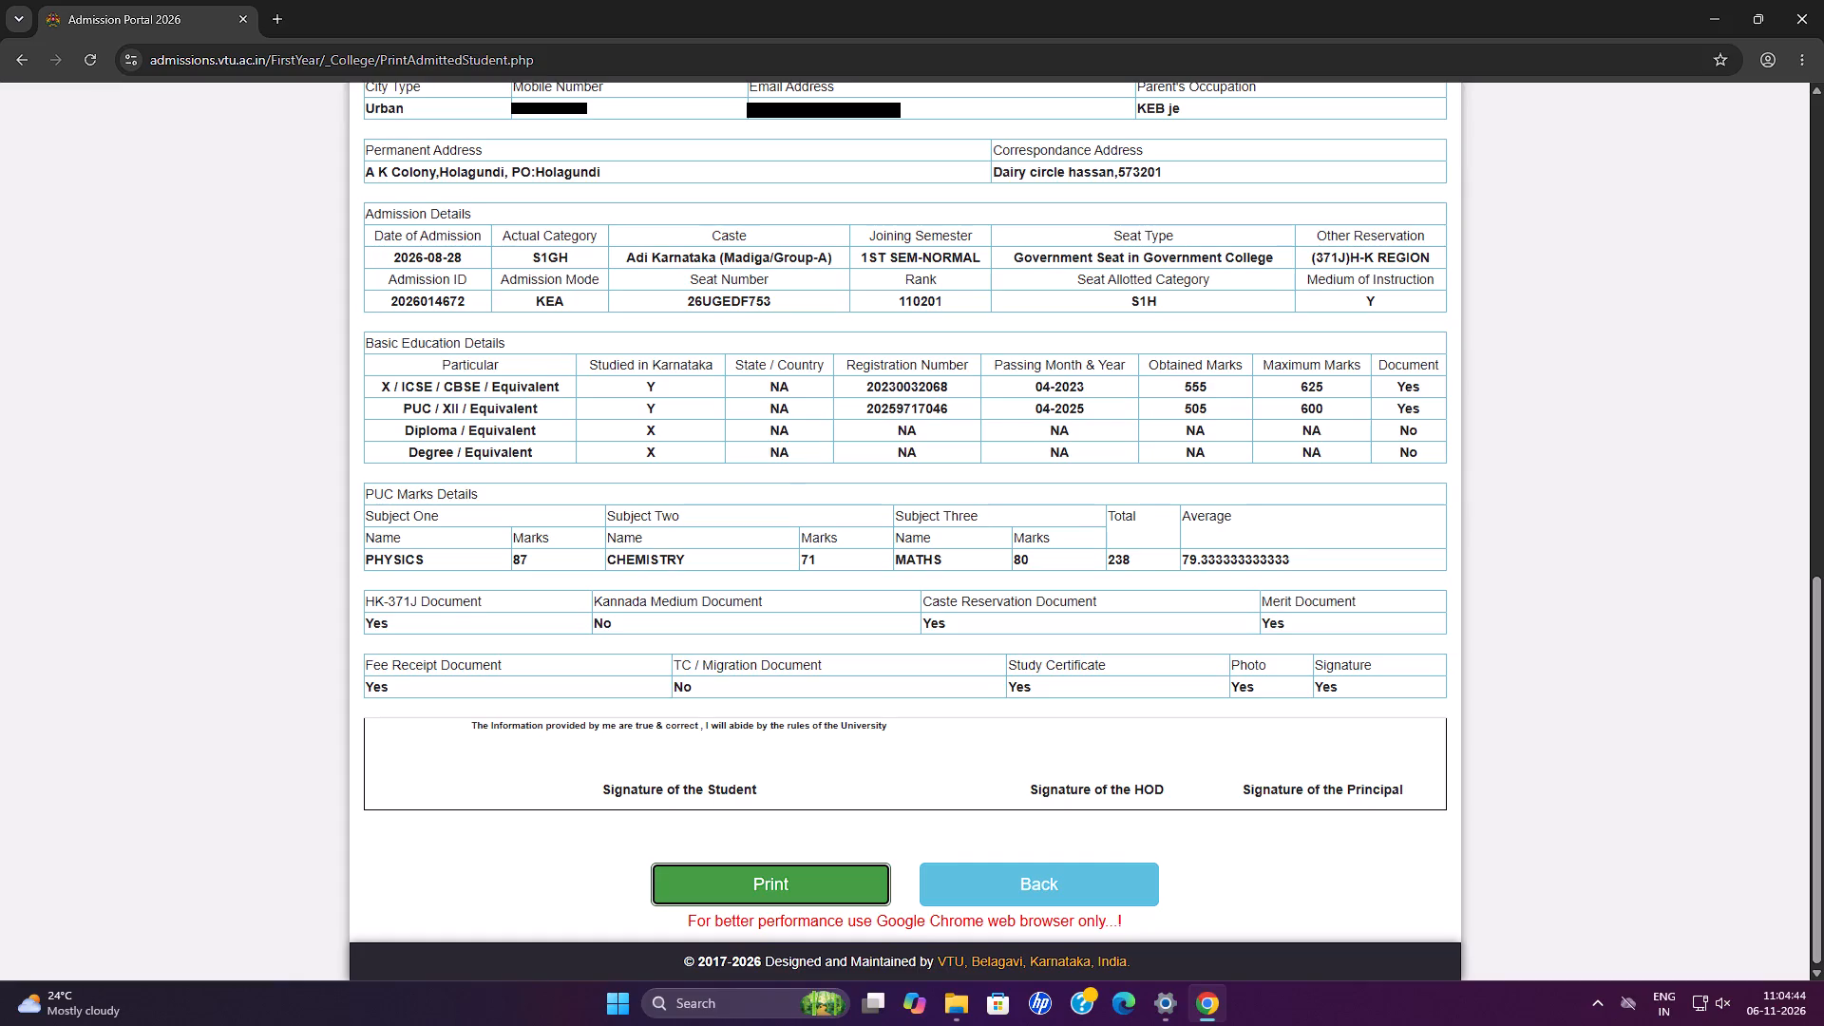
Return from the printable form to the KEA admission list, resubmitting the form data.
left_click(25, 66)
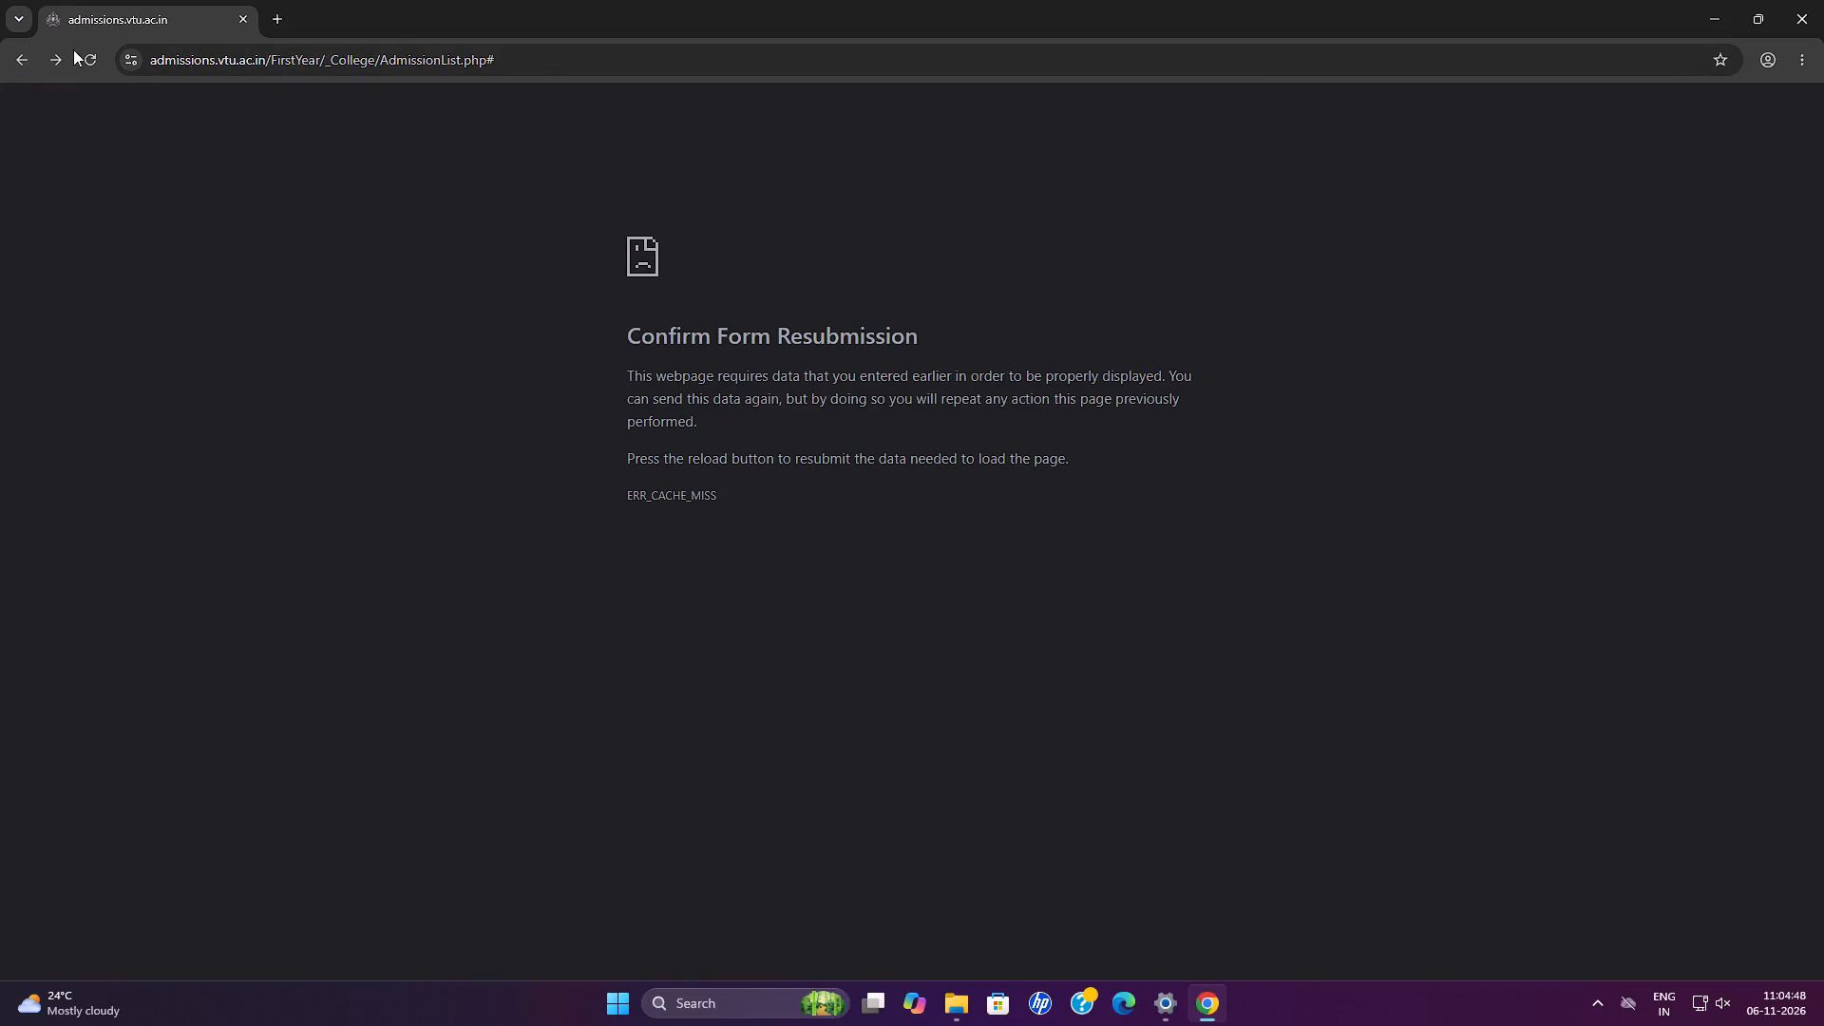
left_click(81, 53)
left_click(968, 231)
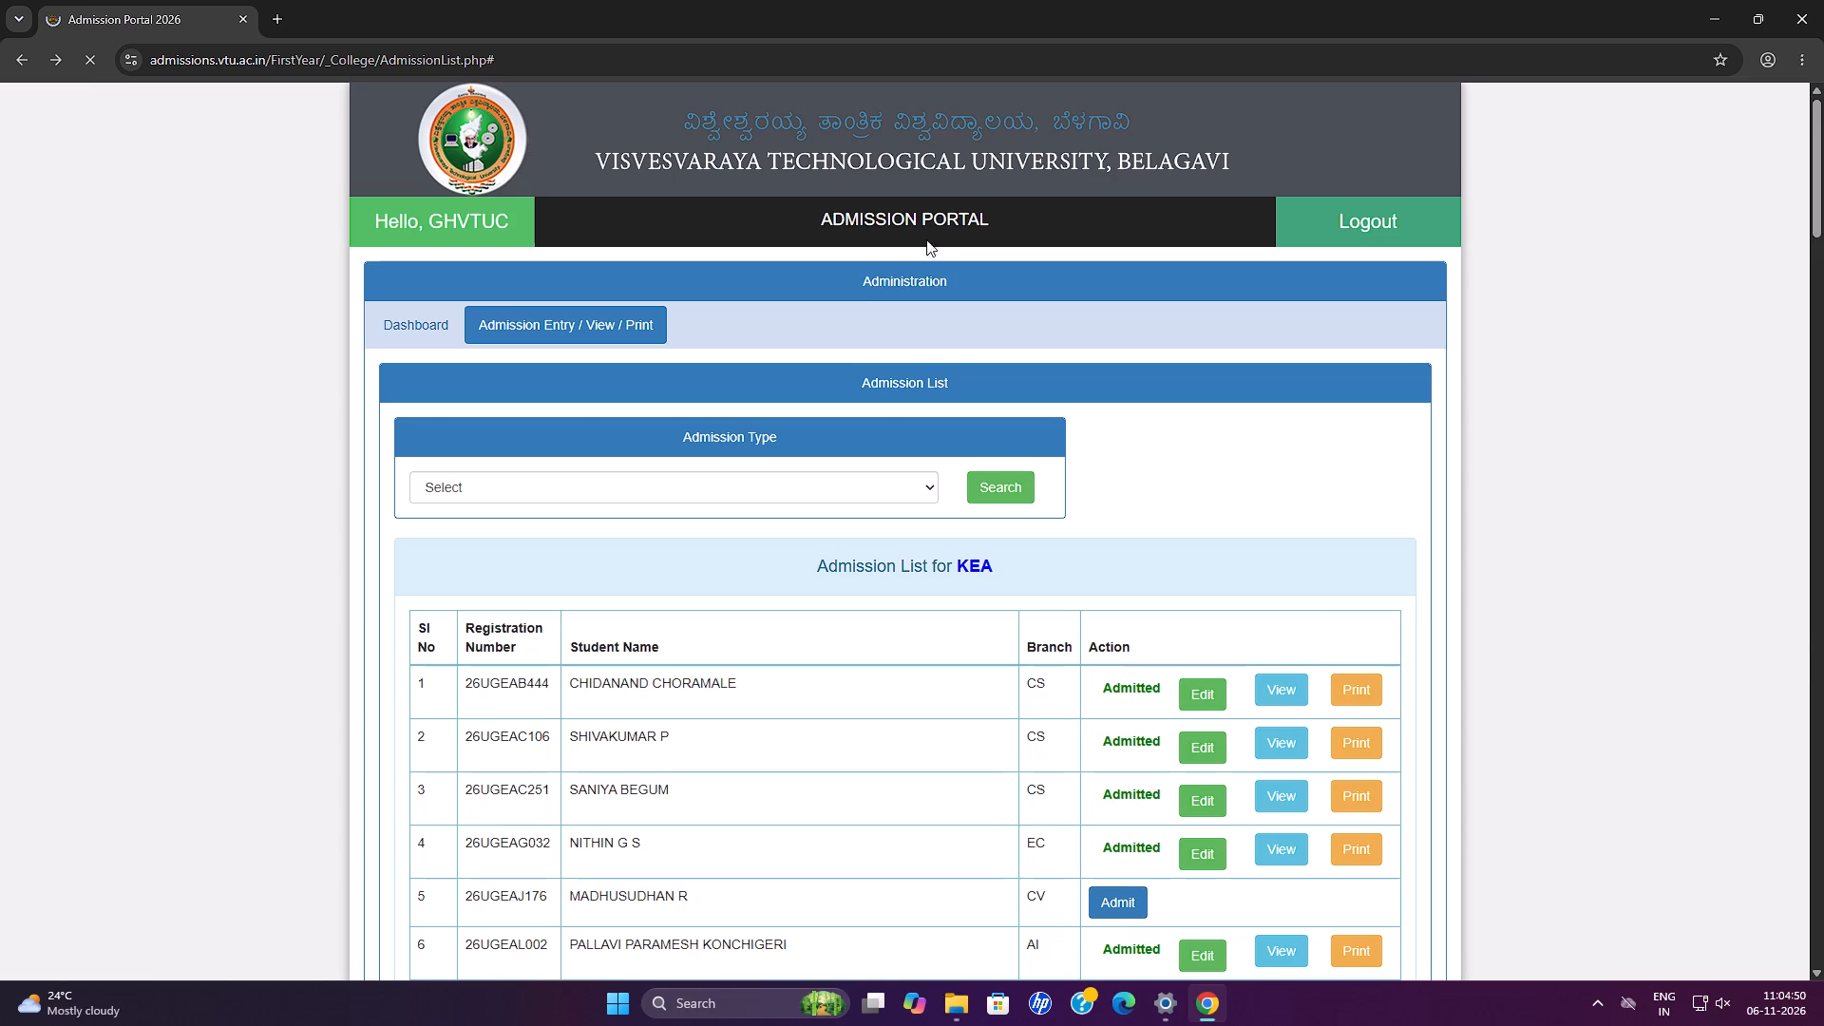
Set the admission type to KEA Seats and activate the student search for the admission list.
left_click(932, 486)
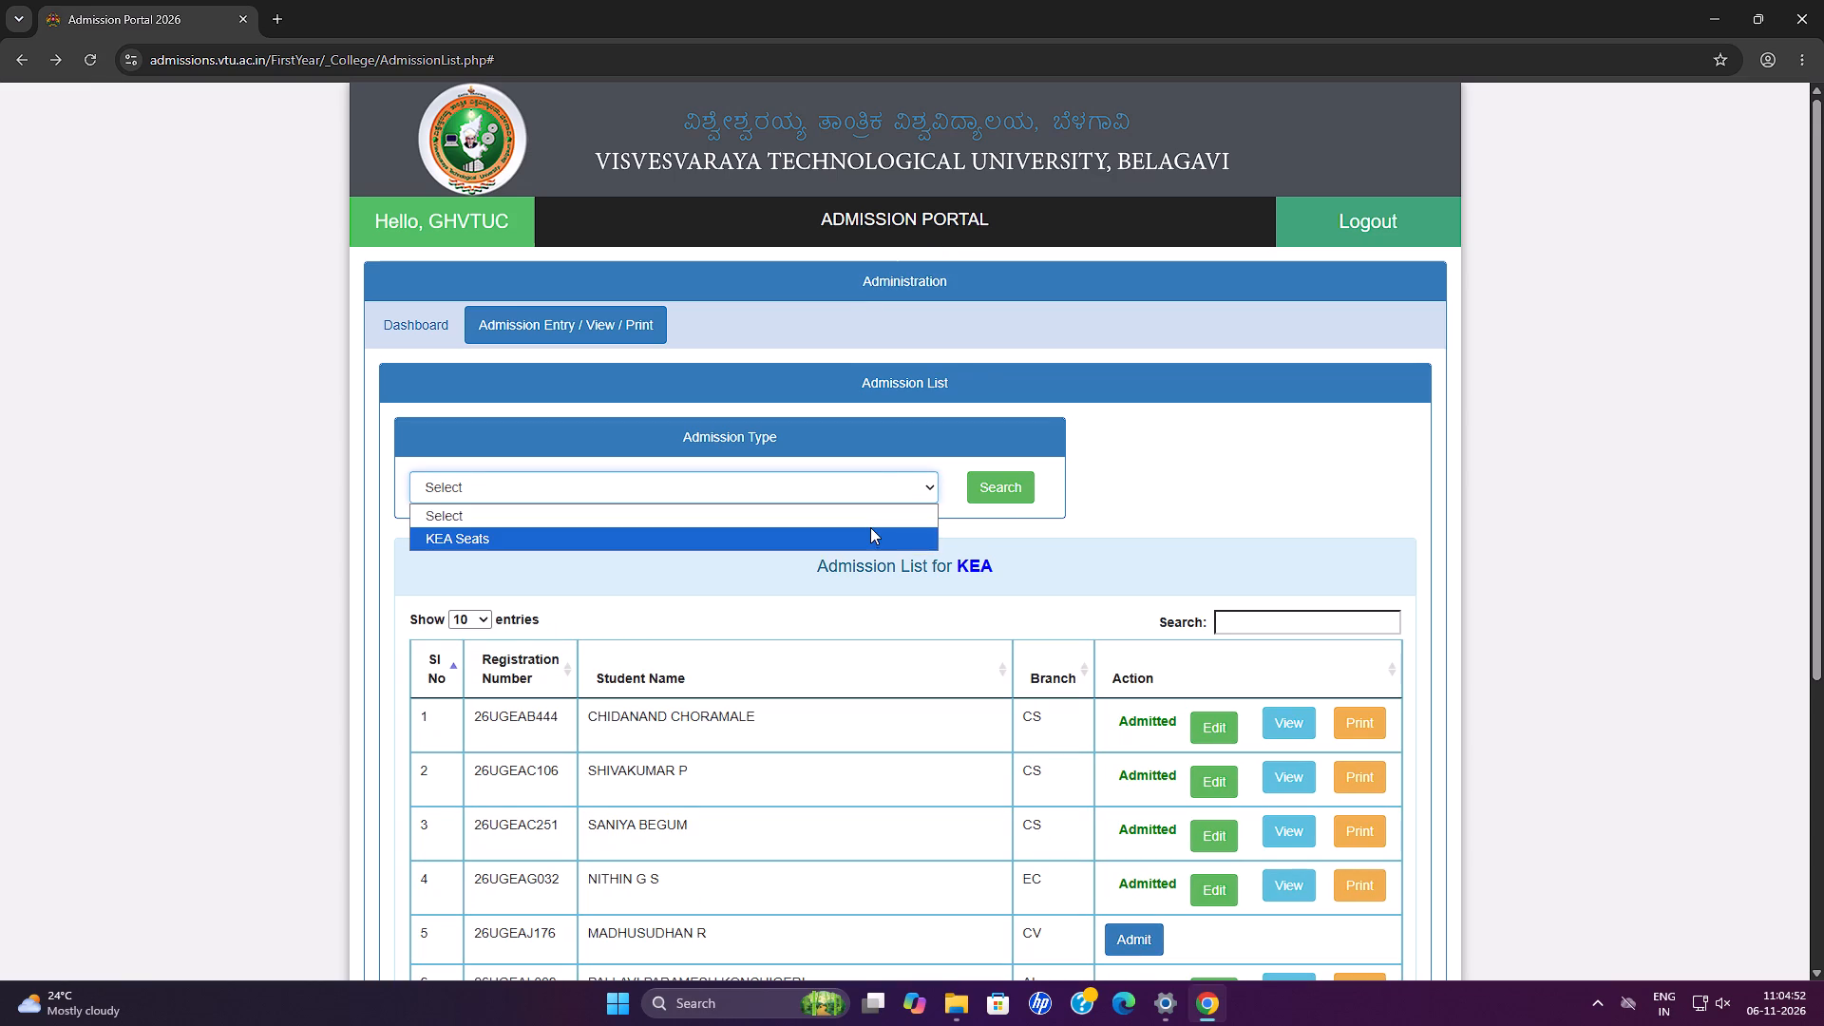
left_click(870, 533)
left_click(1247, 616)
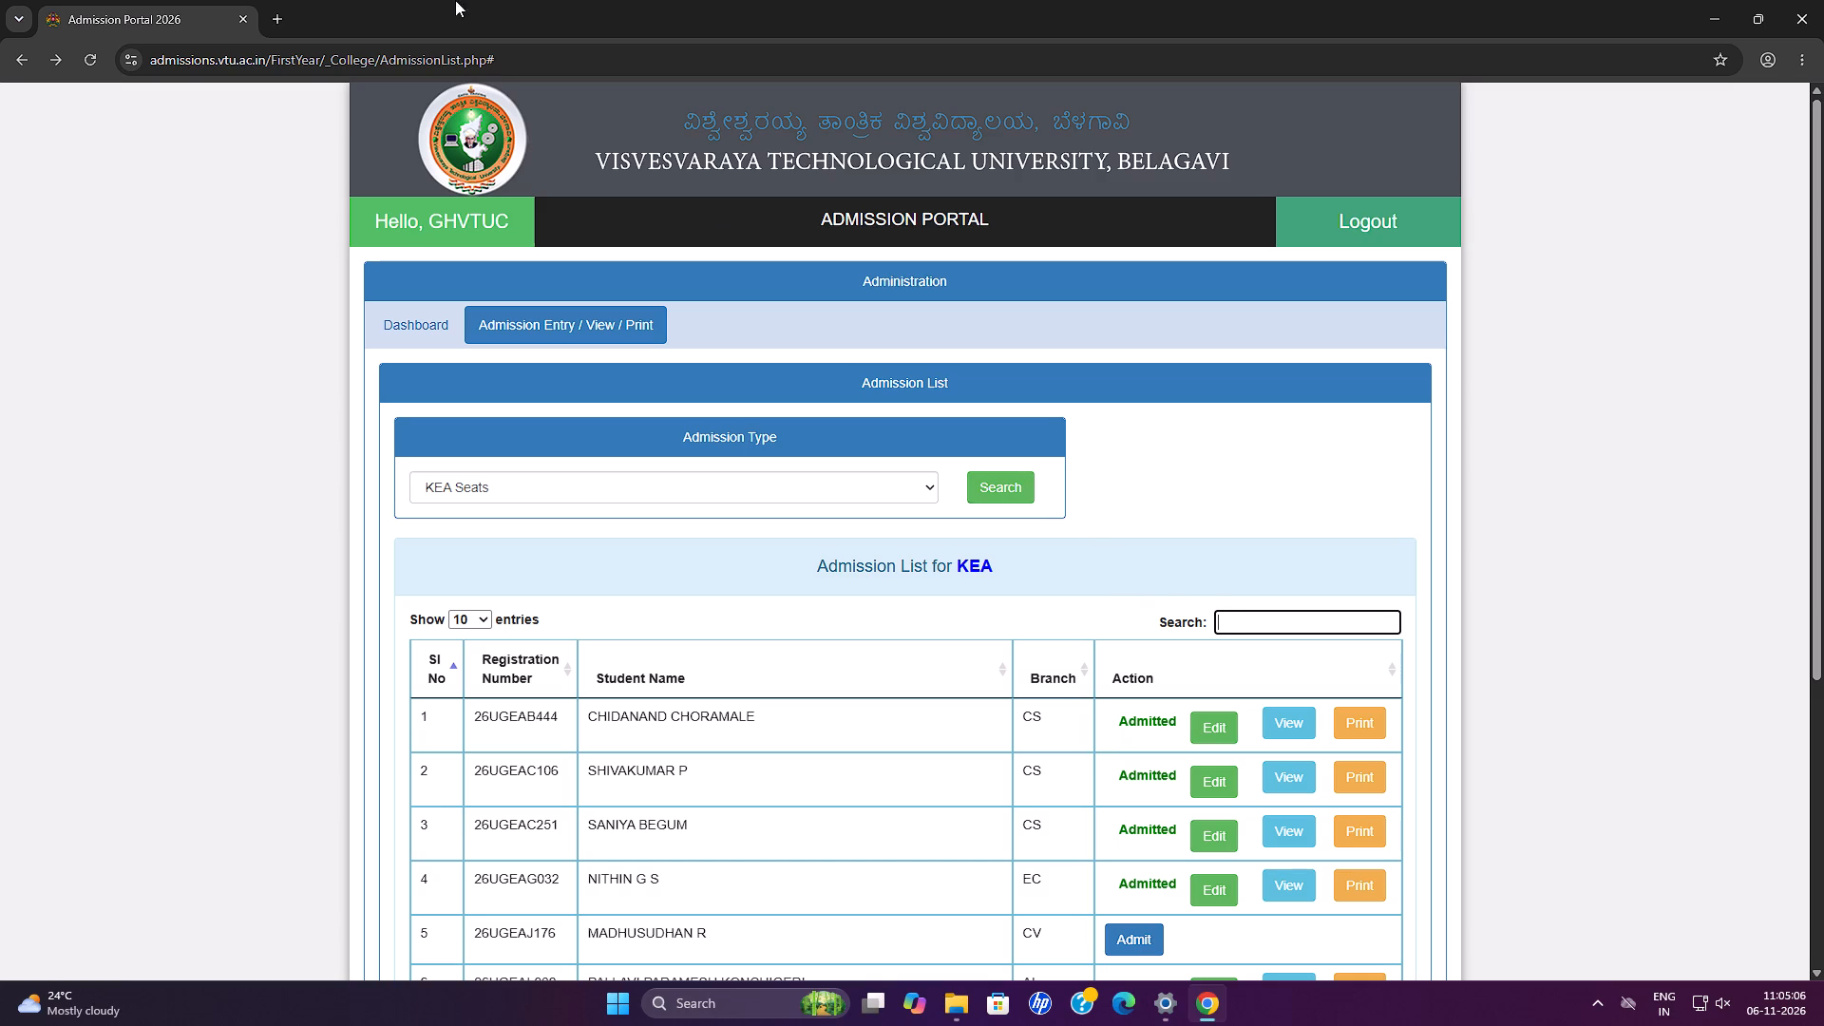
Switch to File Explorer to check the saved admission-form PDFs in the Desktop folder "Ai 41 t0 51".
left_click(963, 991)
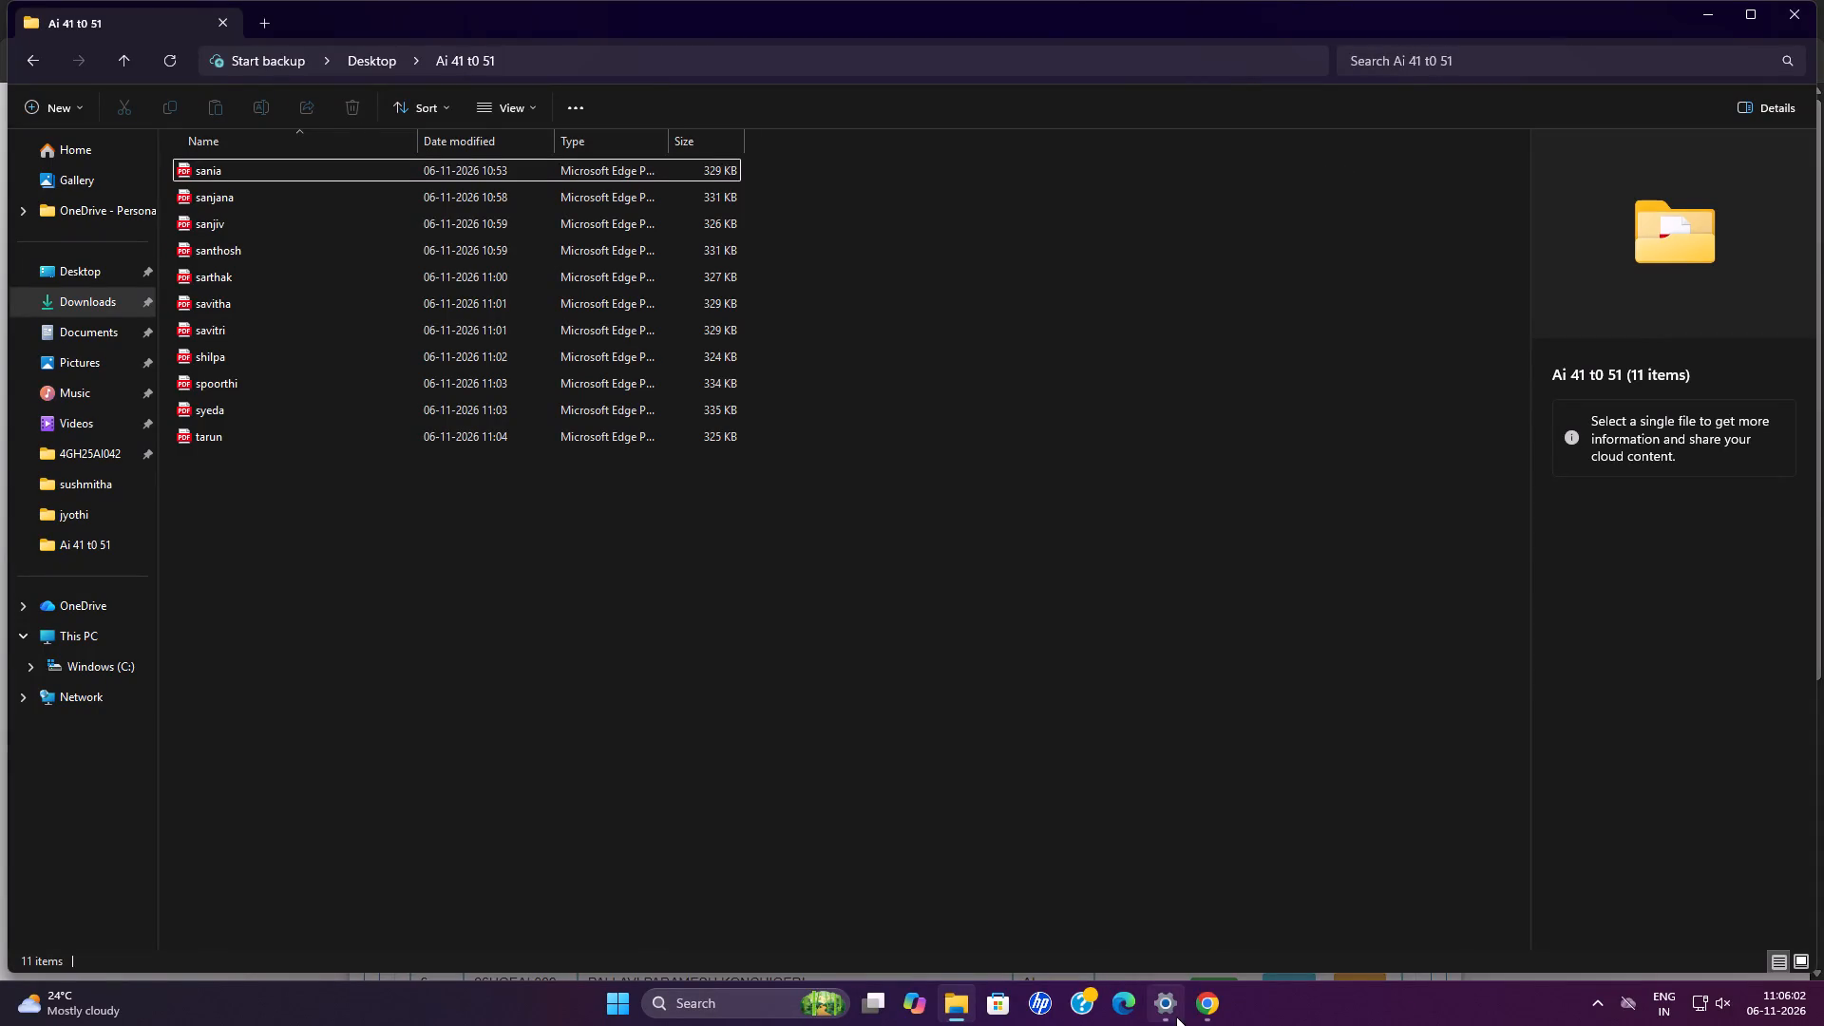
Switch back to Google Chrome and open a new tab alongside the Admission Portal.
left_click(1214, 1007)
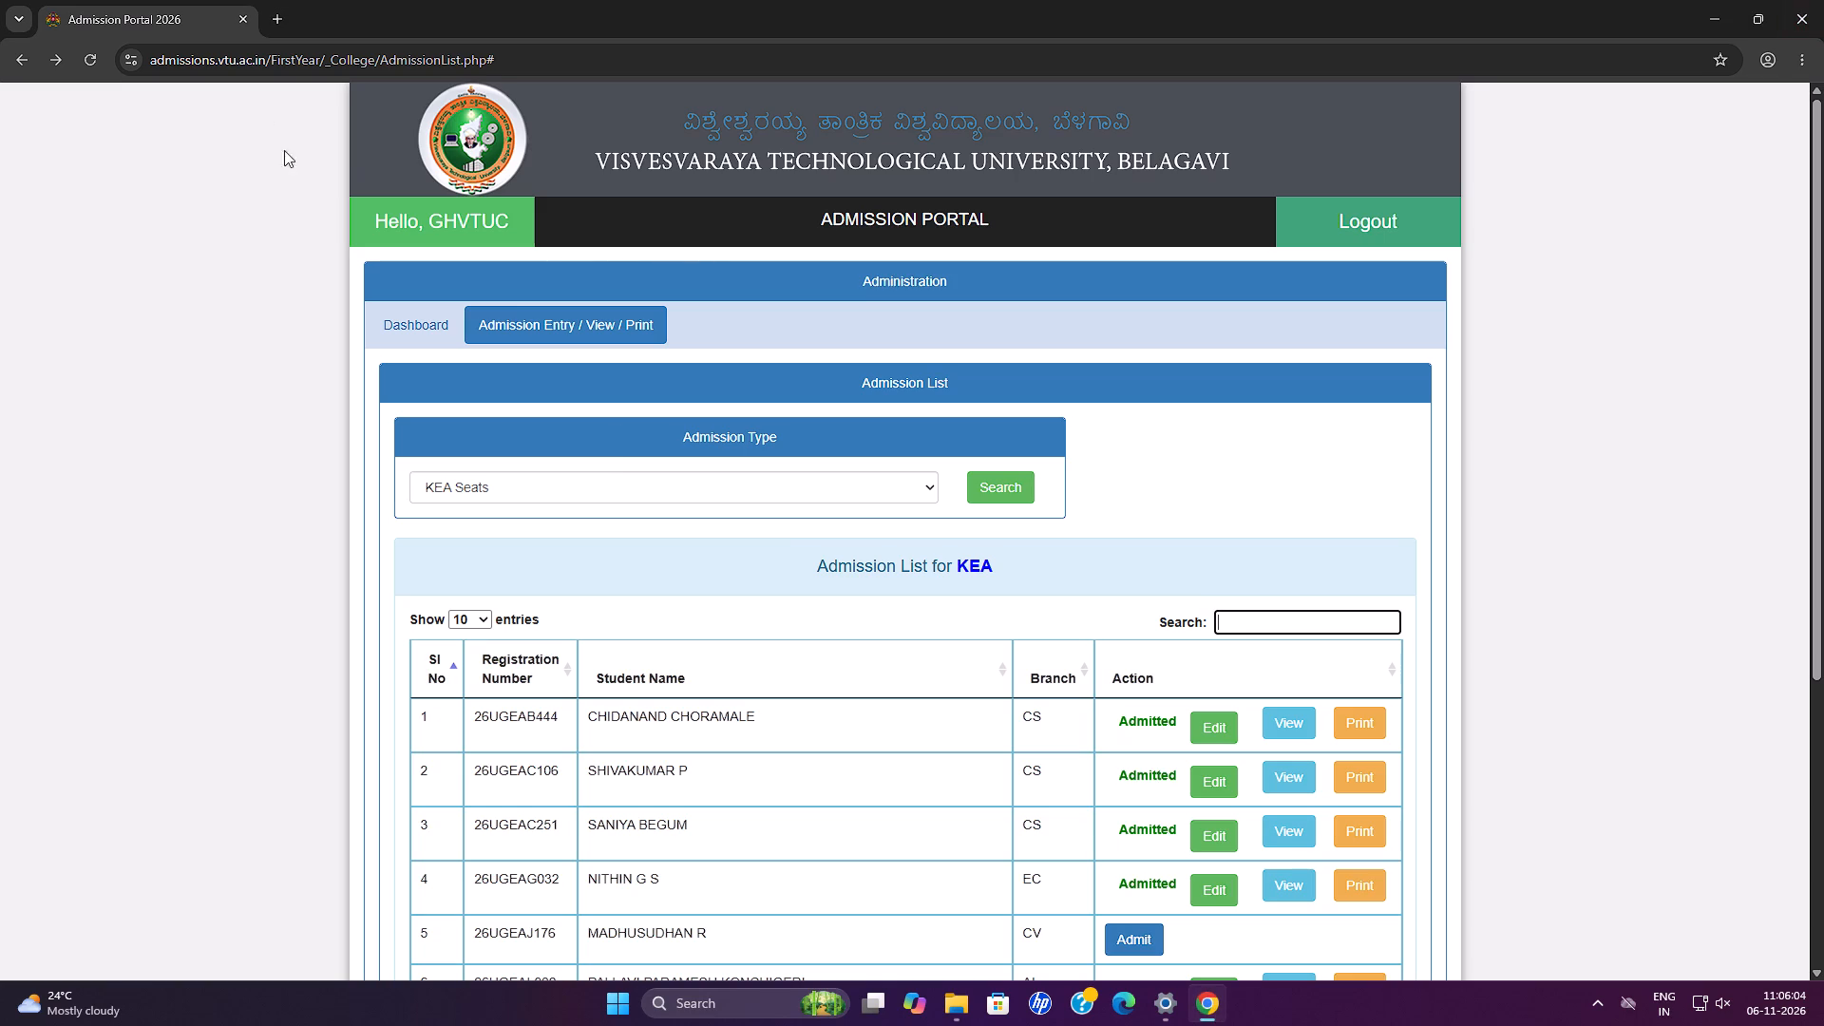
left_click(278, 17)
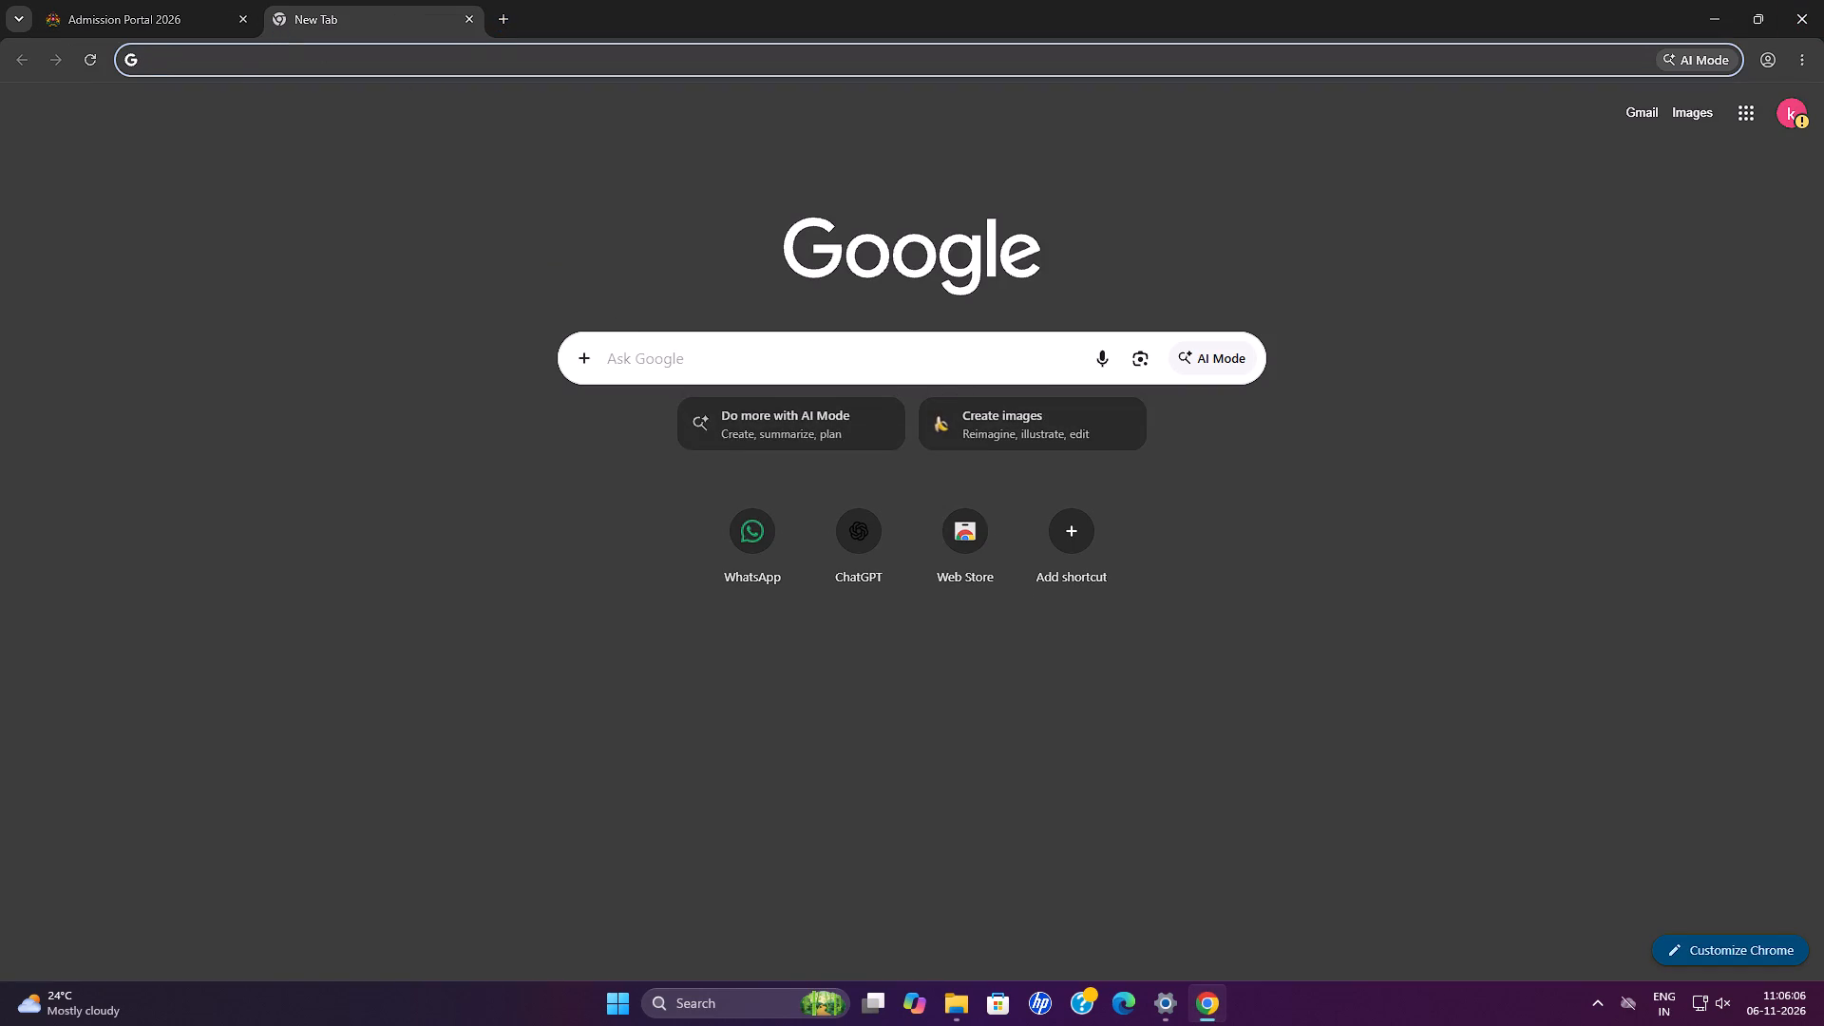
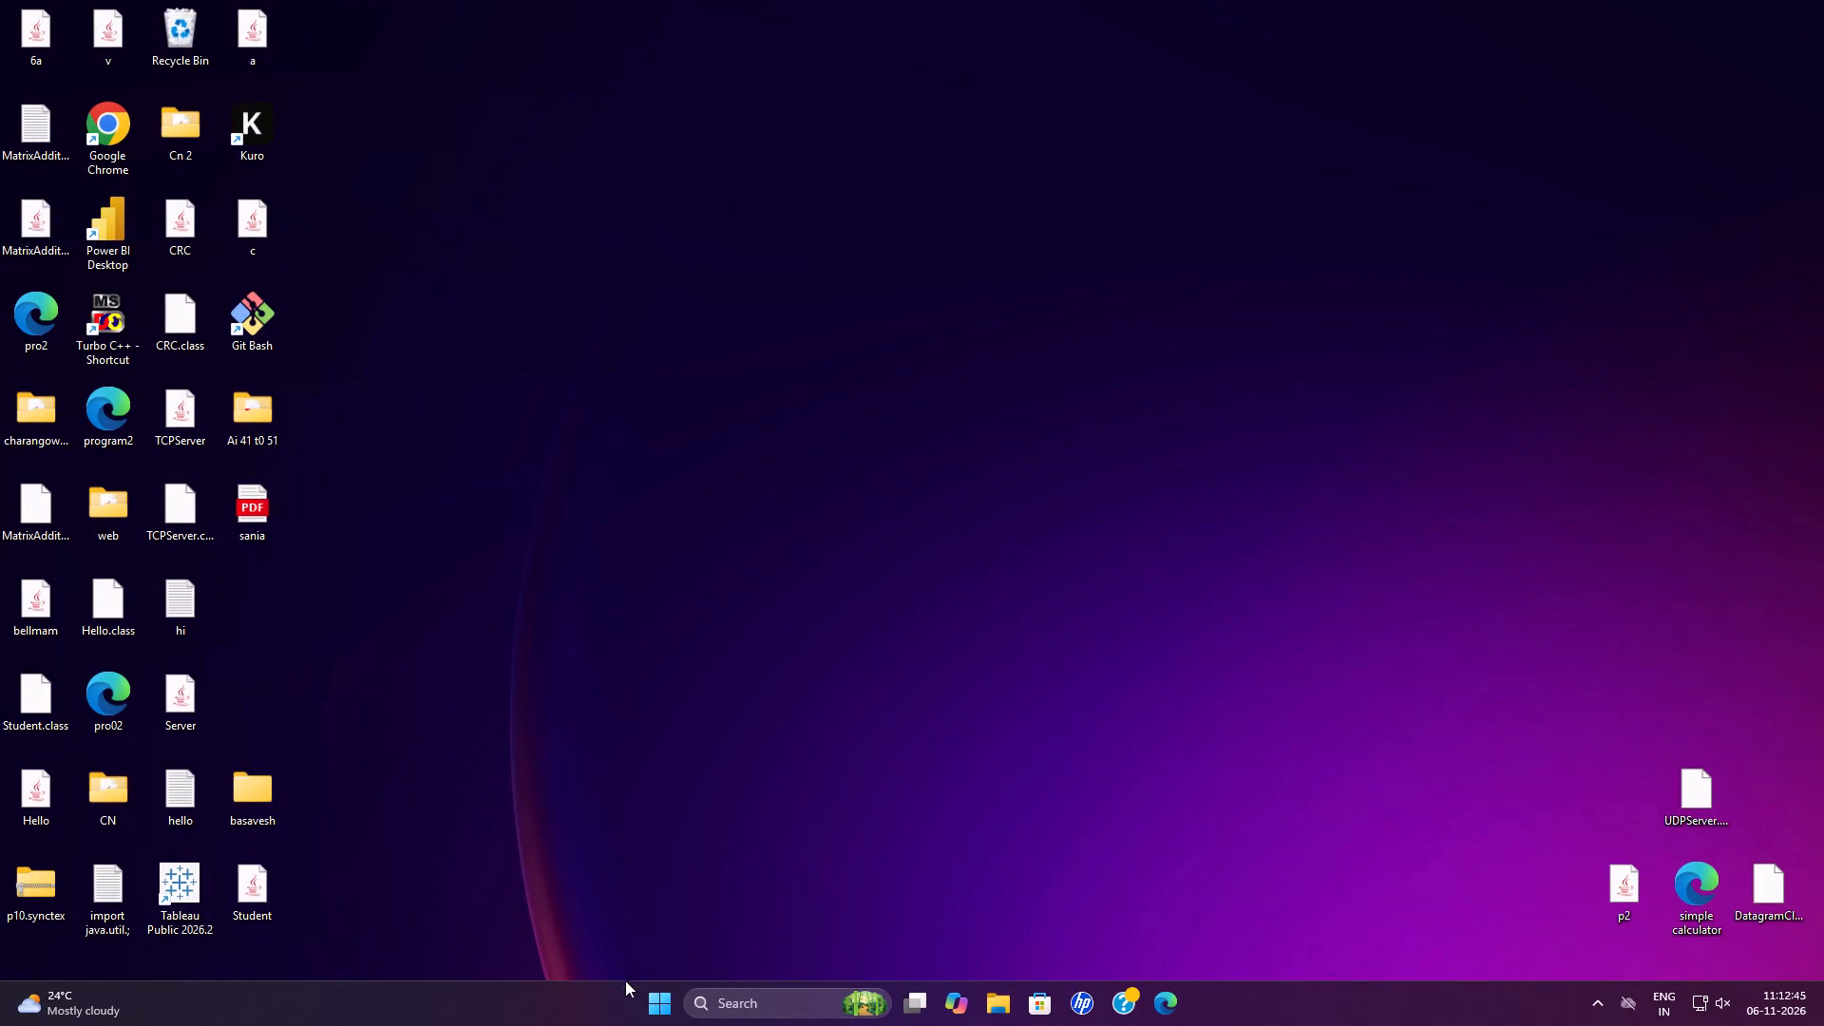
Open the computer's power options to shut it down.
left_click(657, 1006)
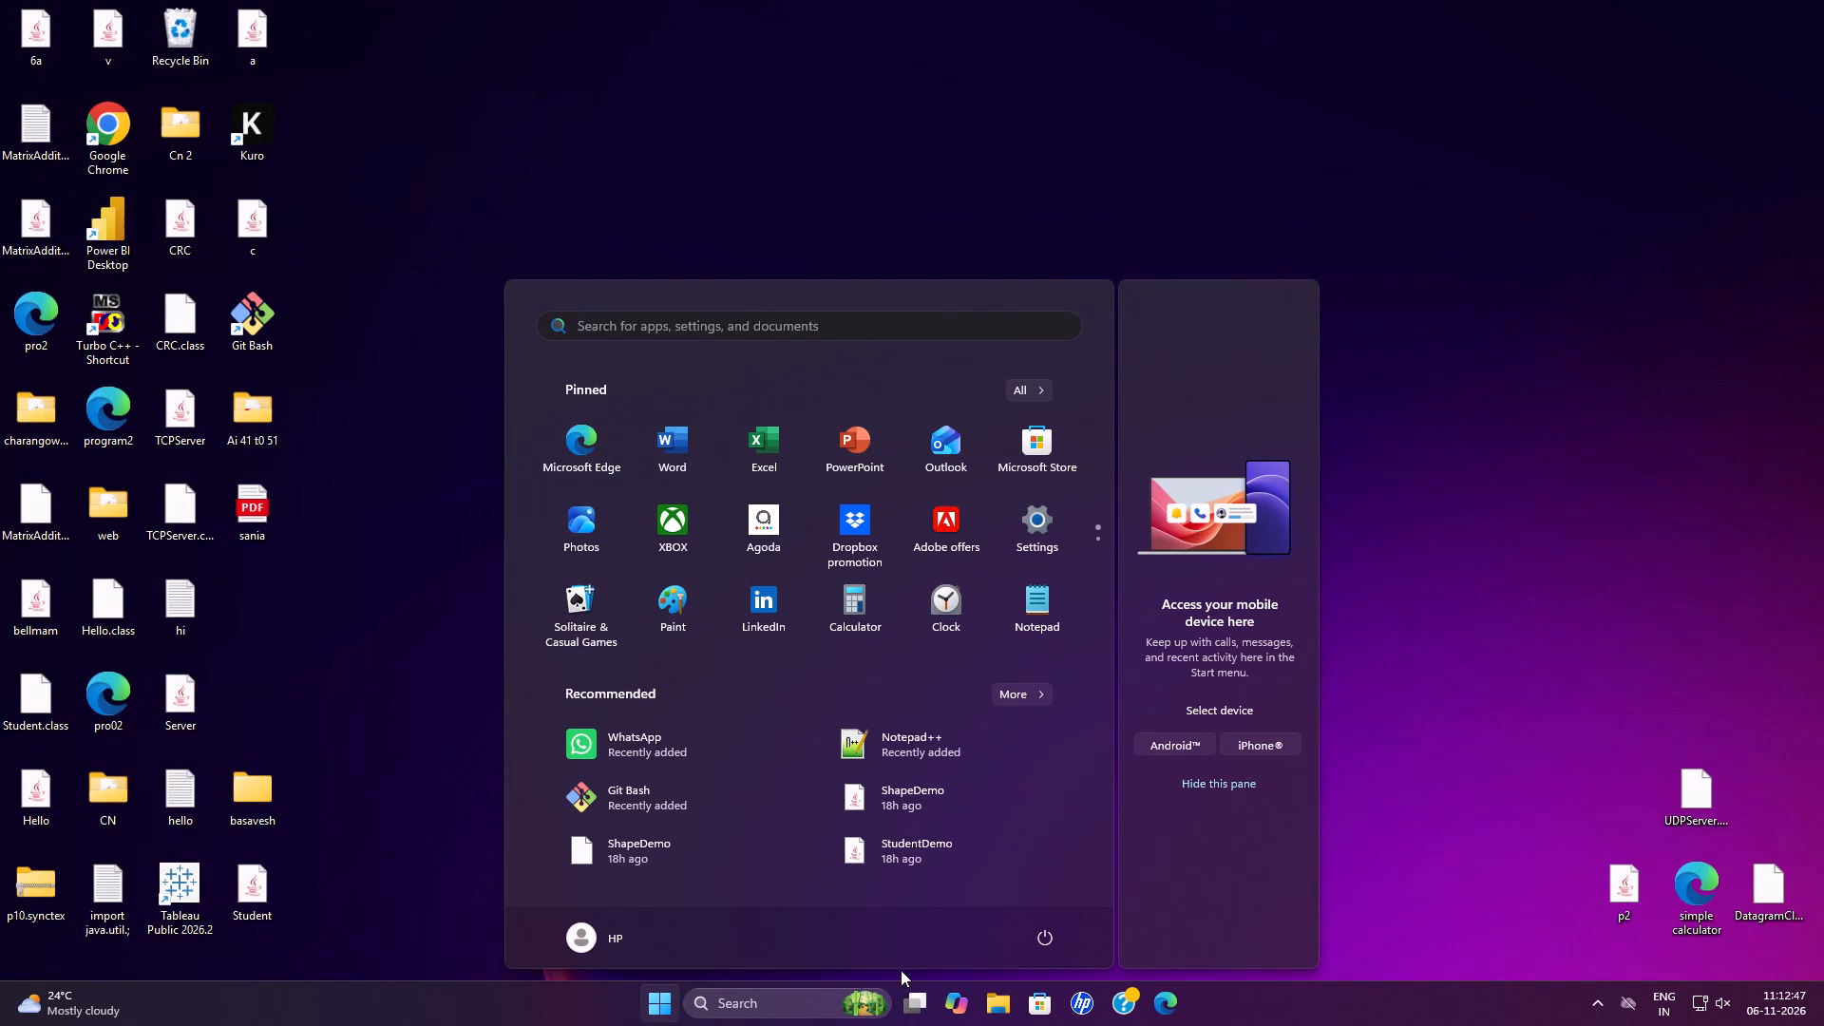
left_click(1055, 941)
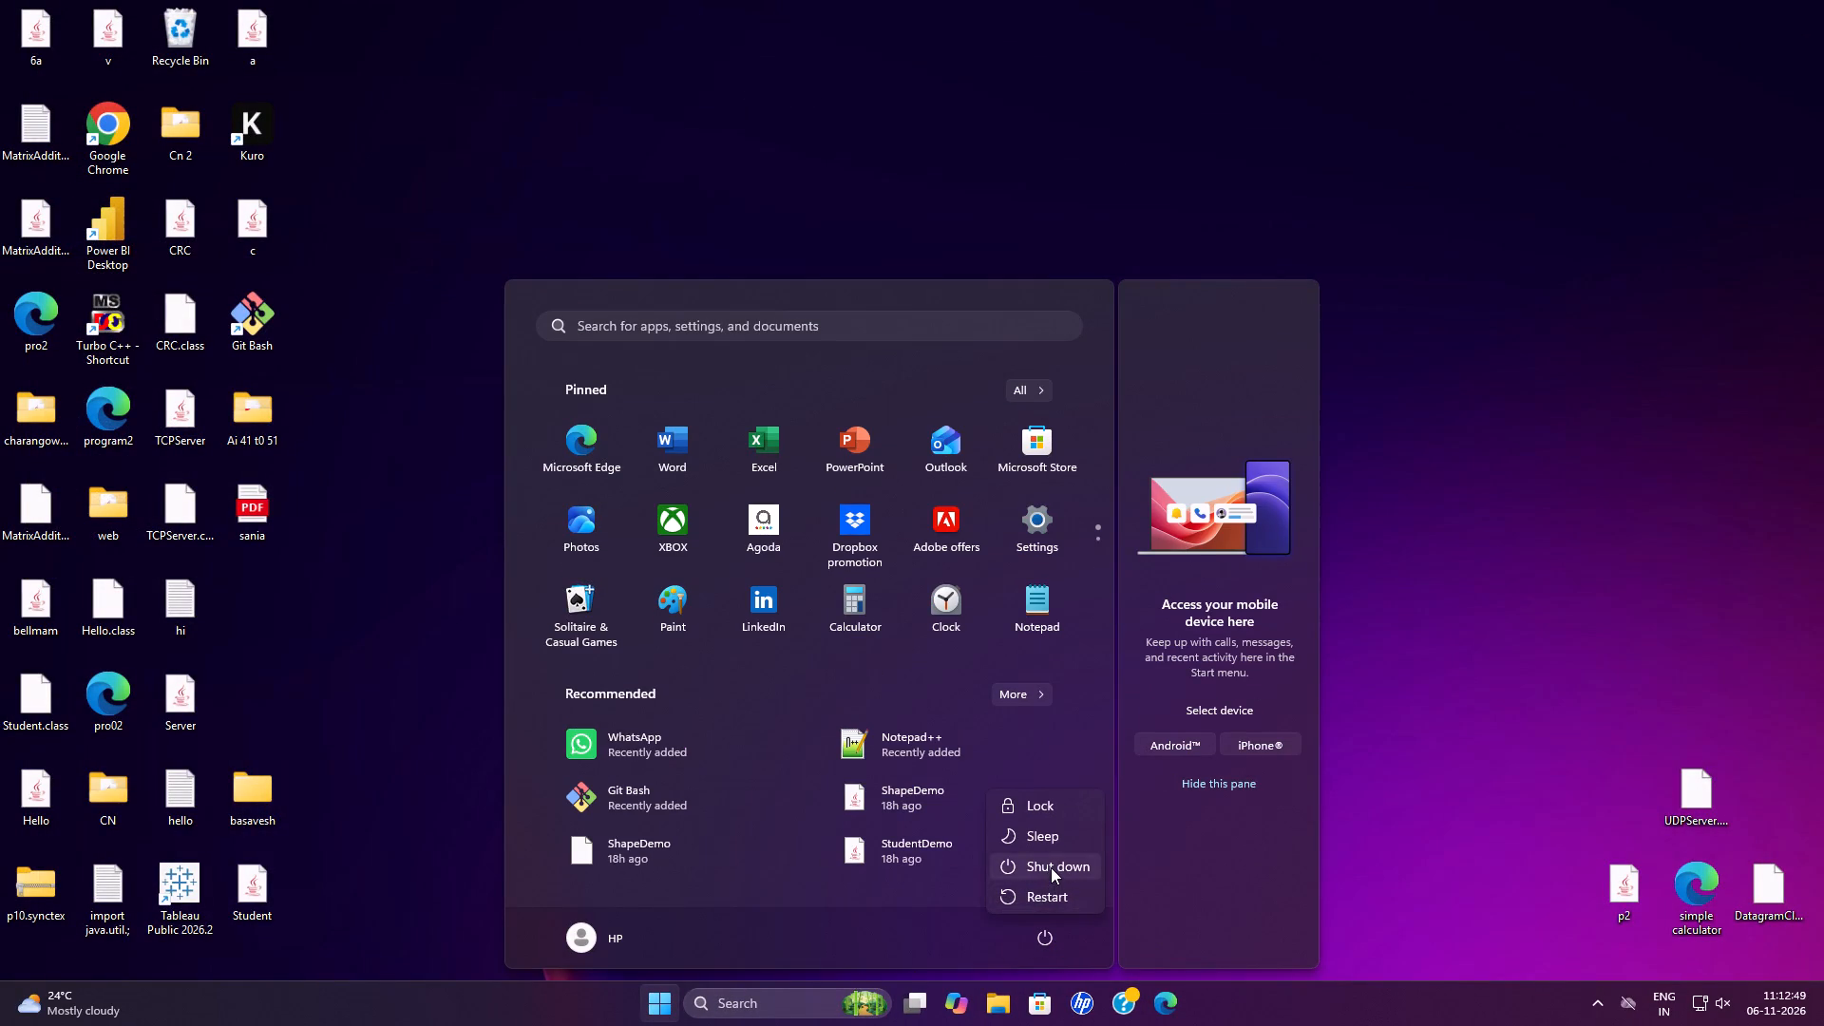